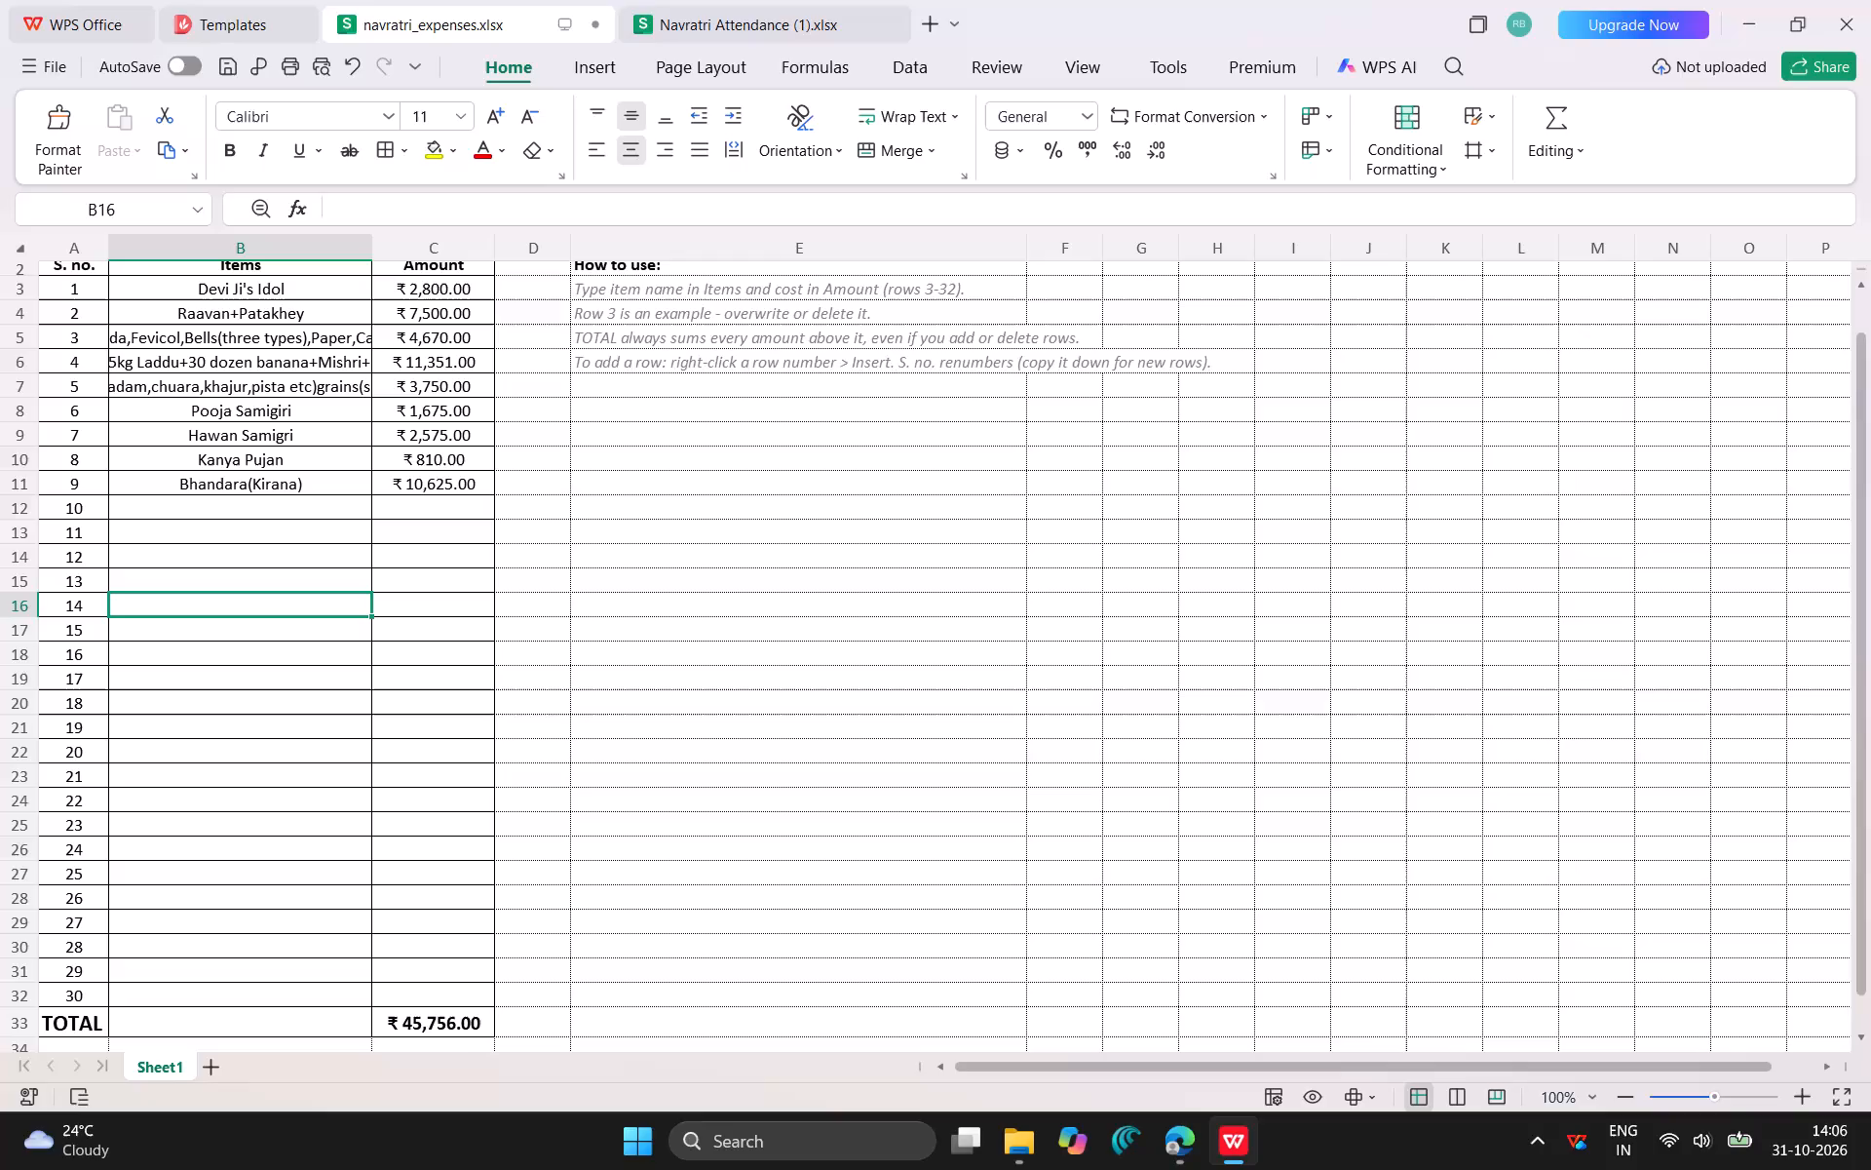
Record expense number 10 with the item name "Dandiya Night Decoration" and an amount of 17000.
click(289, 512)
click(289, 512)
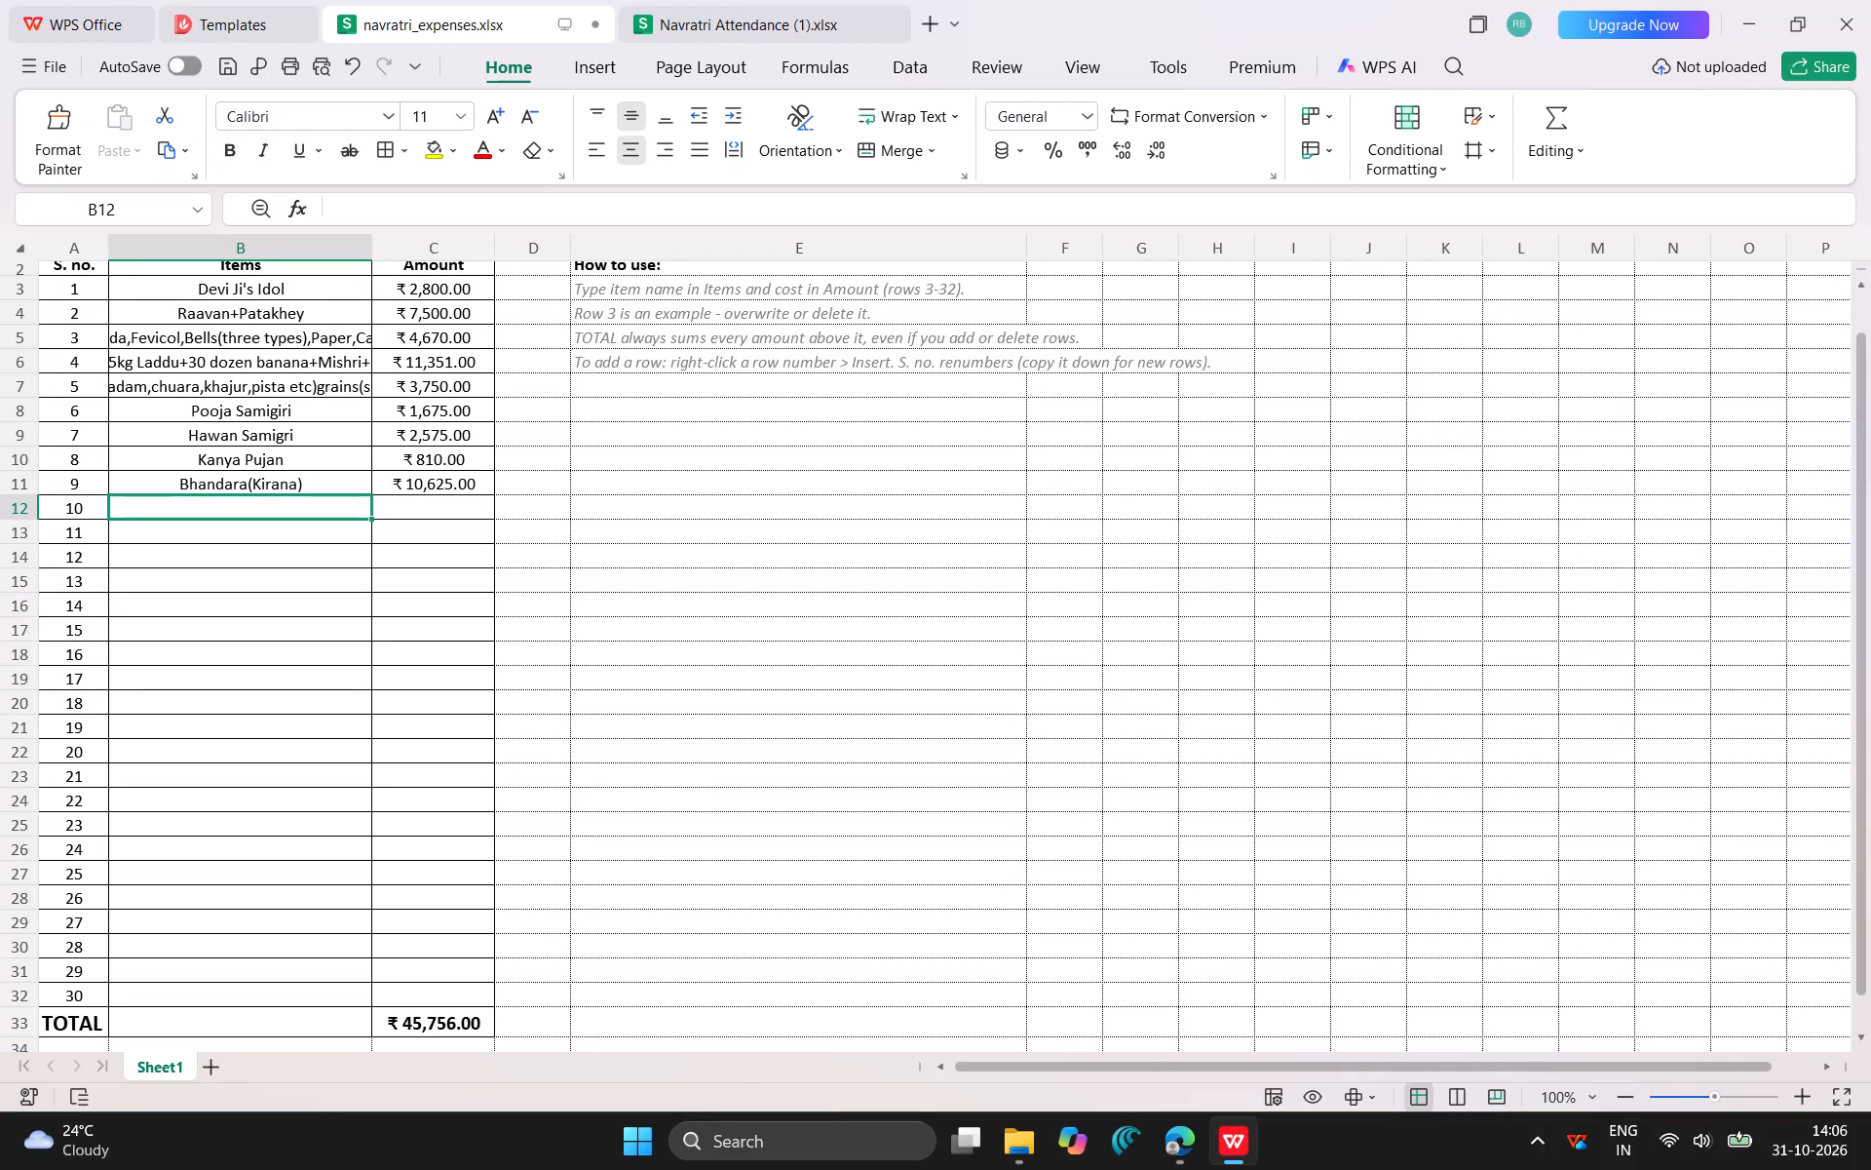
click(355, 215)
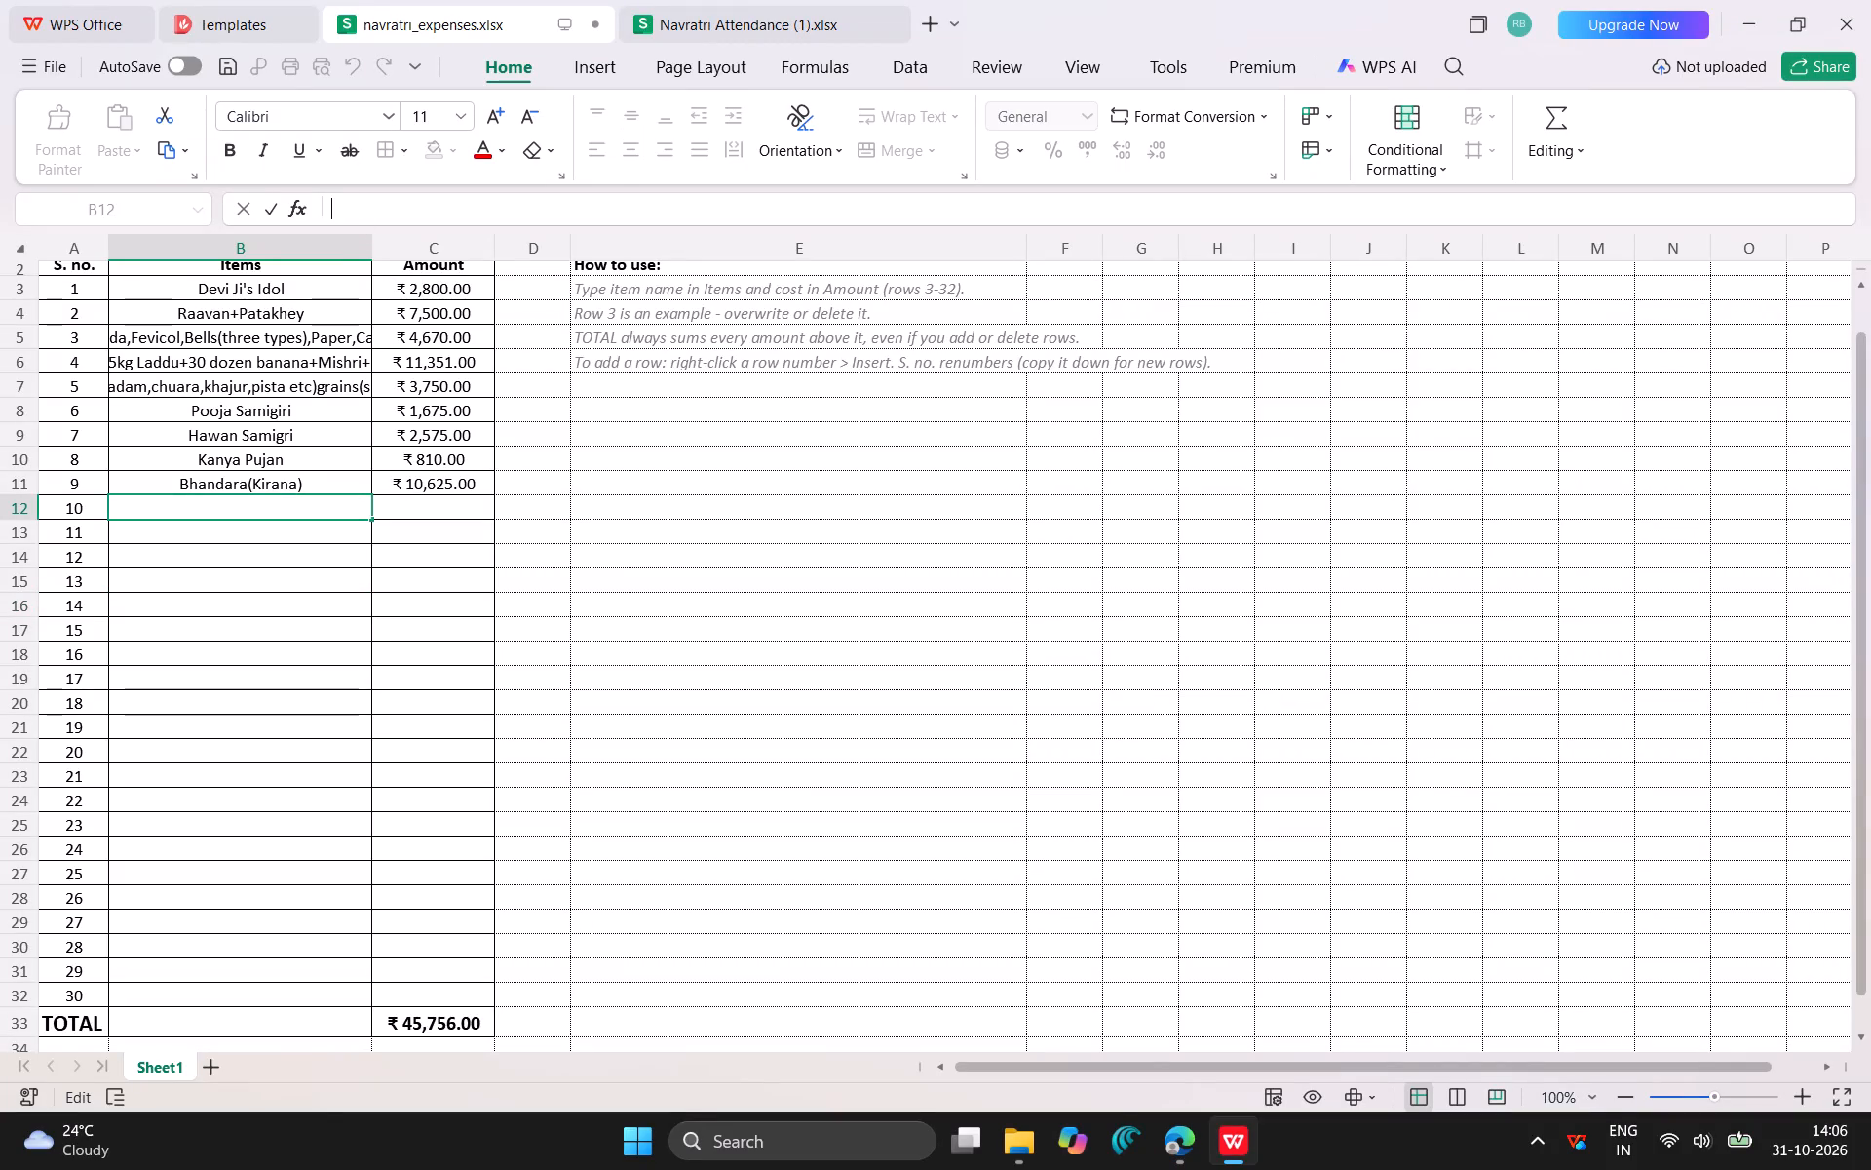
key(s)
key(BackSpace)
key(BackSpace)
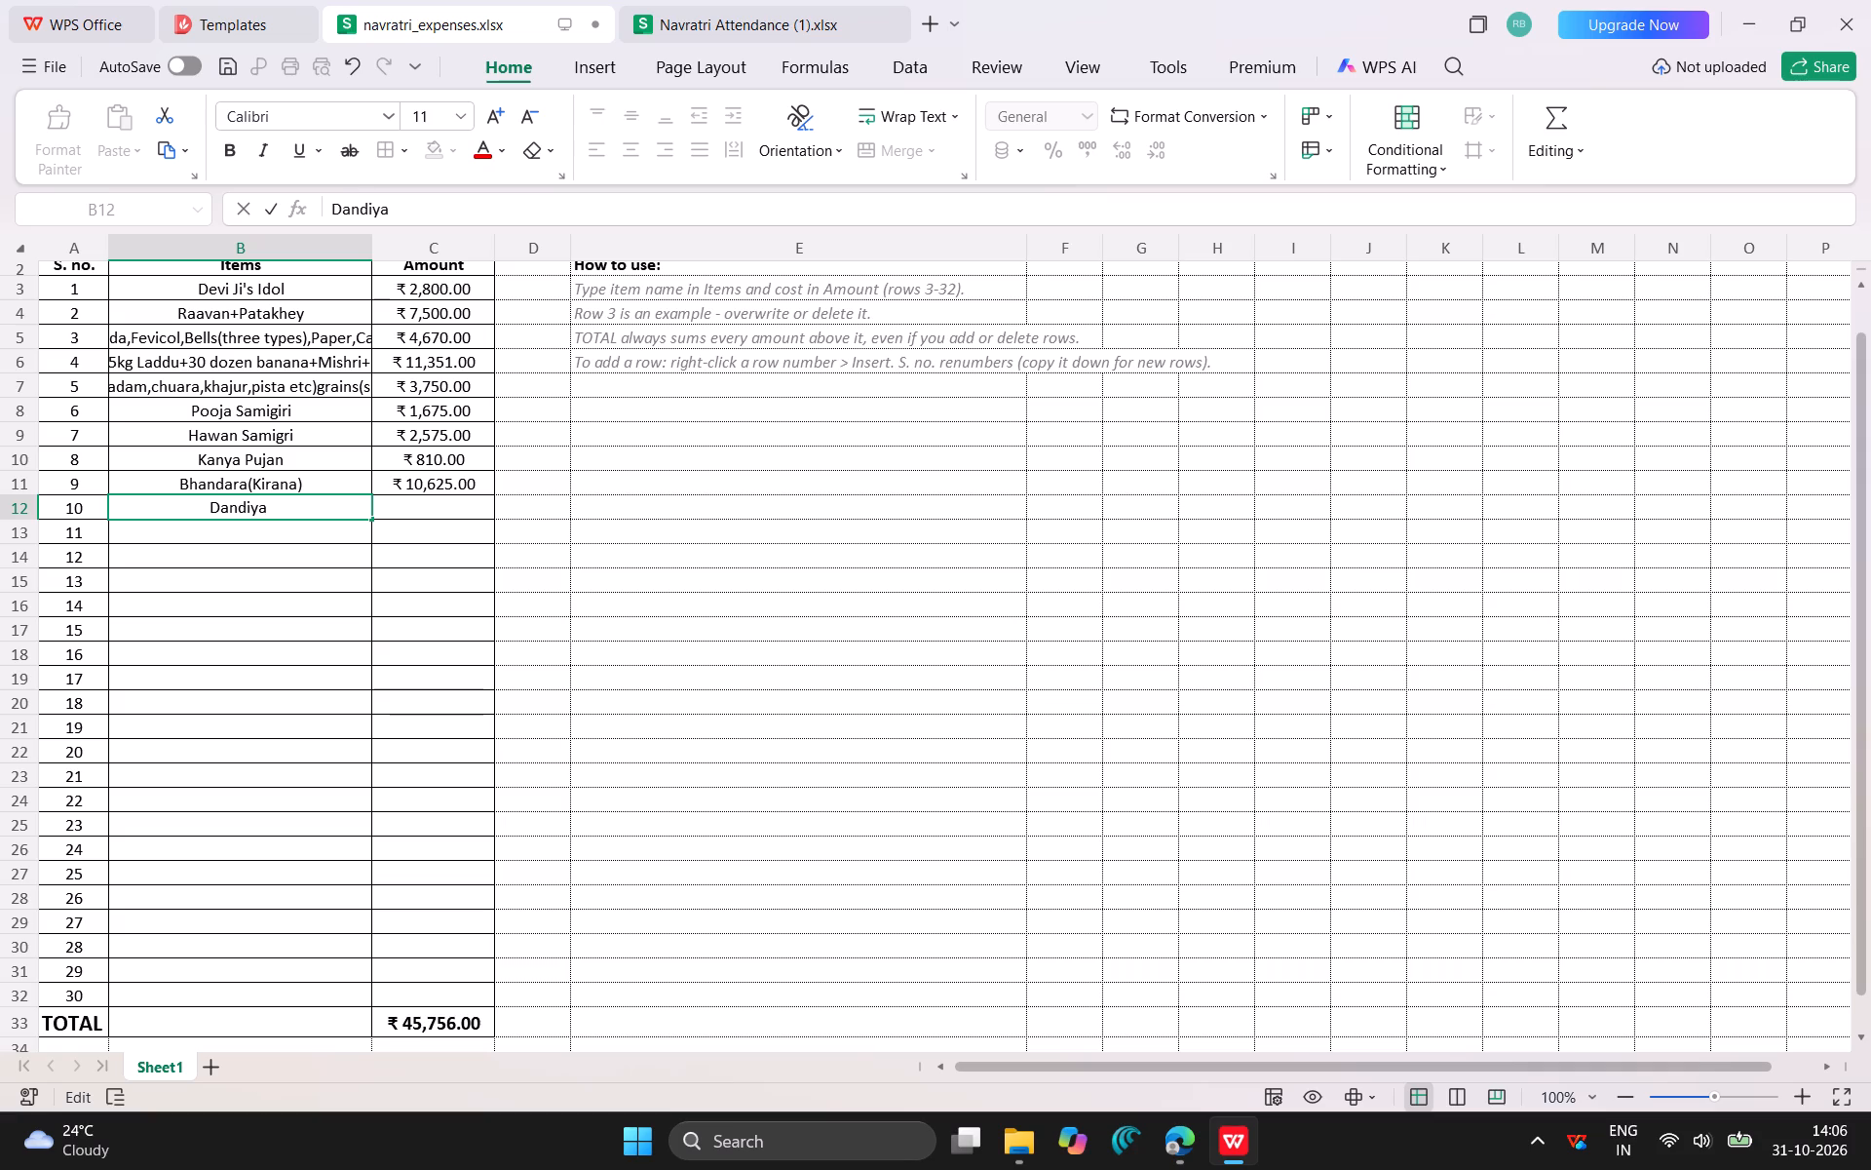
key(BackSpace)
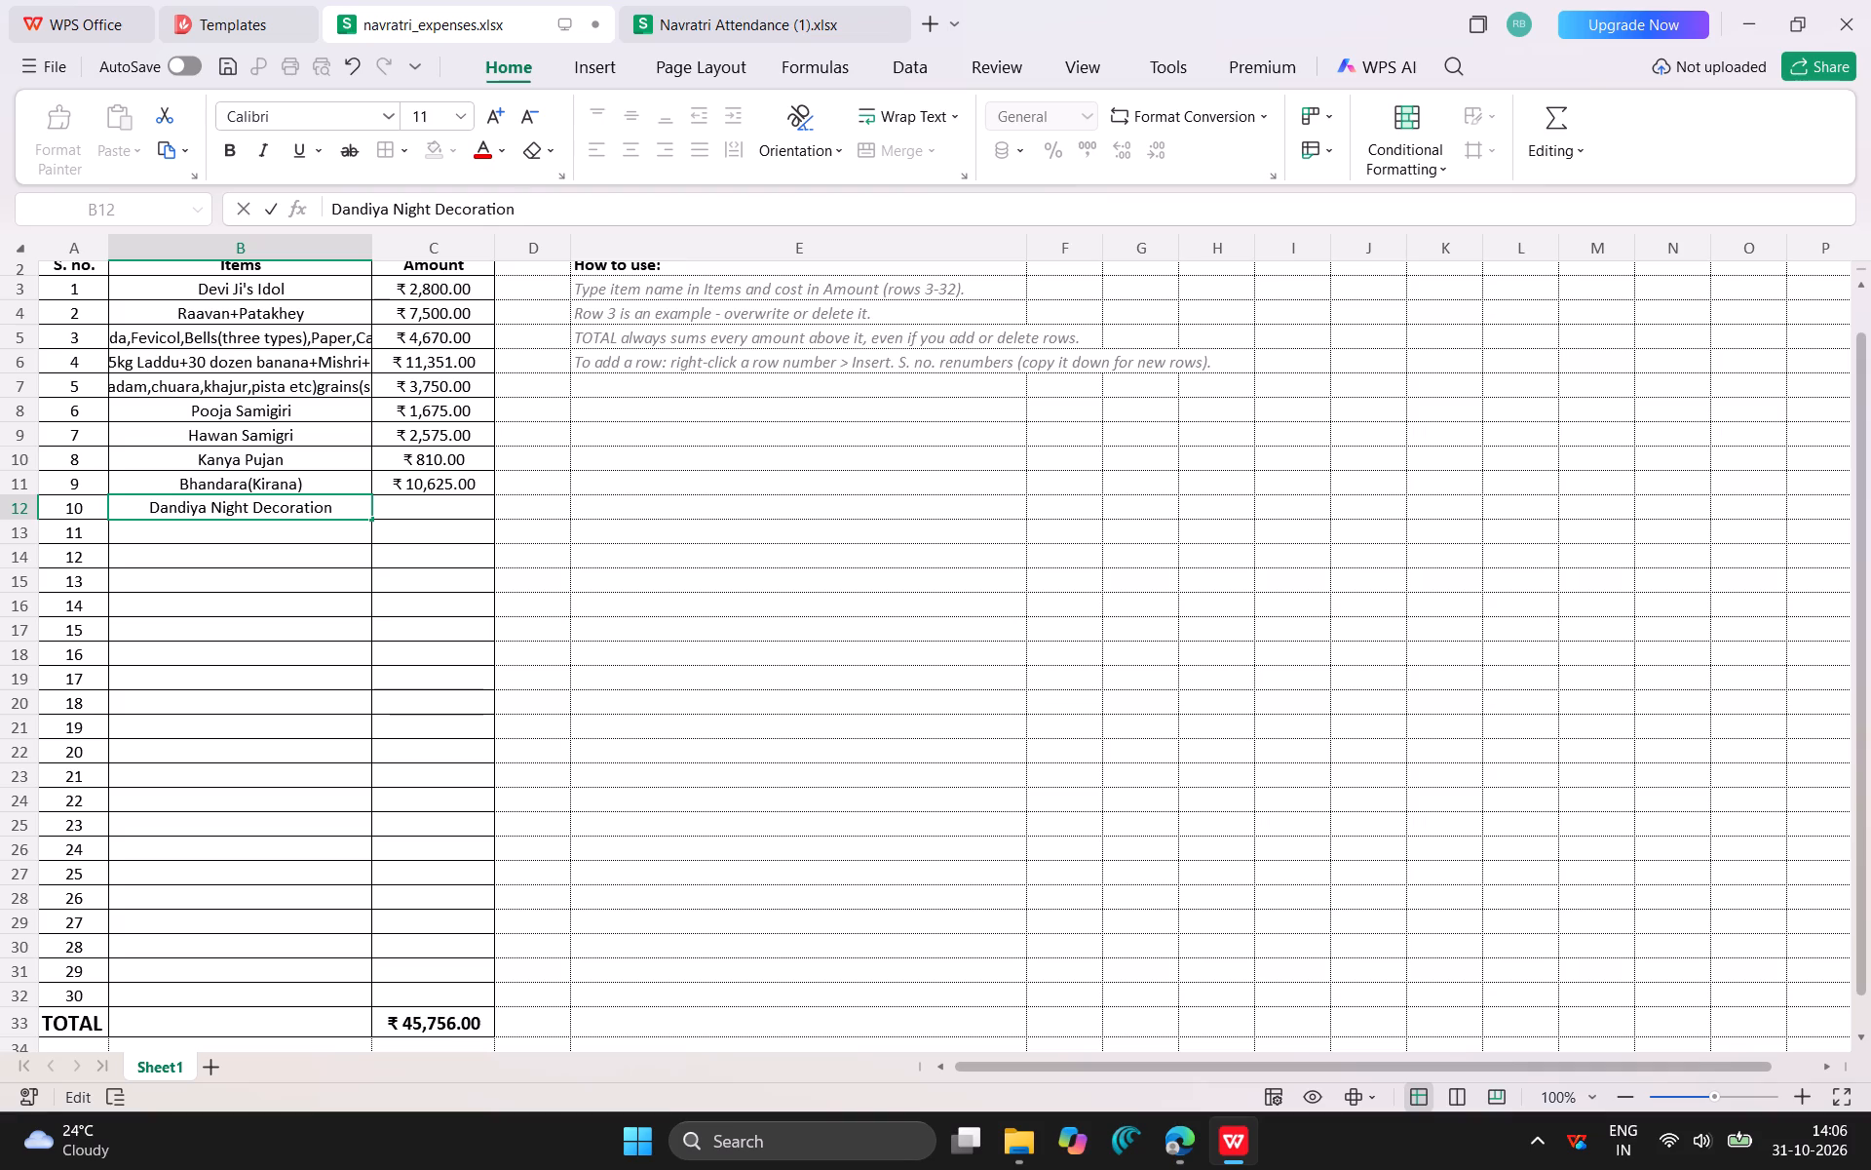
click(430, 516)
click(394, 211)
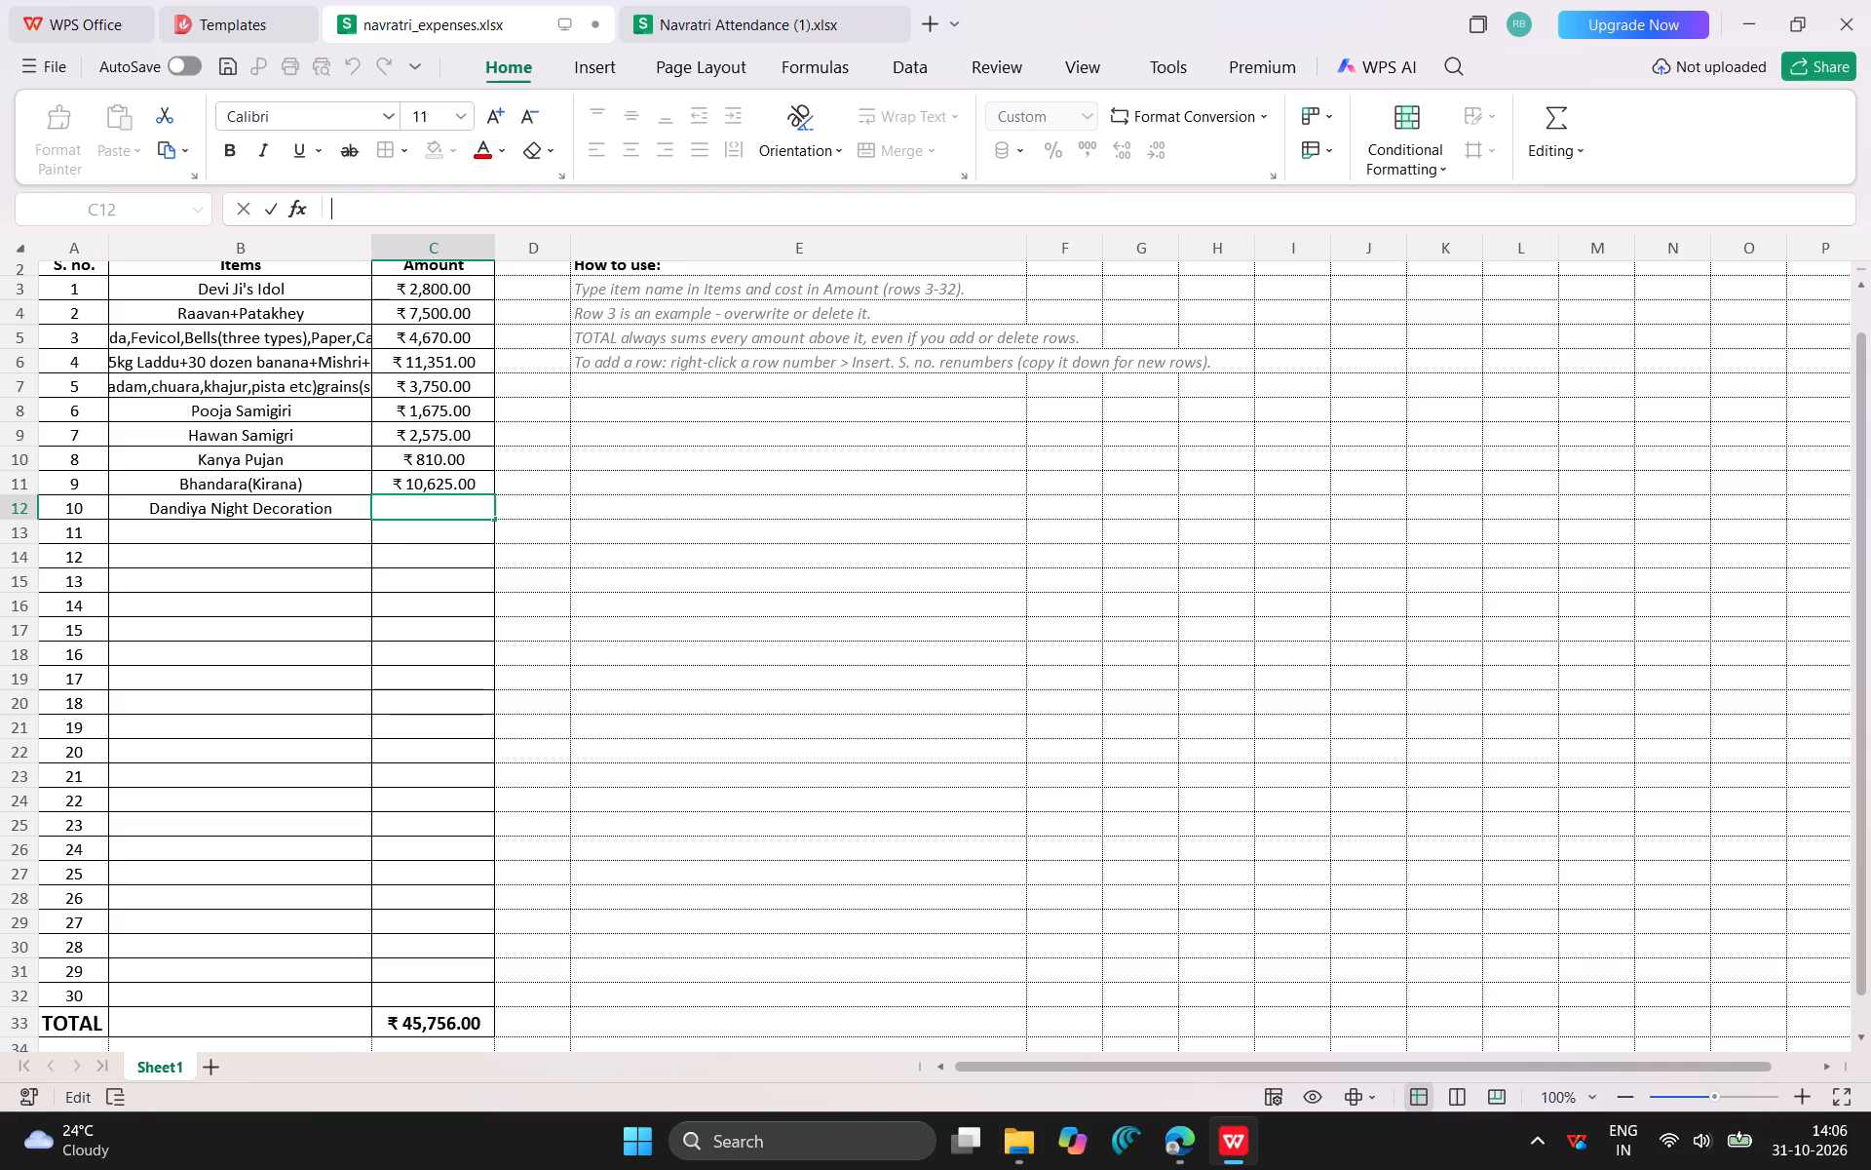
text(17000)
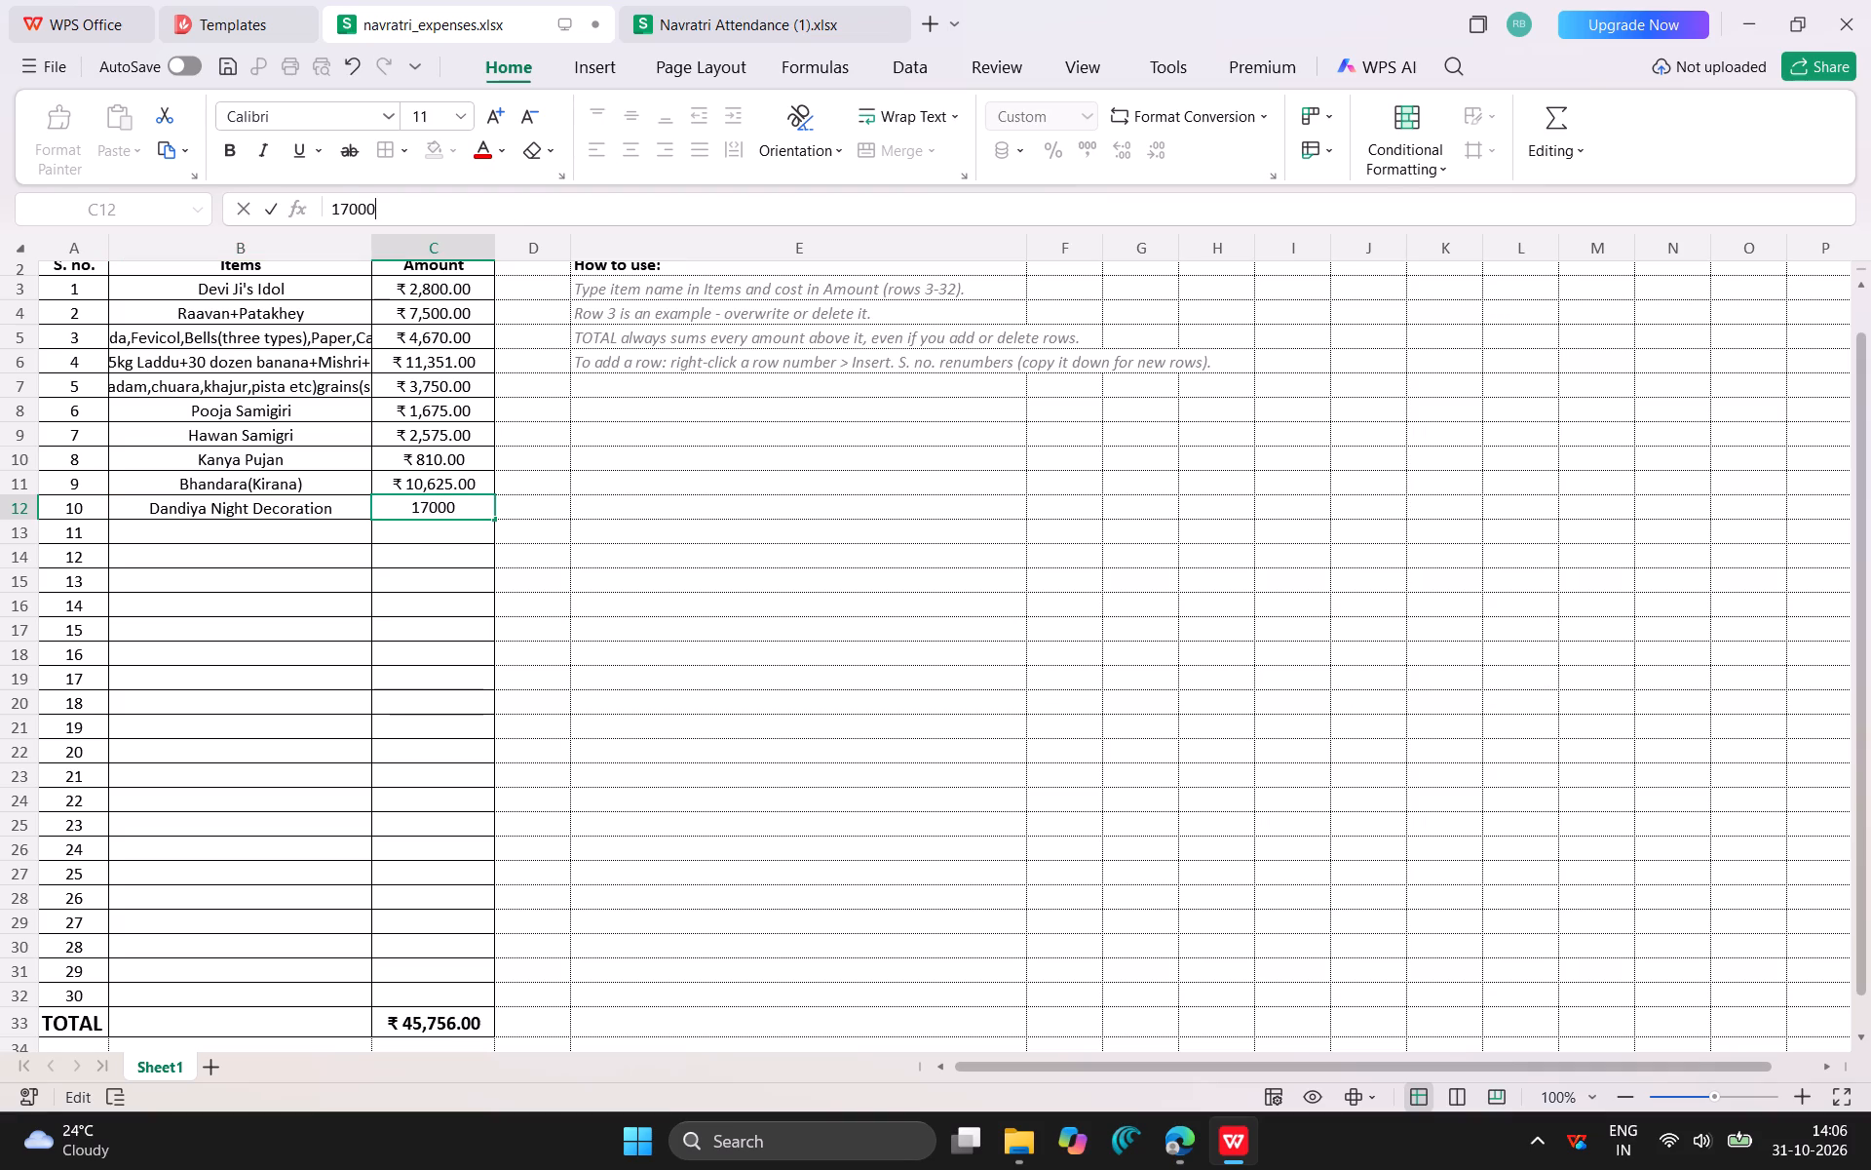
key(Return)
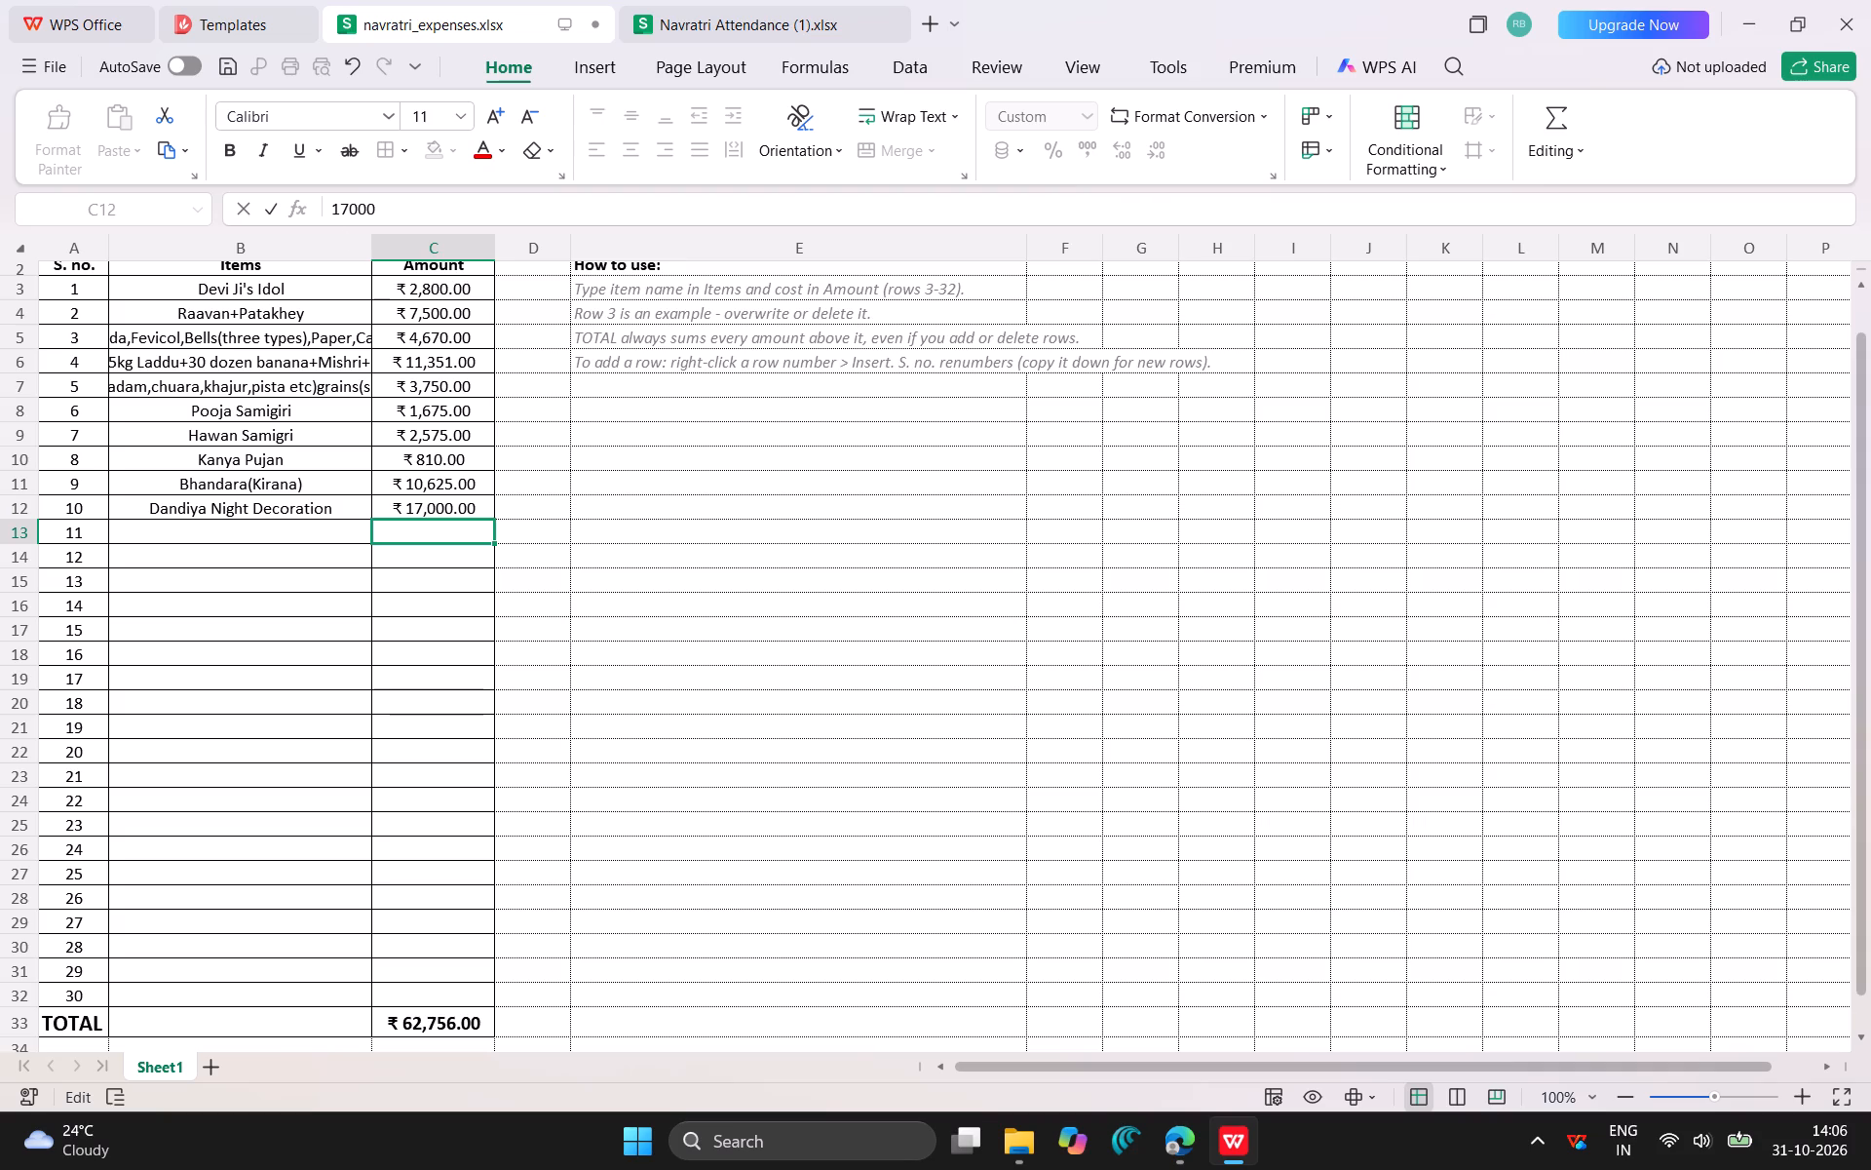
Enter the item name for expense number 11, starting with "Kirtan (Gaddey,".
click(201, 534)
click(201, 534)
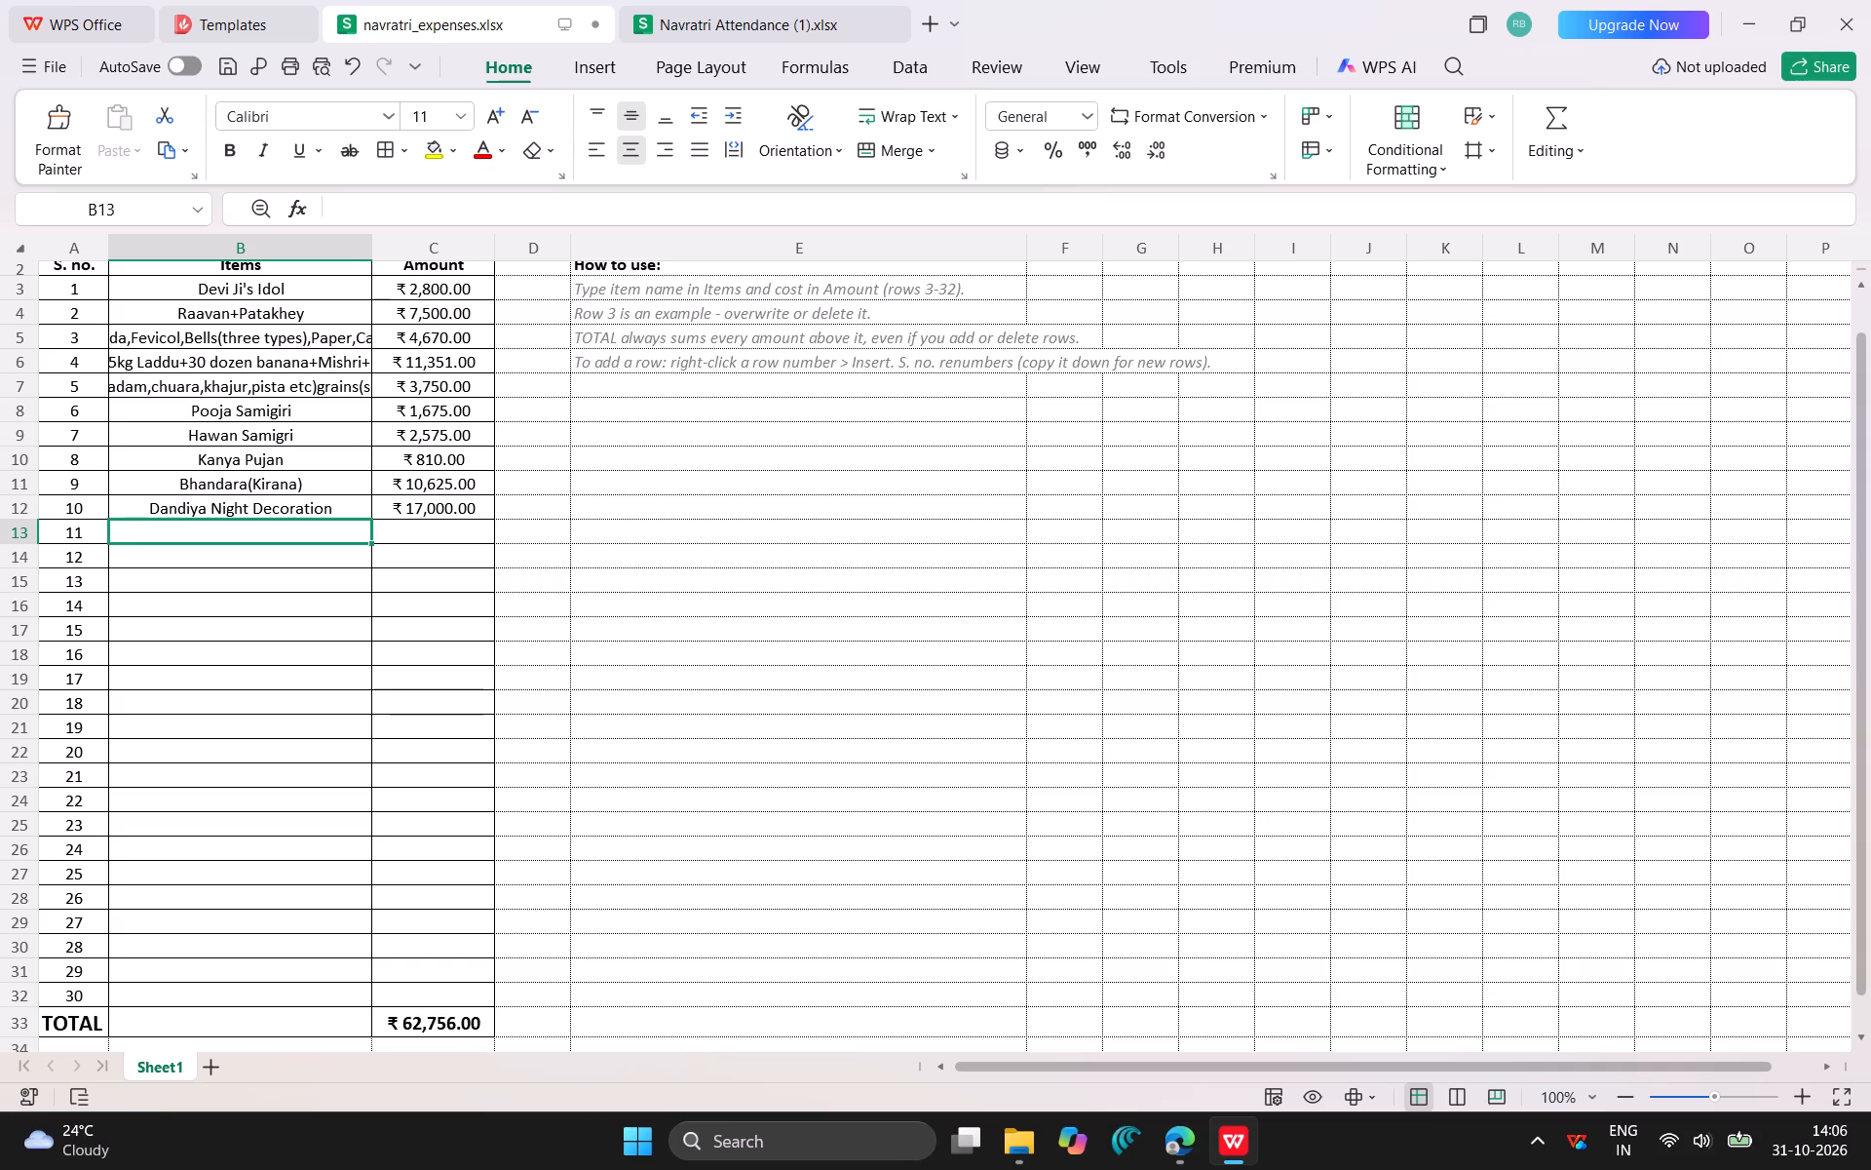
click(201, 534)
click(201, 534)
click(363, 214)
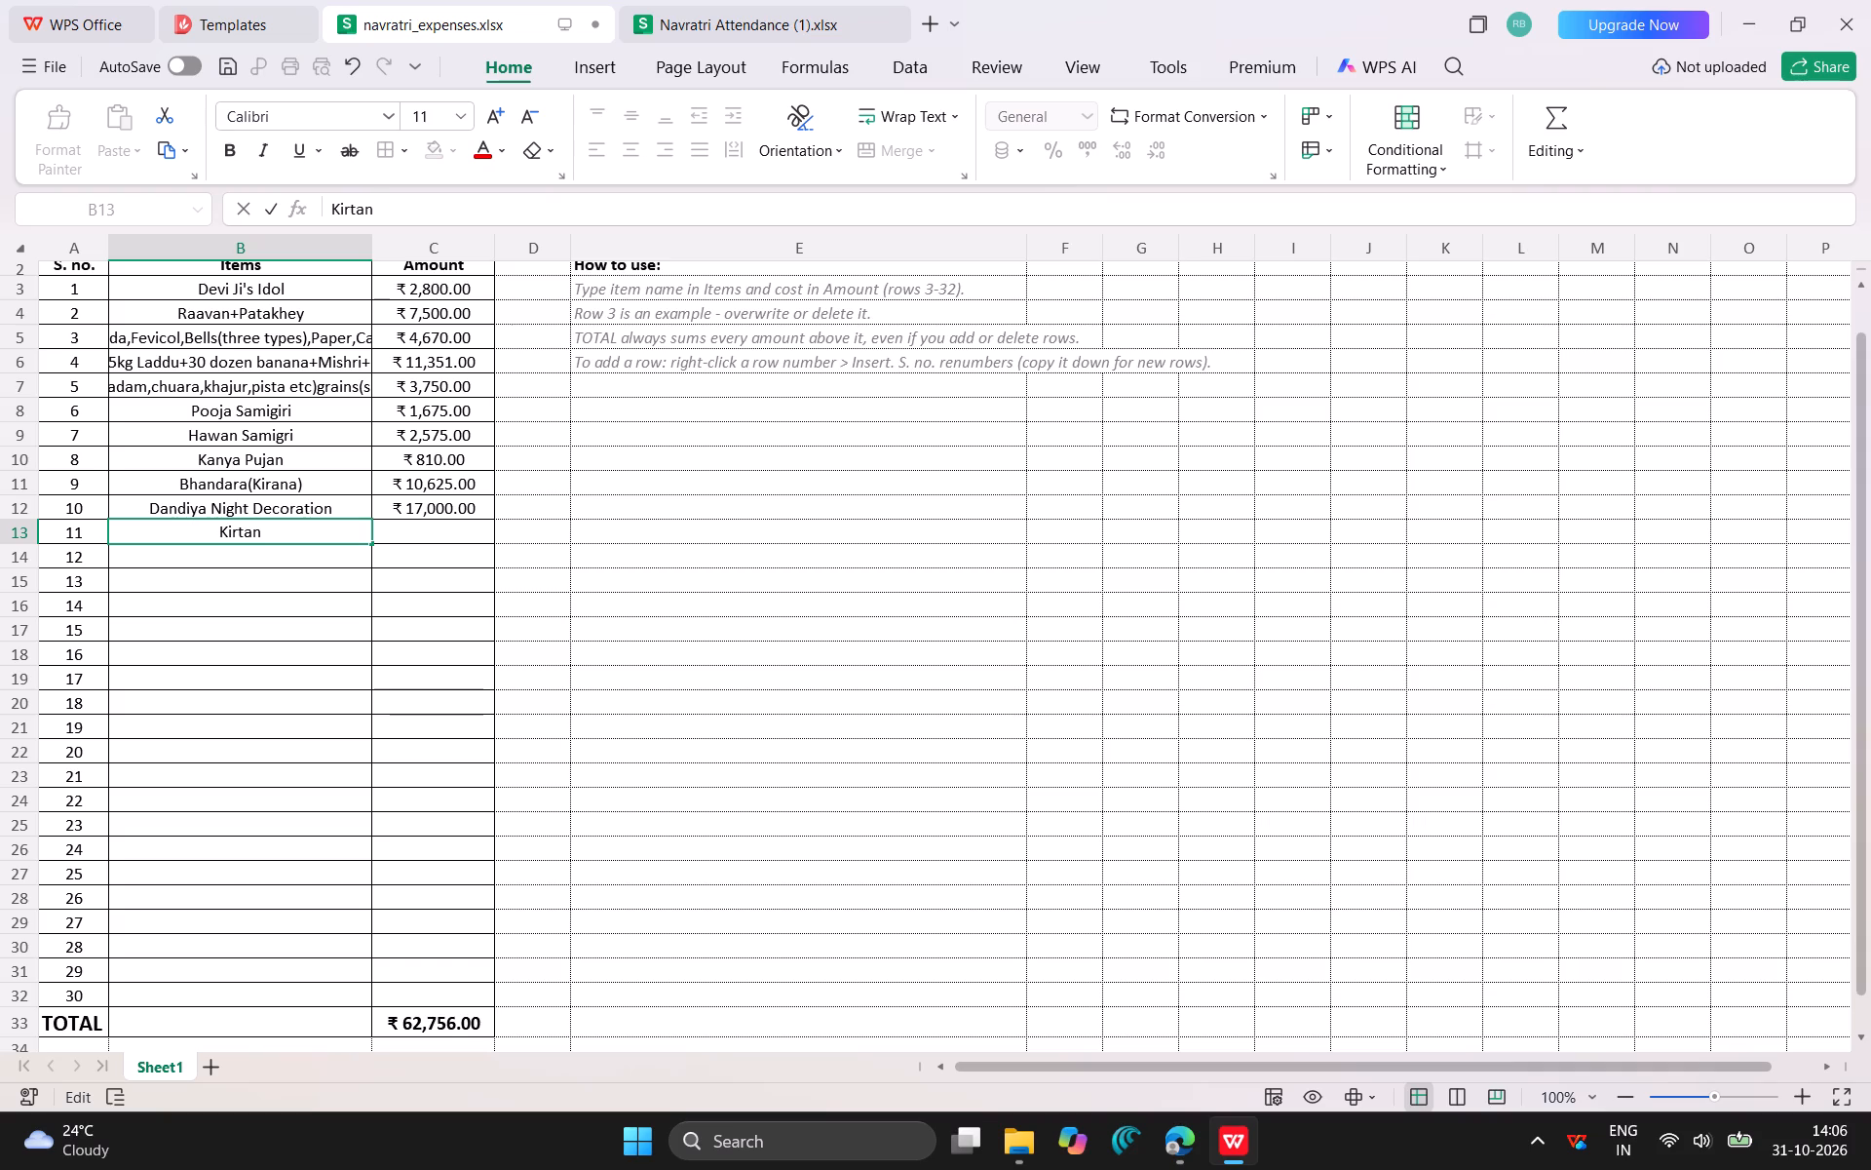
key(shift+parenleft)
text(addey)
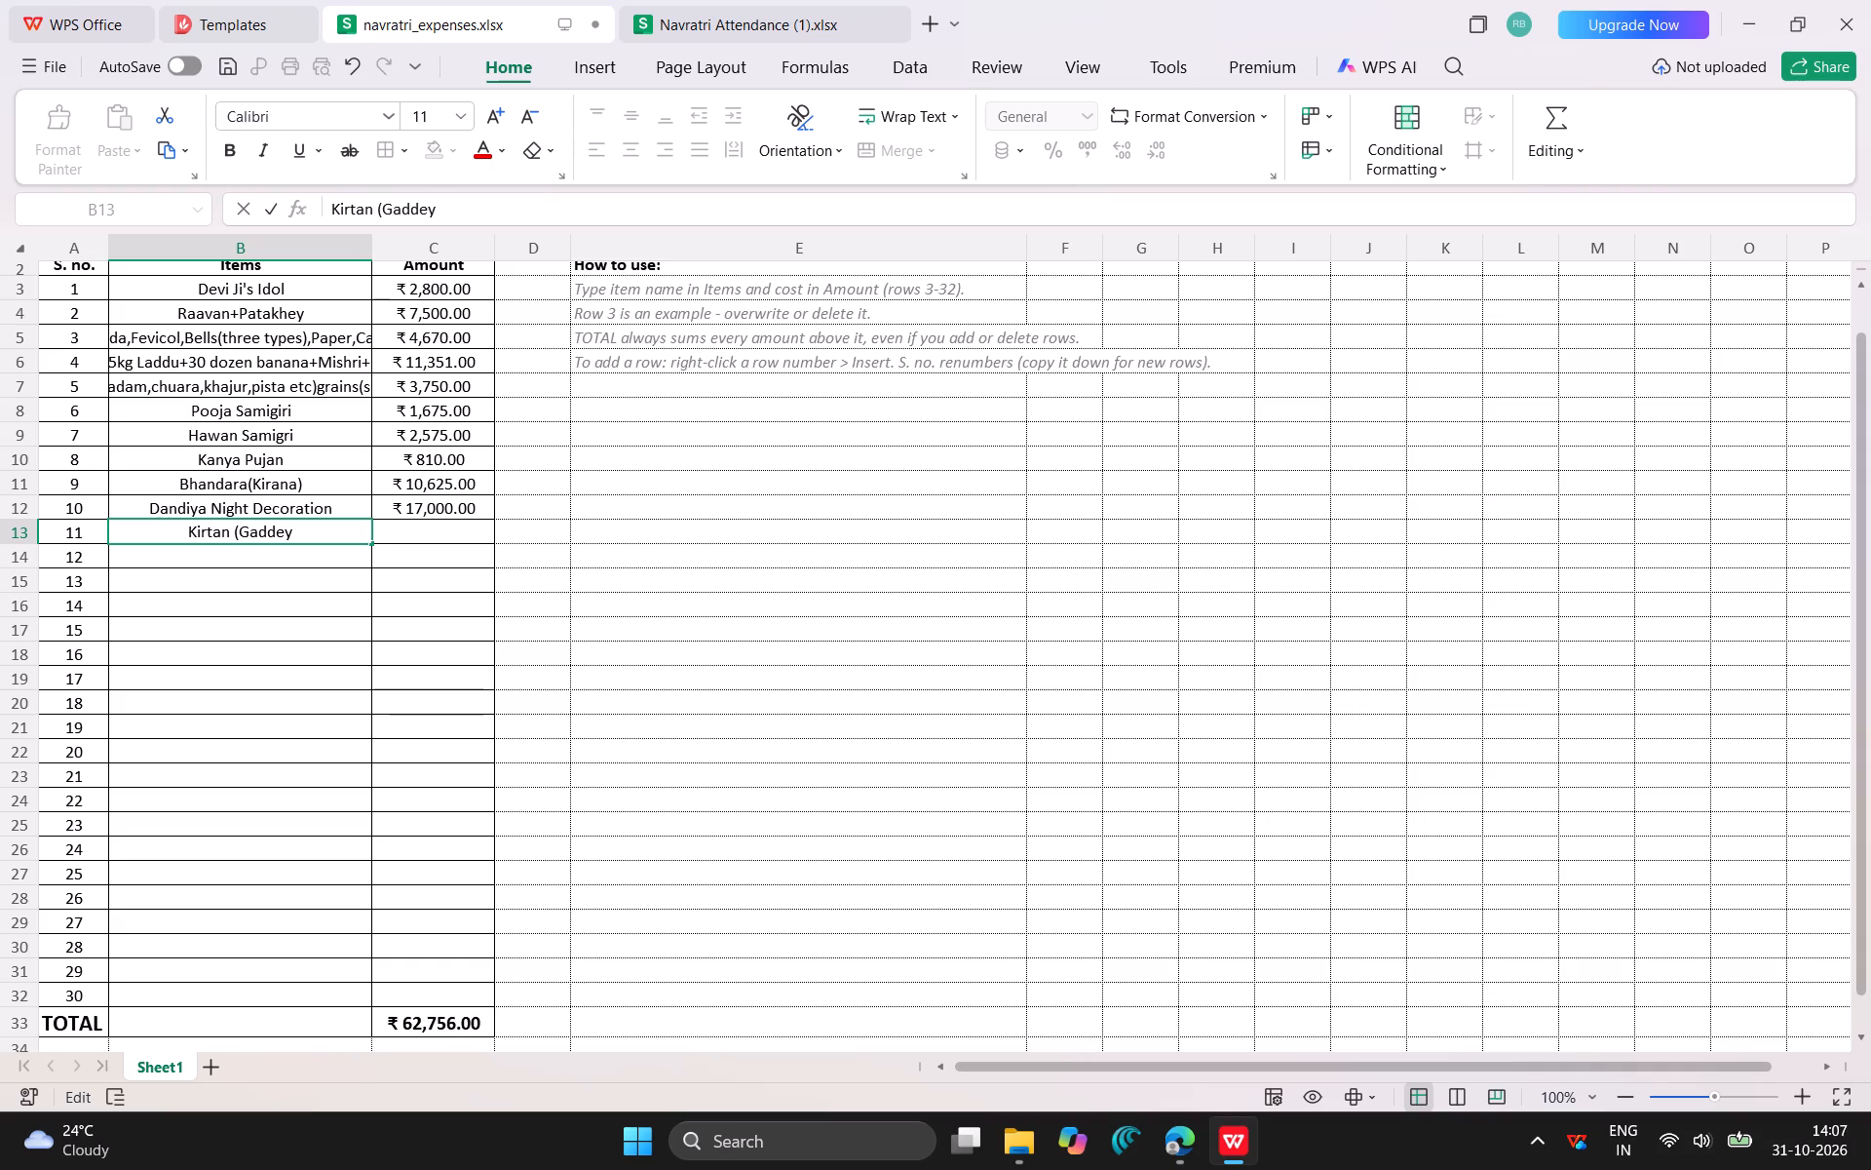
click(363, 214)
key(comma)
key(BackSpace)
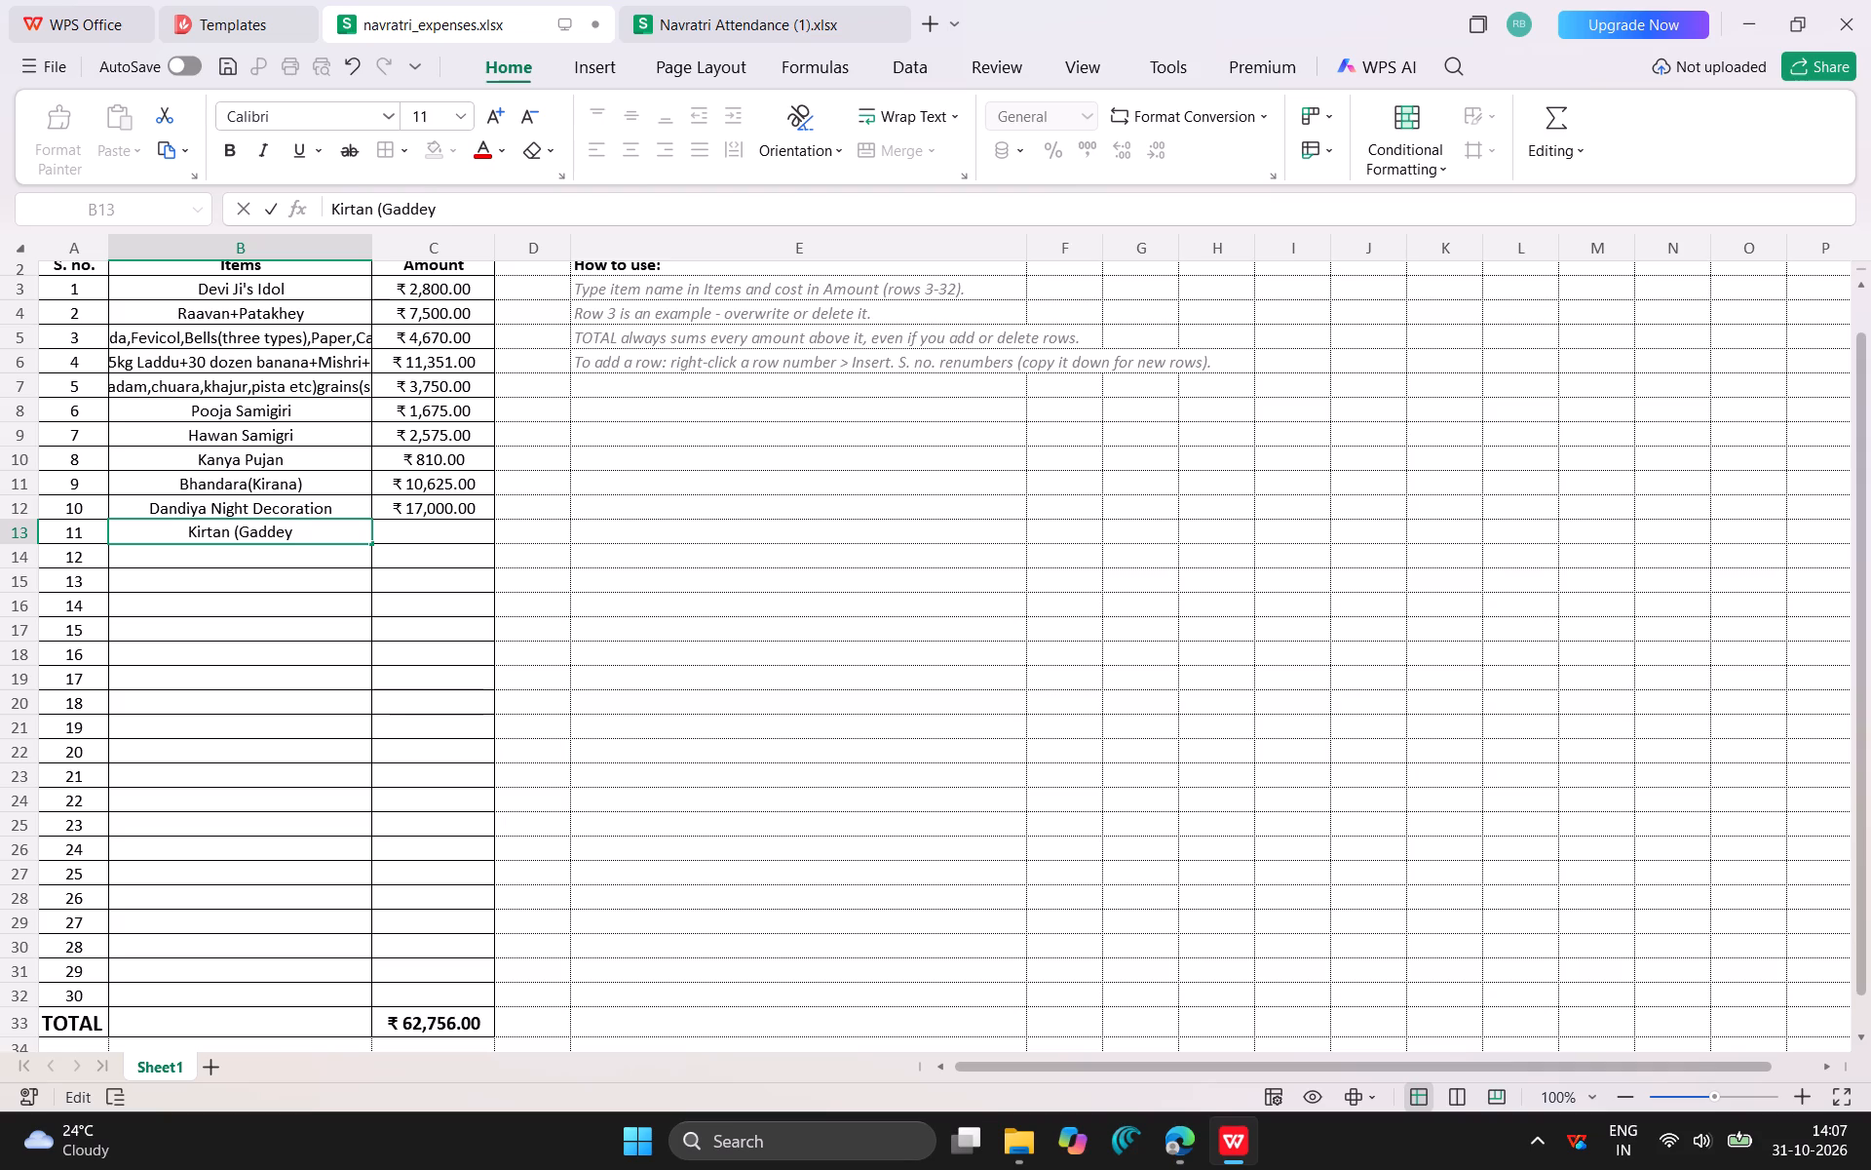
click(454, 210)
key(comma)
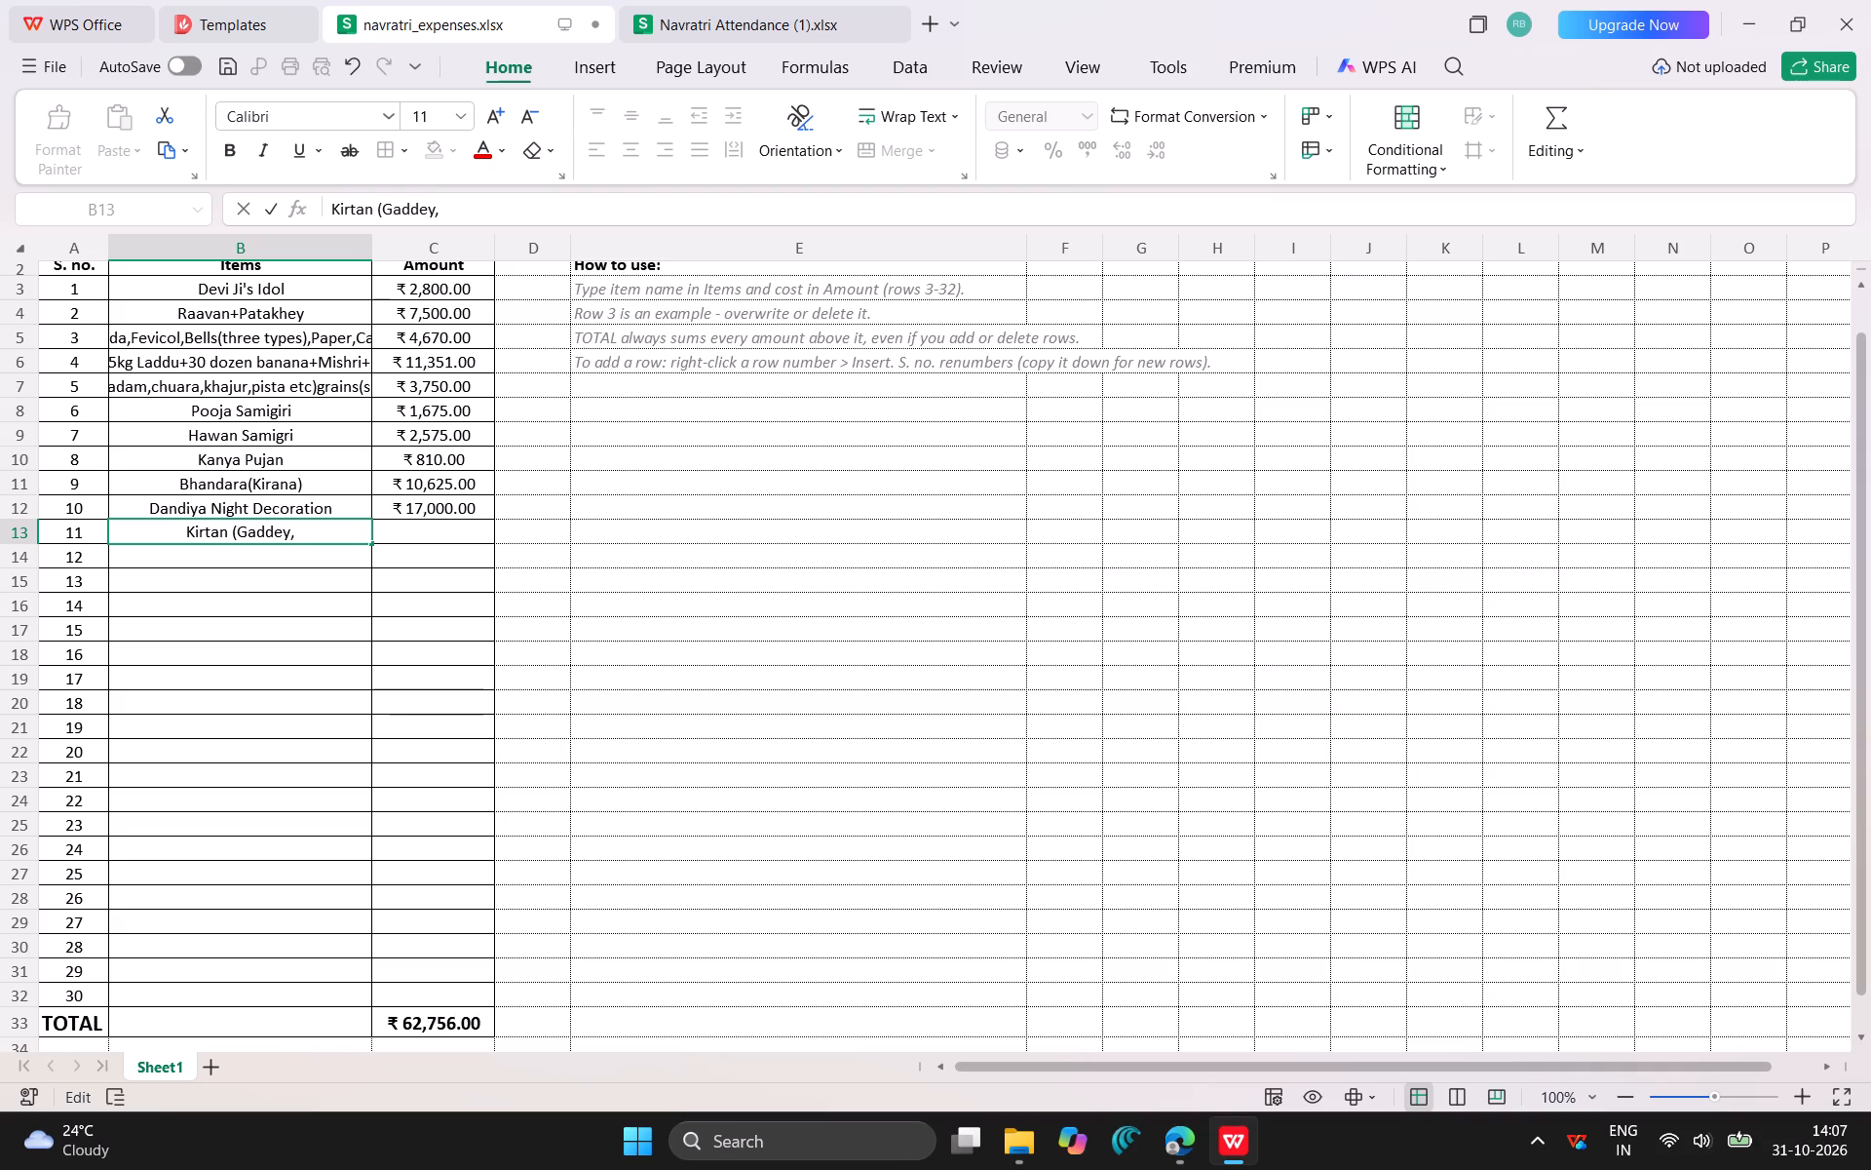
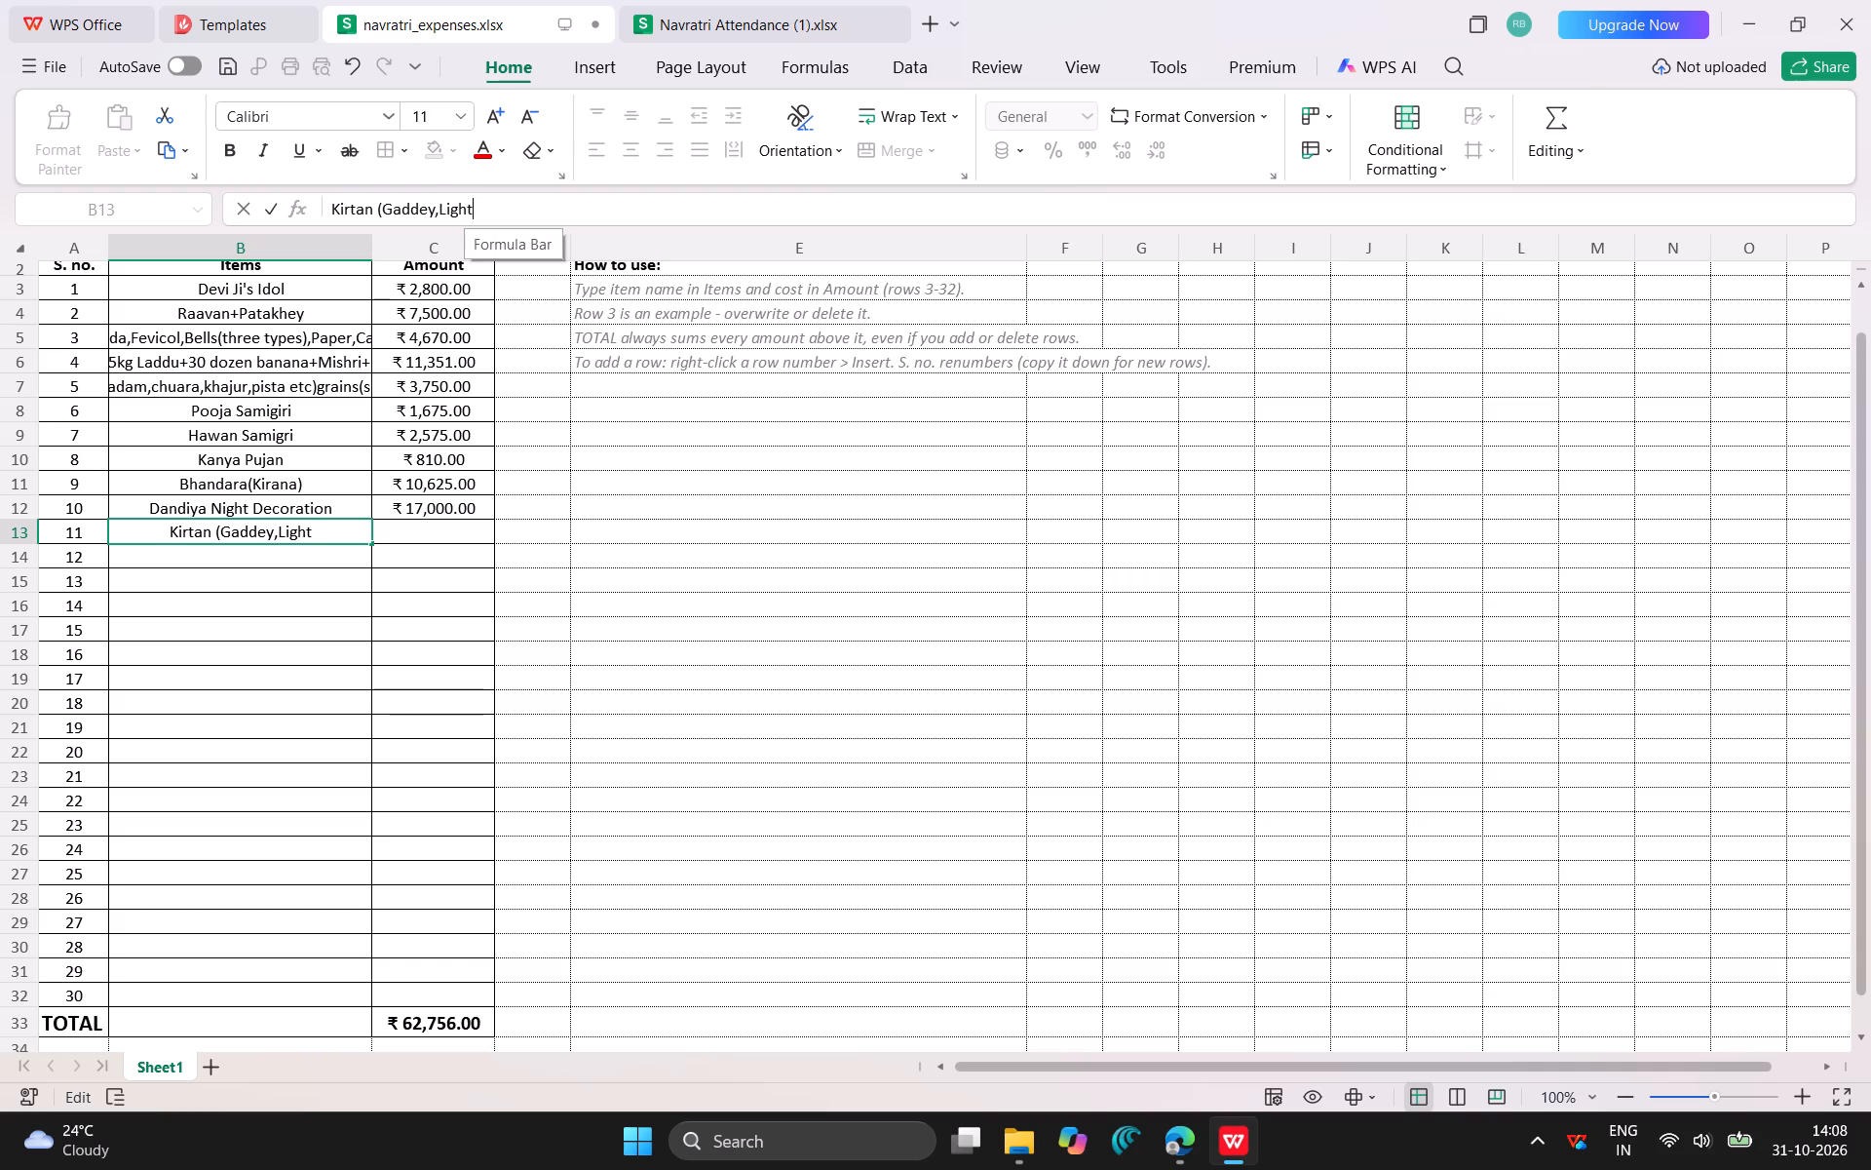
Complete expense number 11's item name as "Kirtan (Gaddey,Light,DJ-9 days)" and record its amount as 5100.
text(DJ)
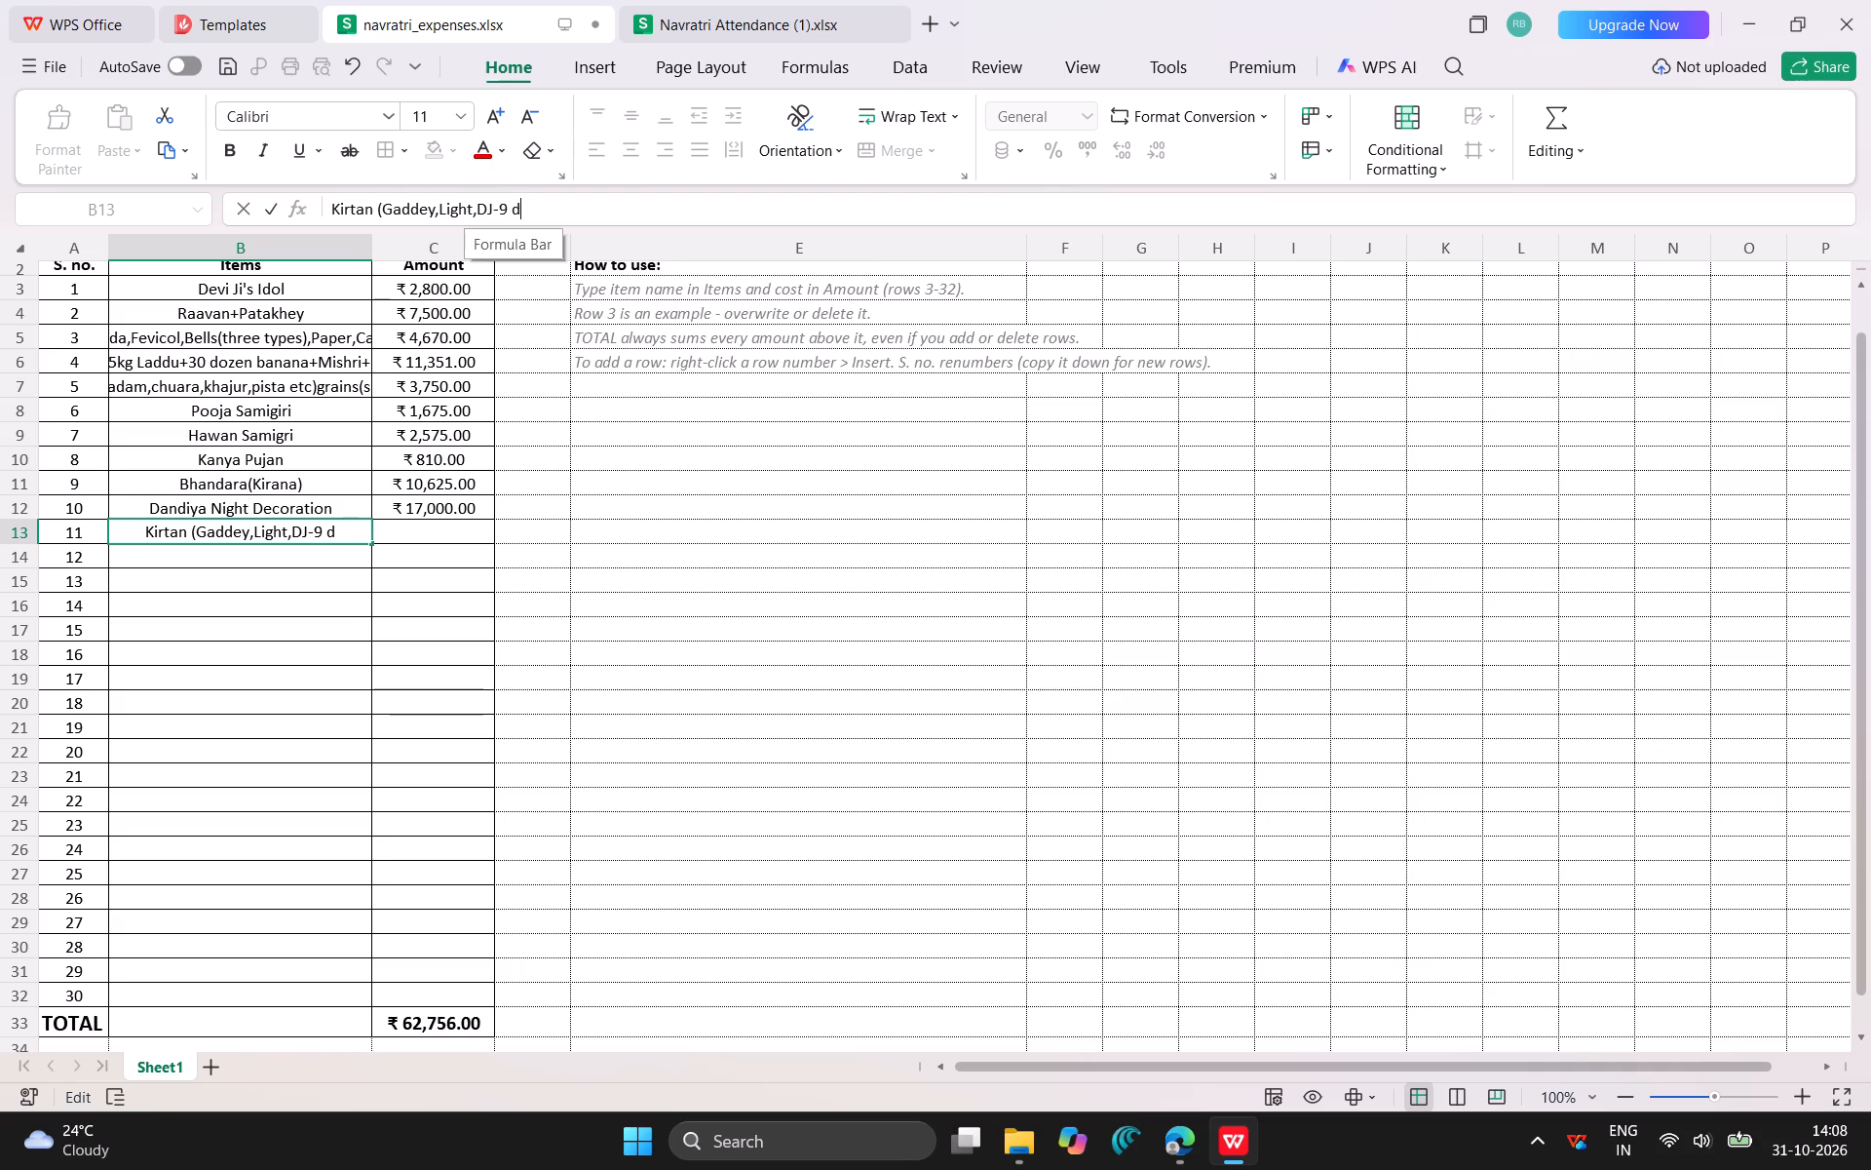
key(shift+parenright)
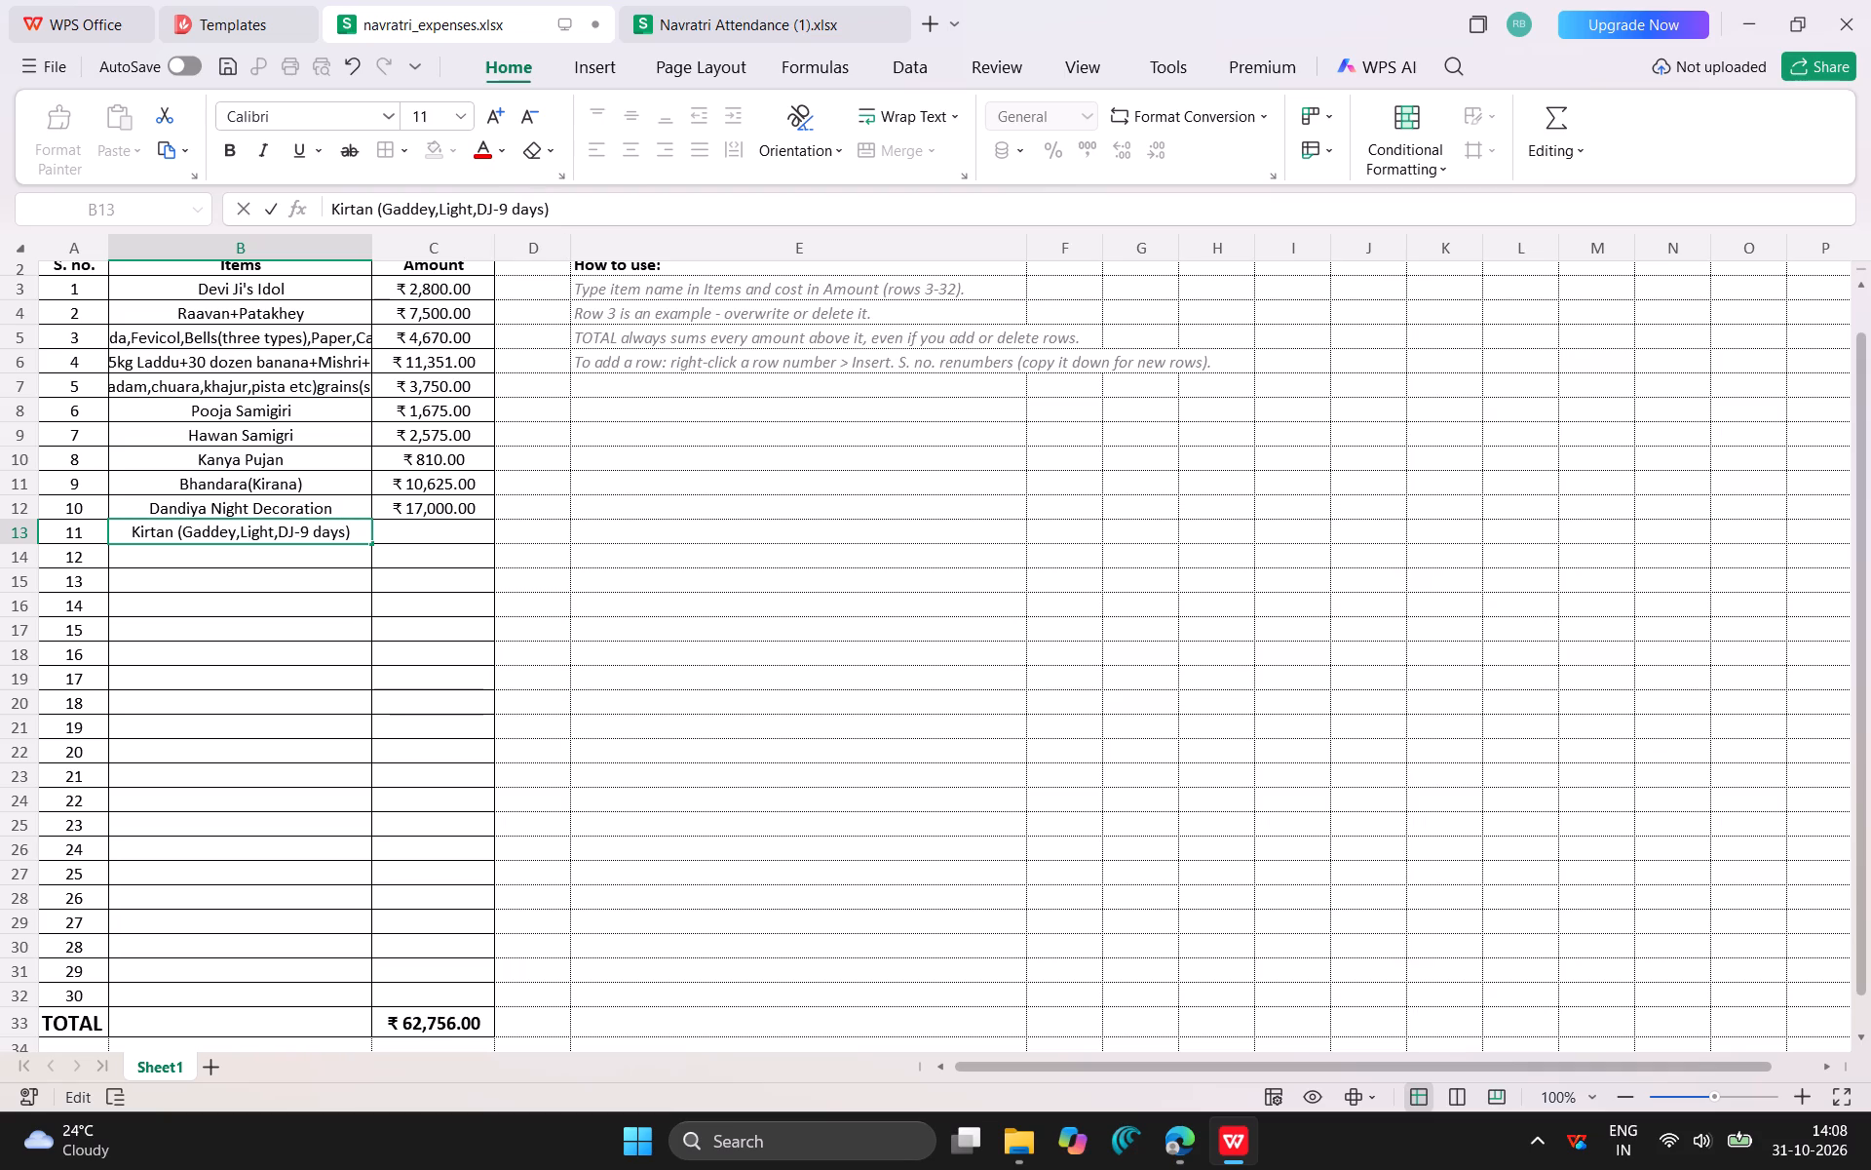
click(411, 528)
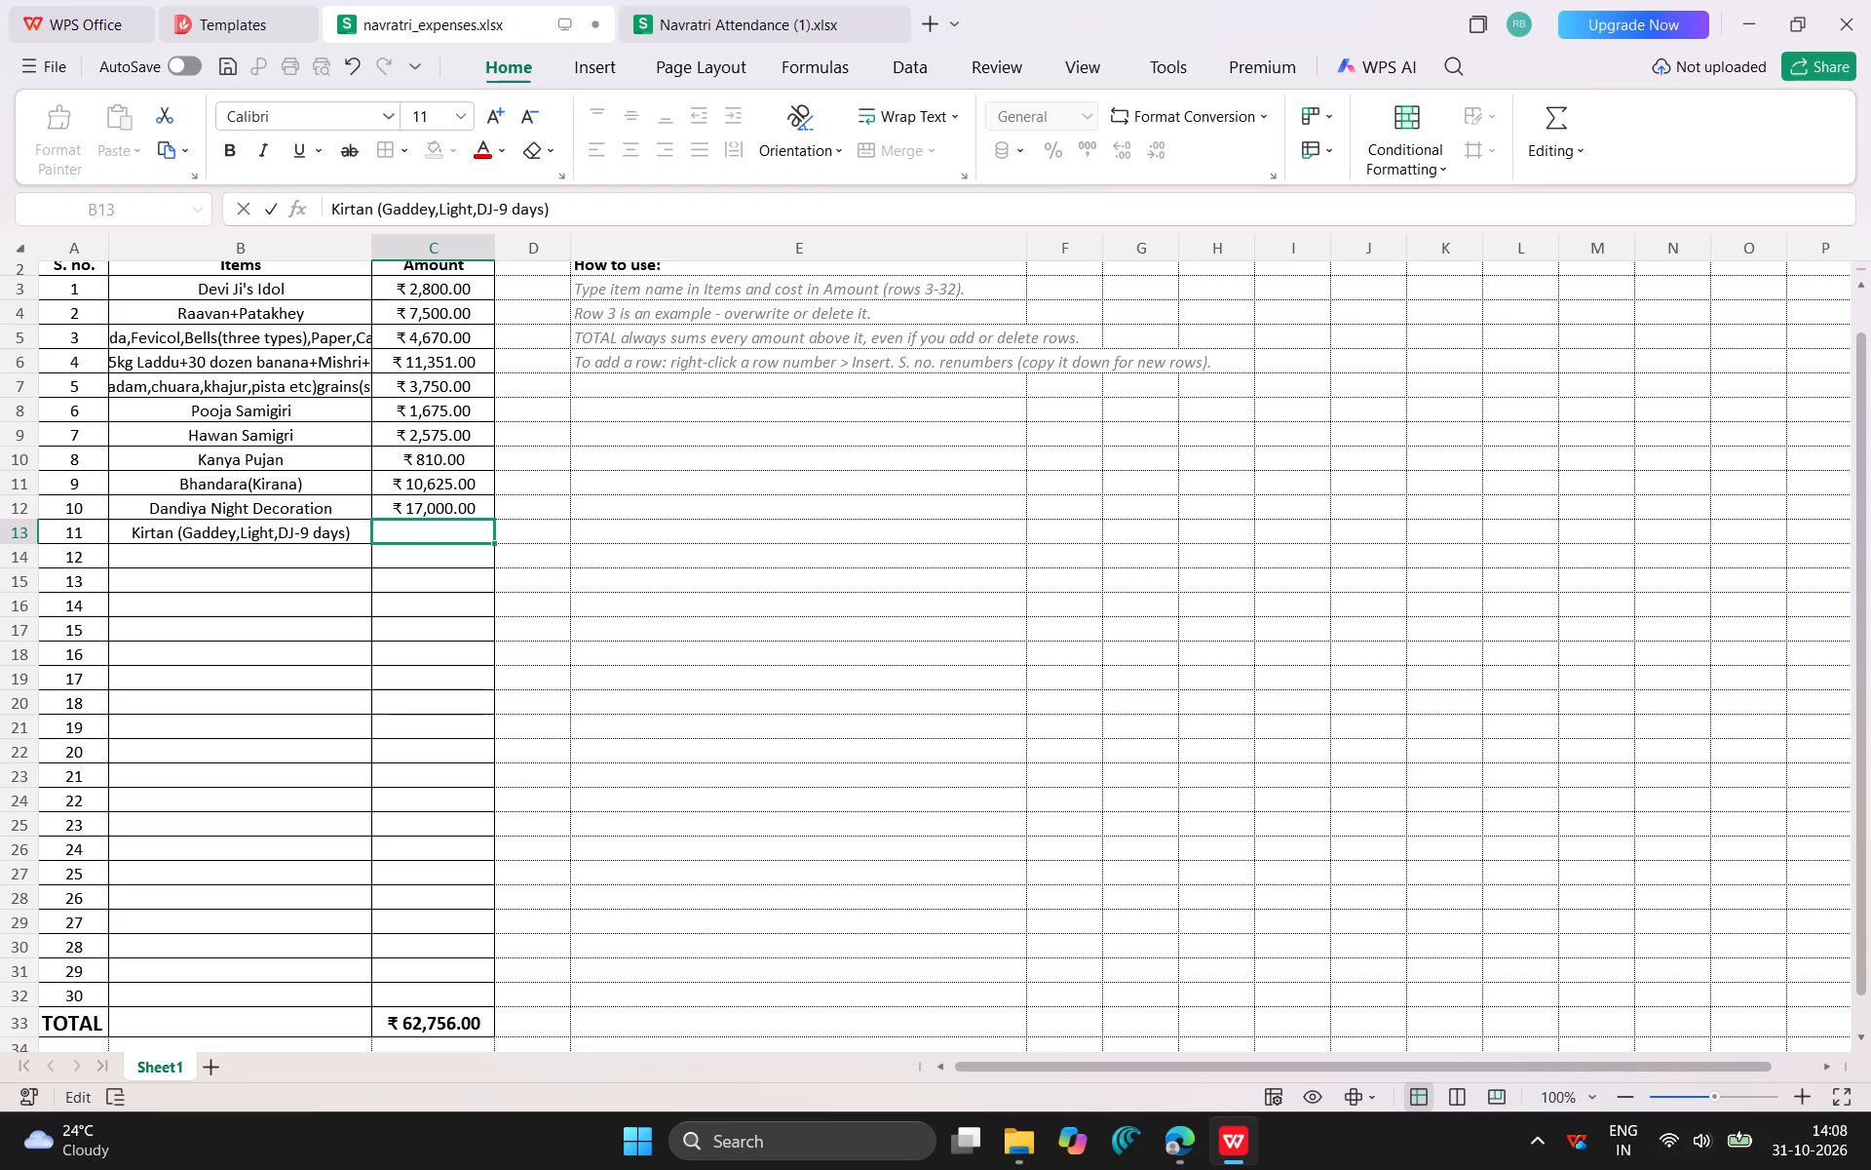
click(411, 528)
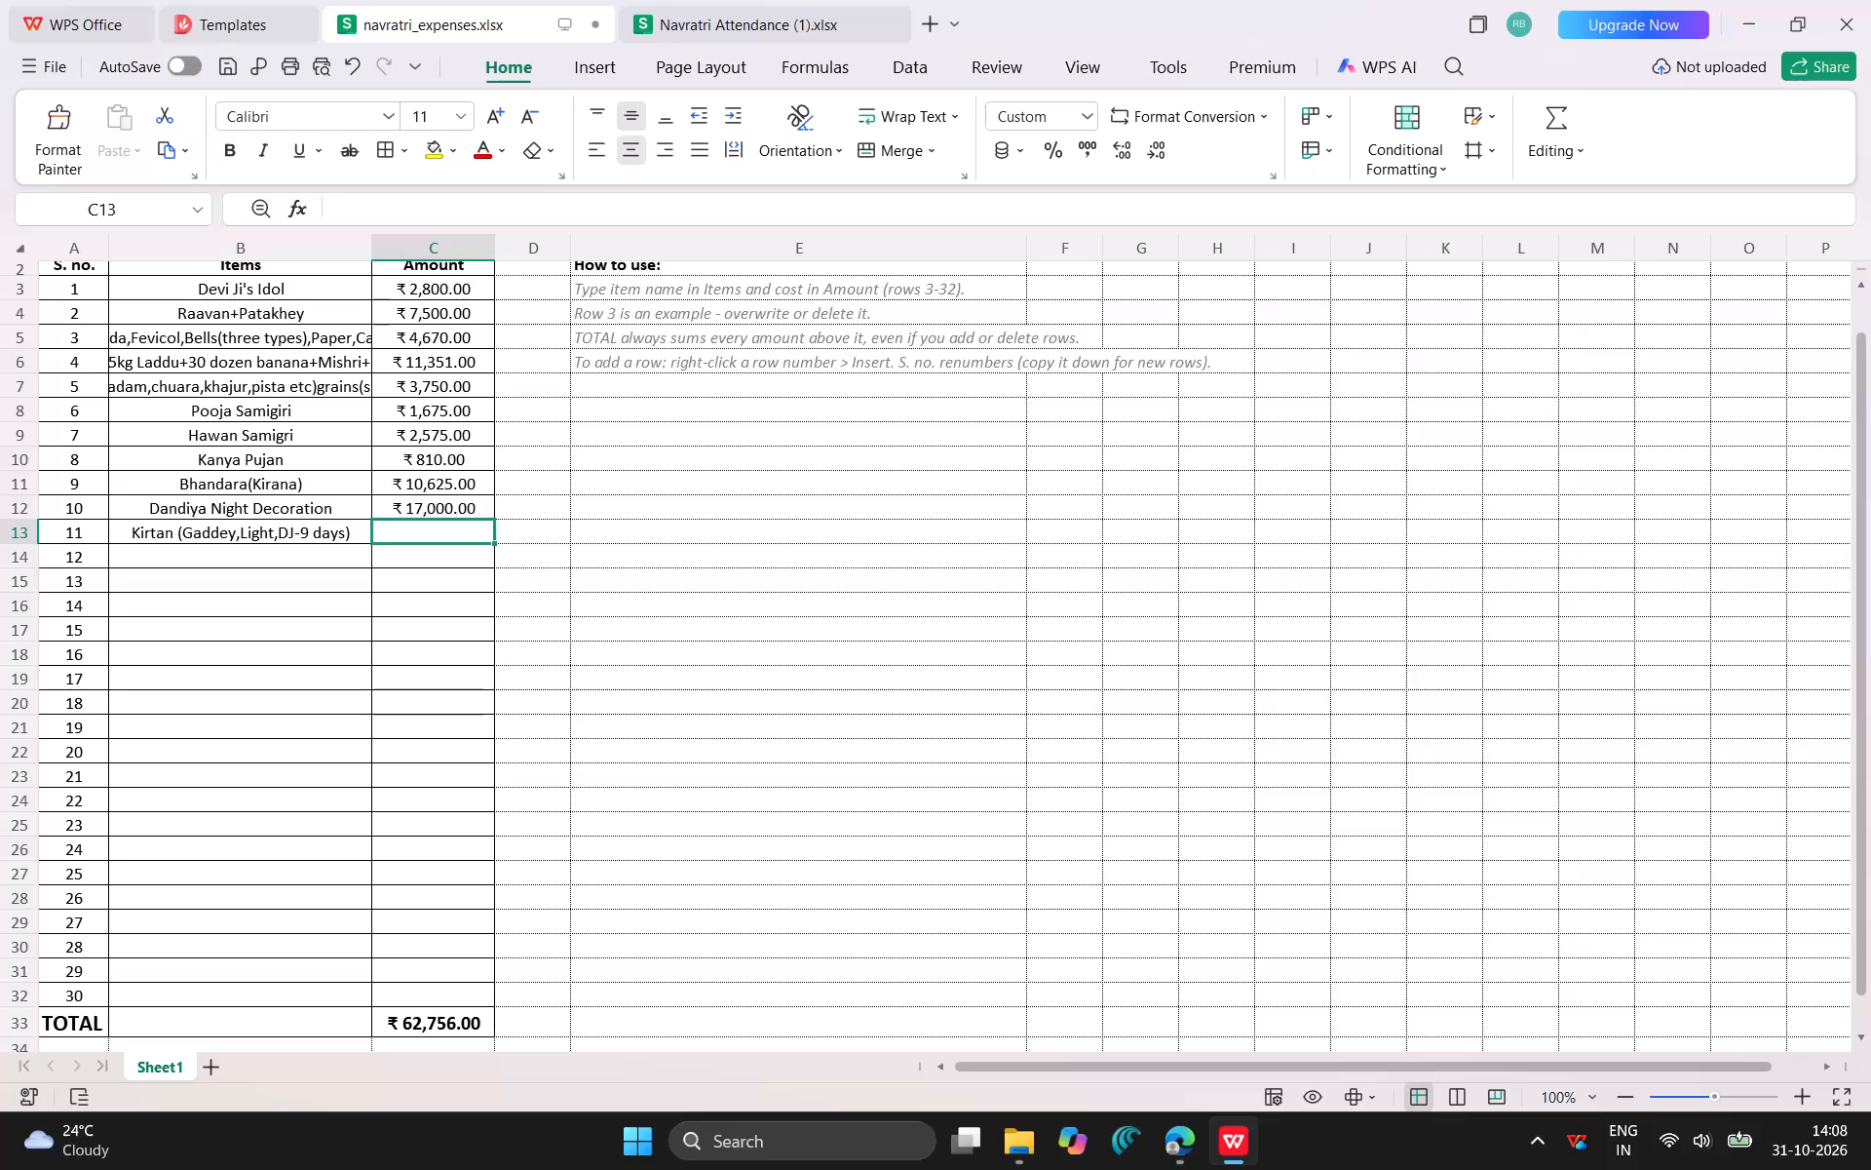
click(466, 214)
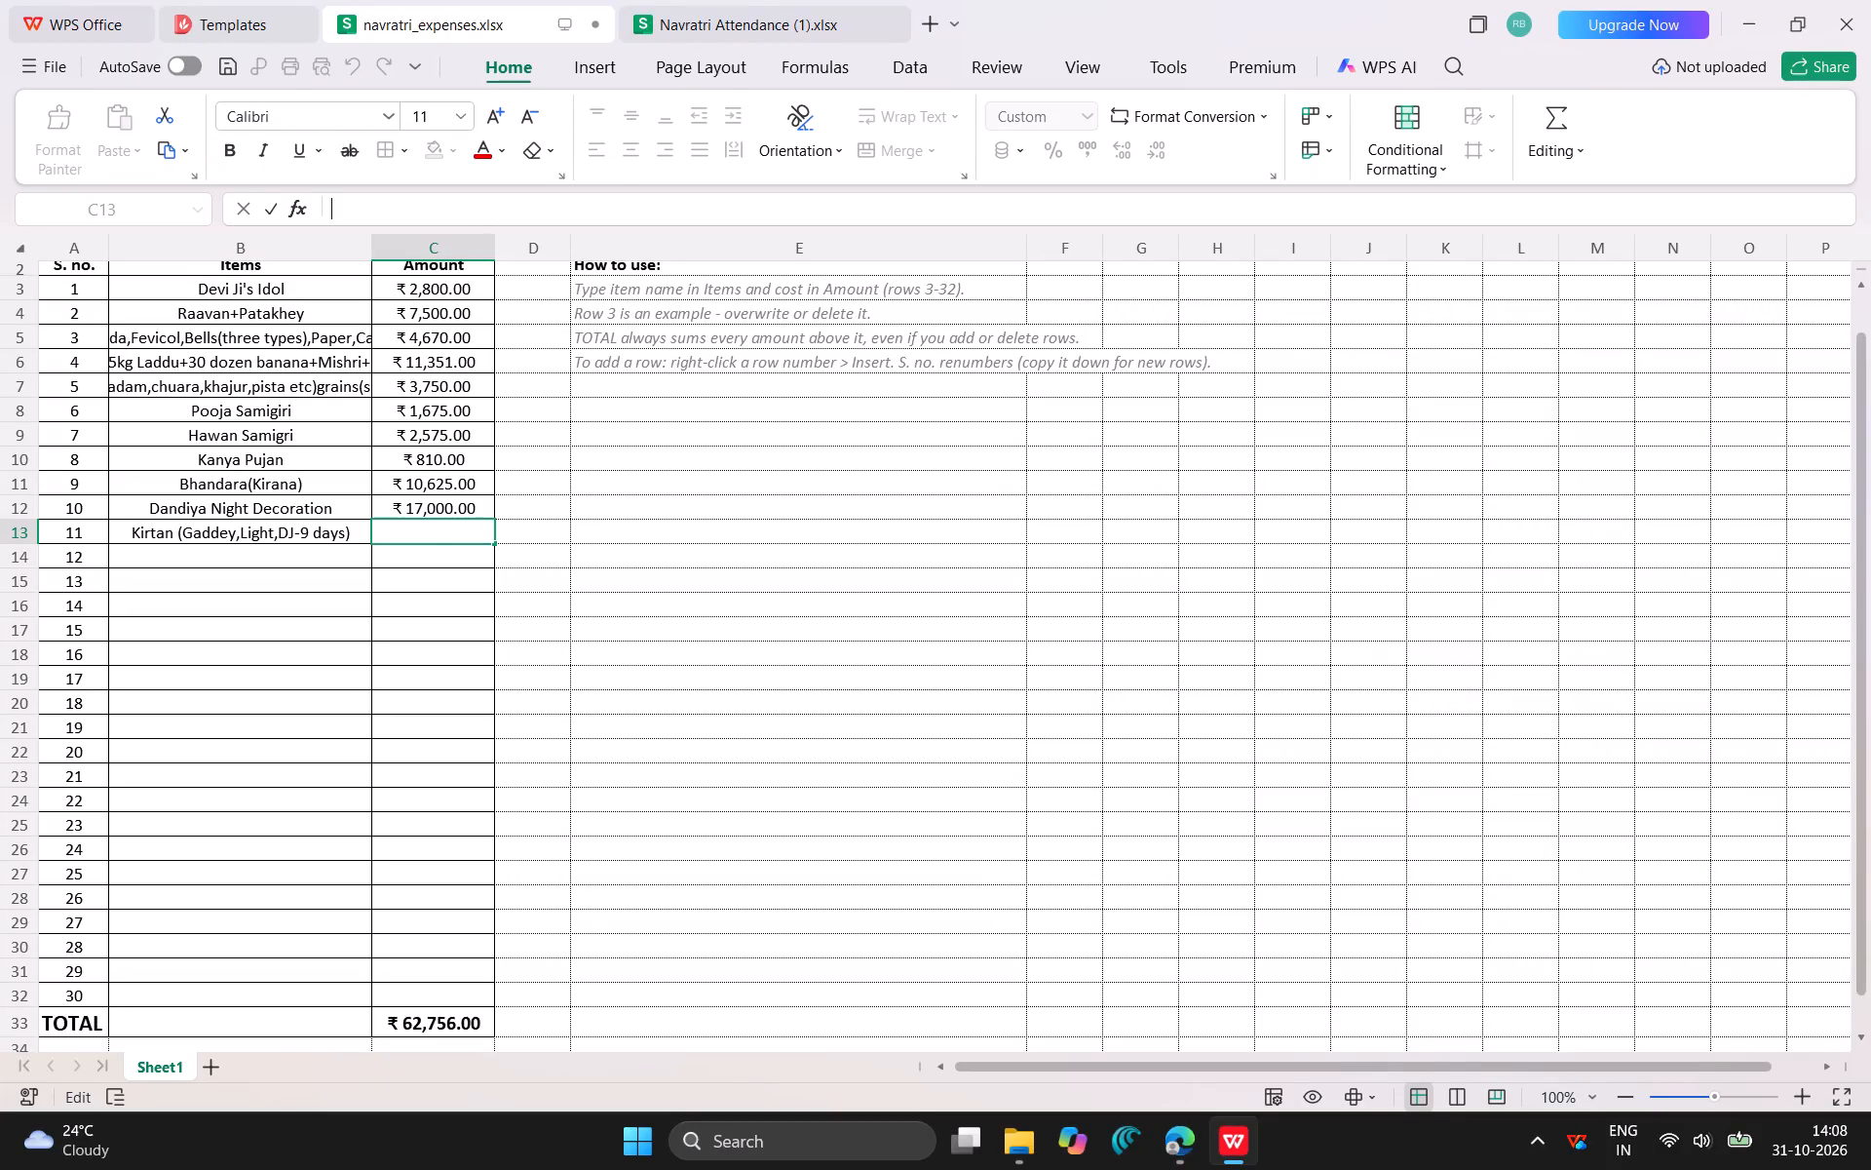
text(5100)
key(Return)
click(568, 665)
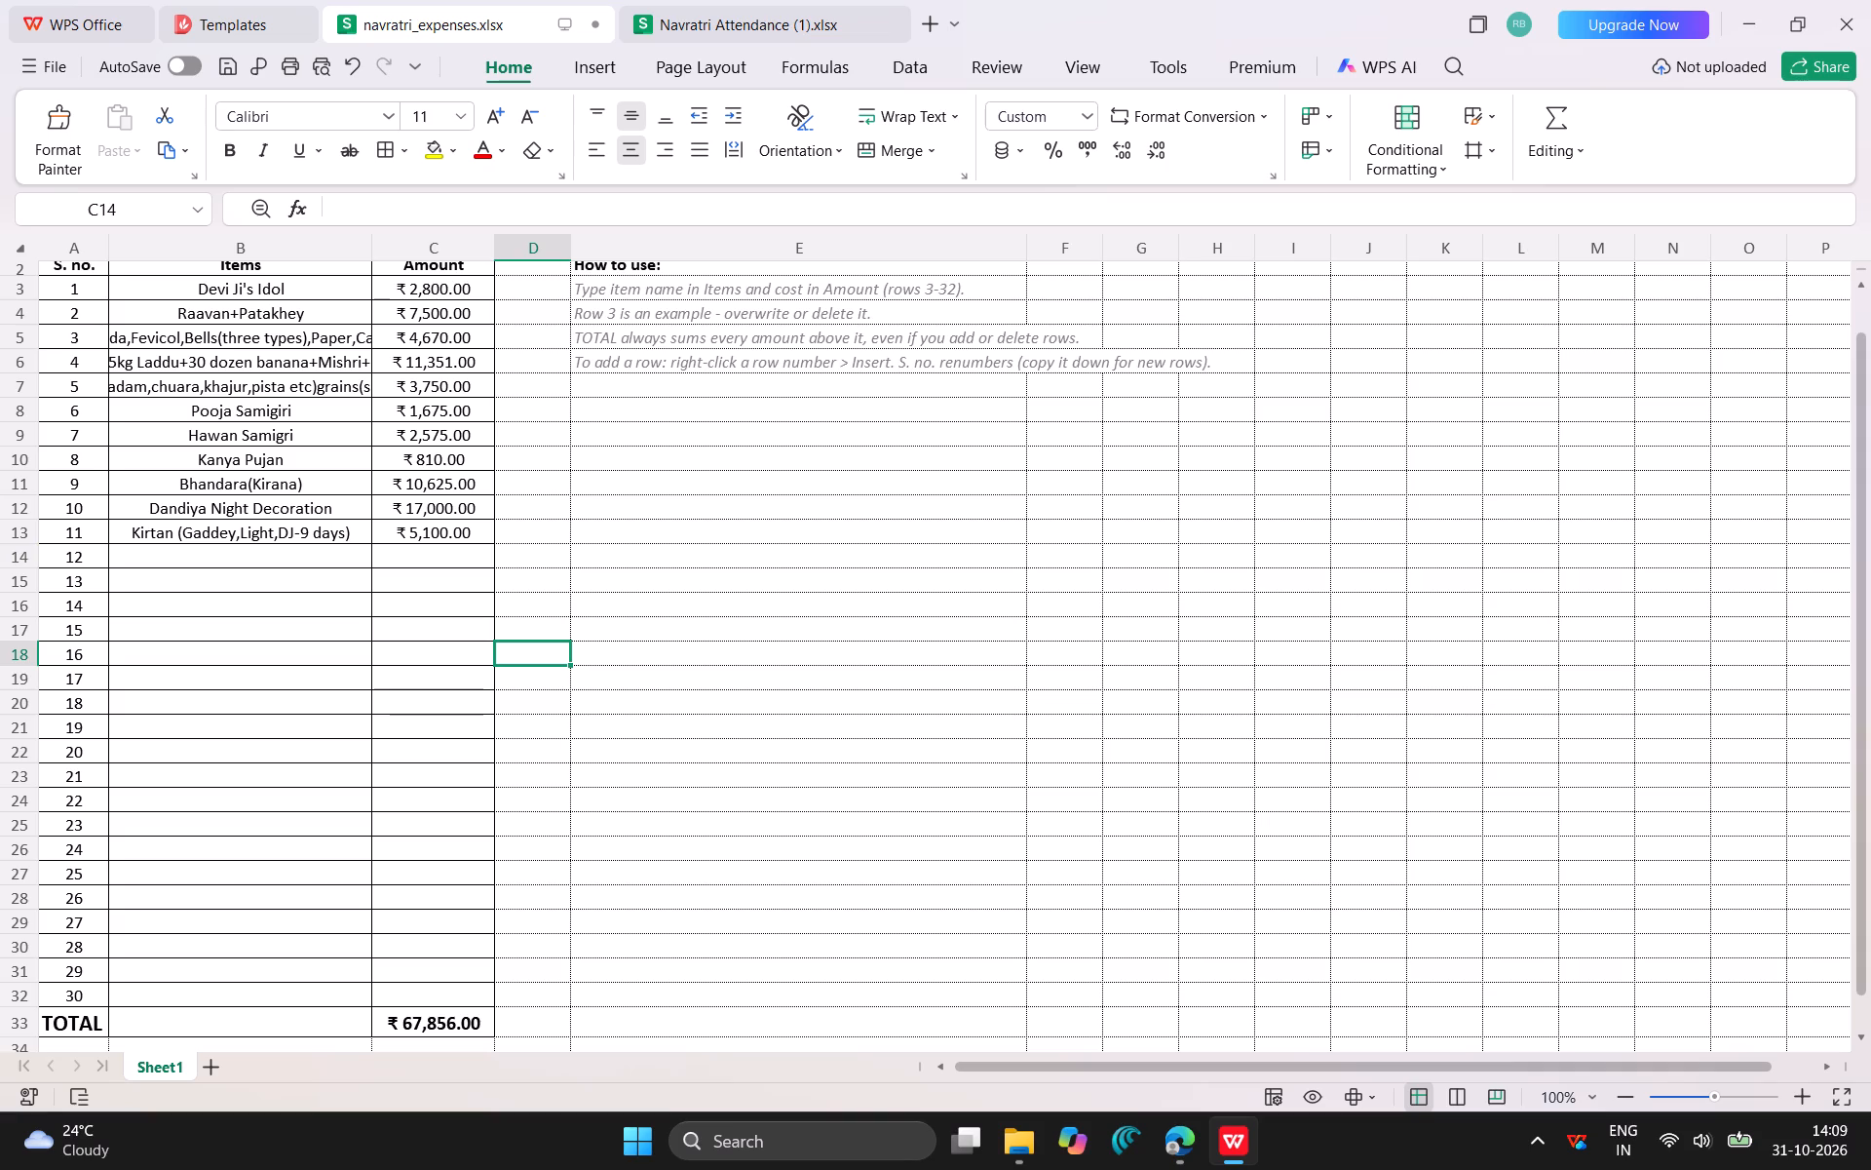
Select the empty item name cell for expense number 12.
click(192, 562)
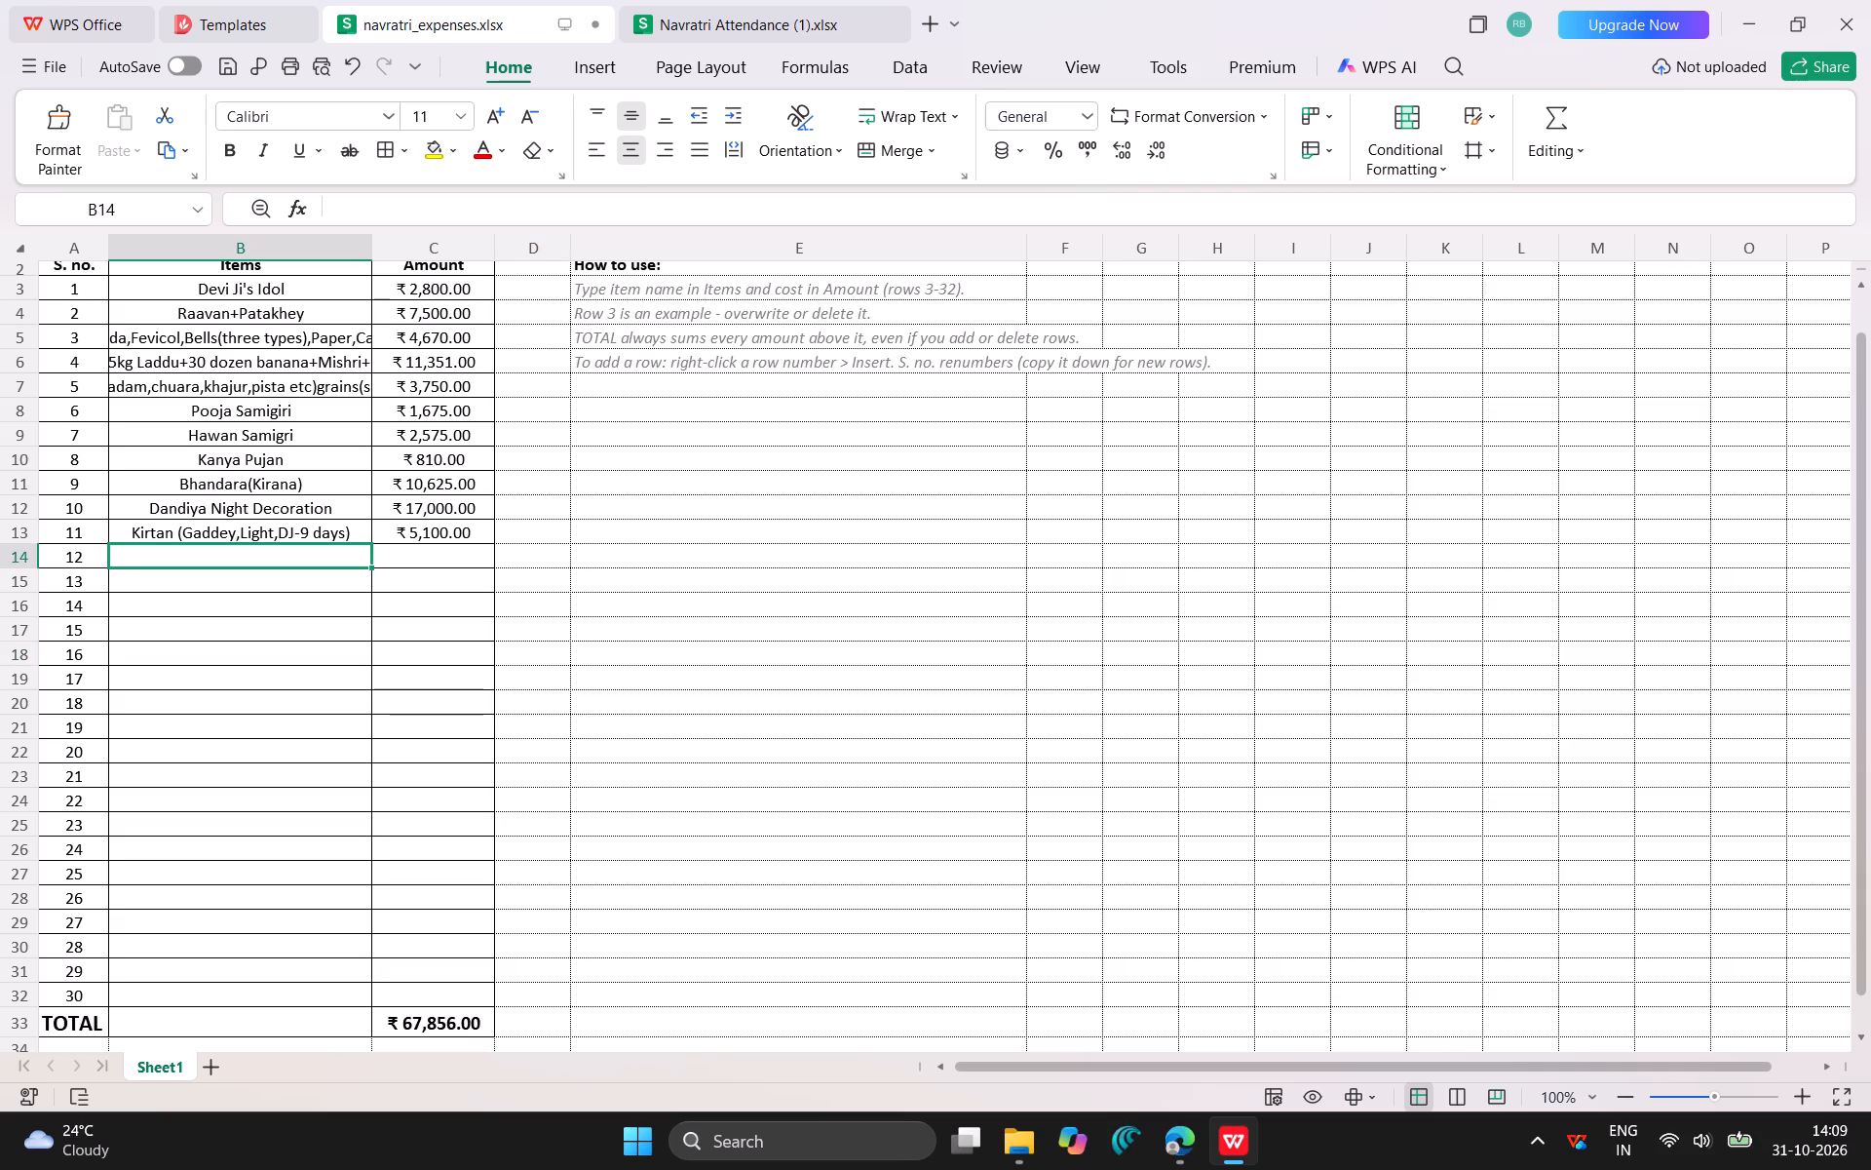
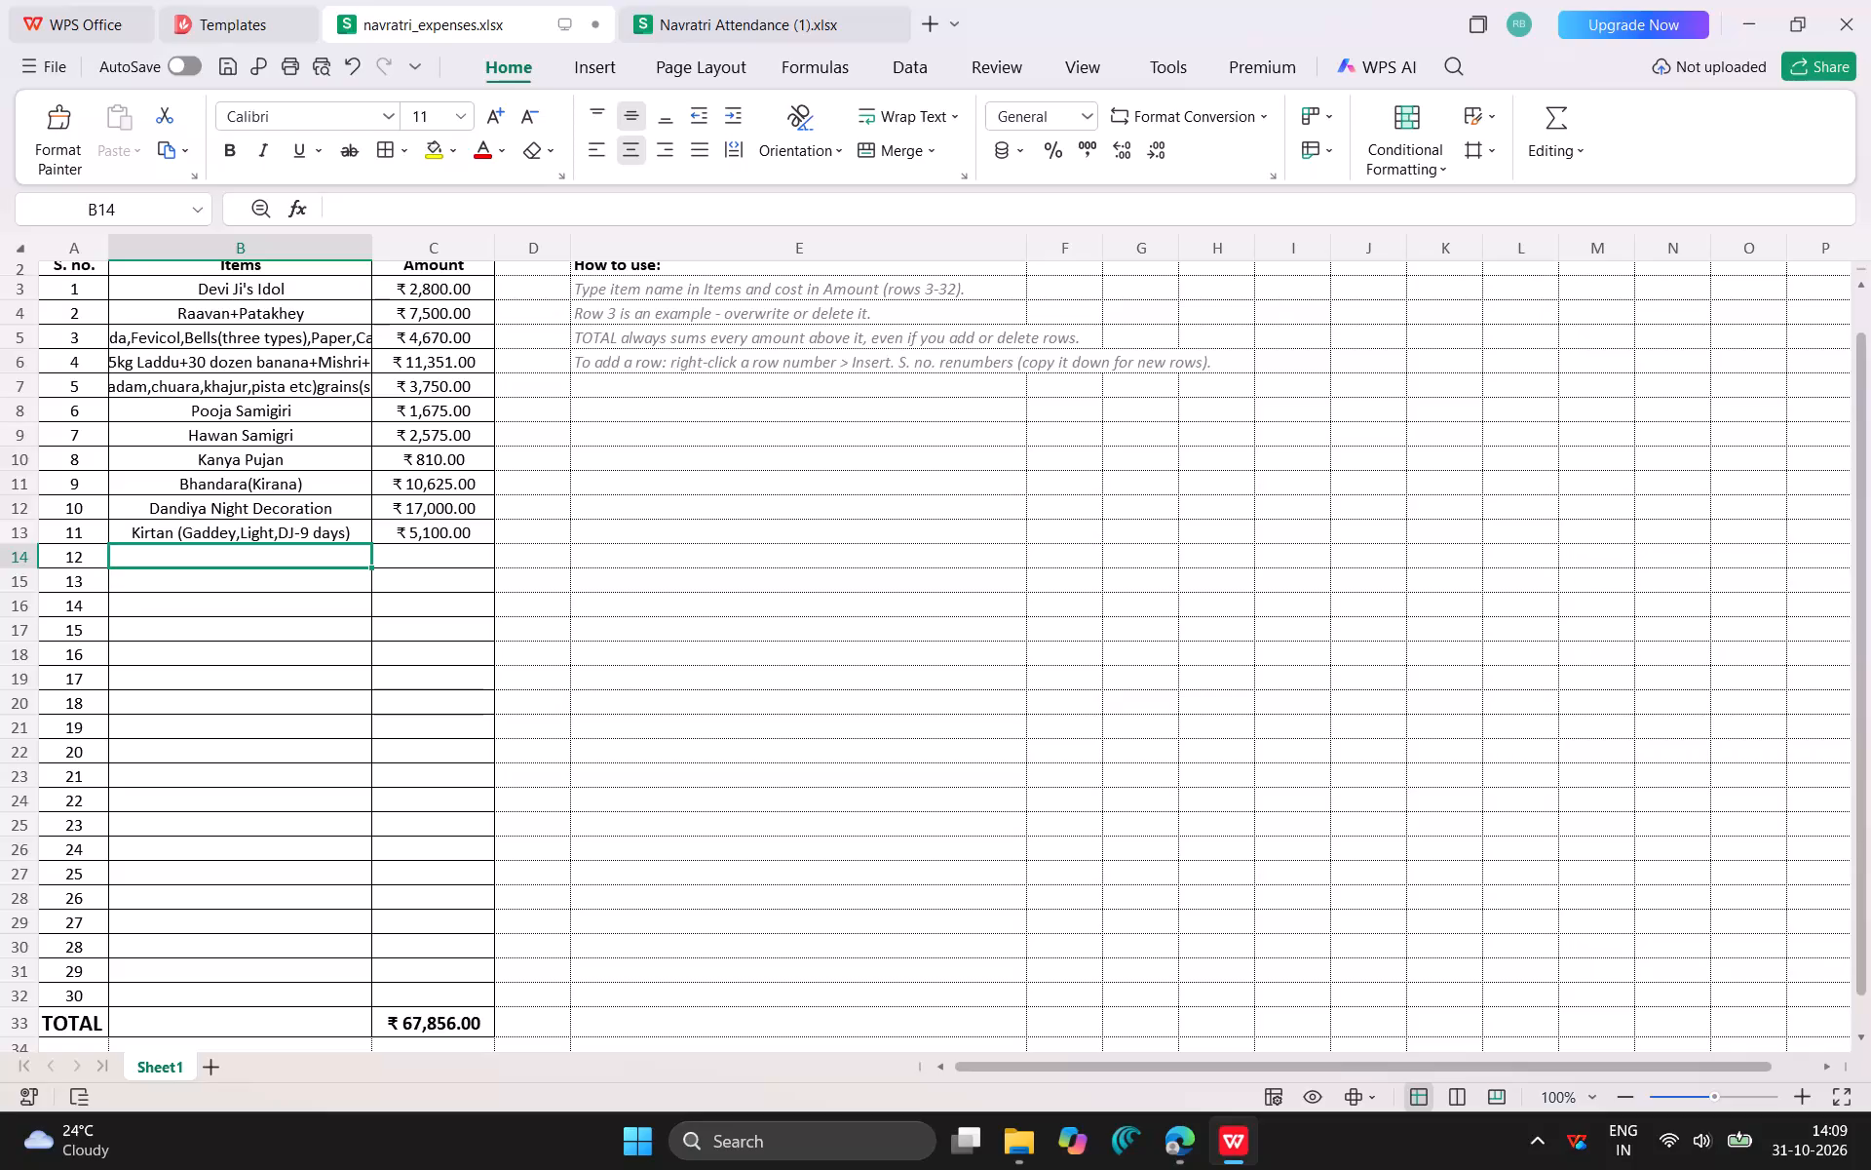
Enter "Bhandara(Halwai+Vegetables)" as the item name for expense number 12.
click(189, 560)
click(189, 560)
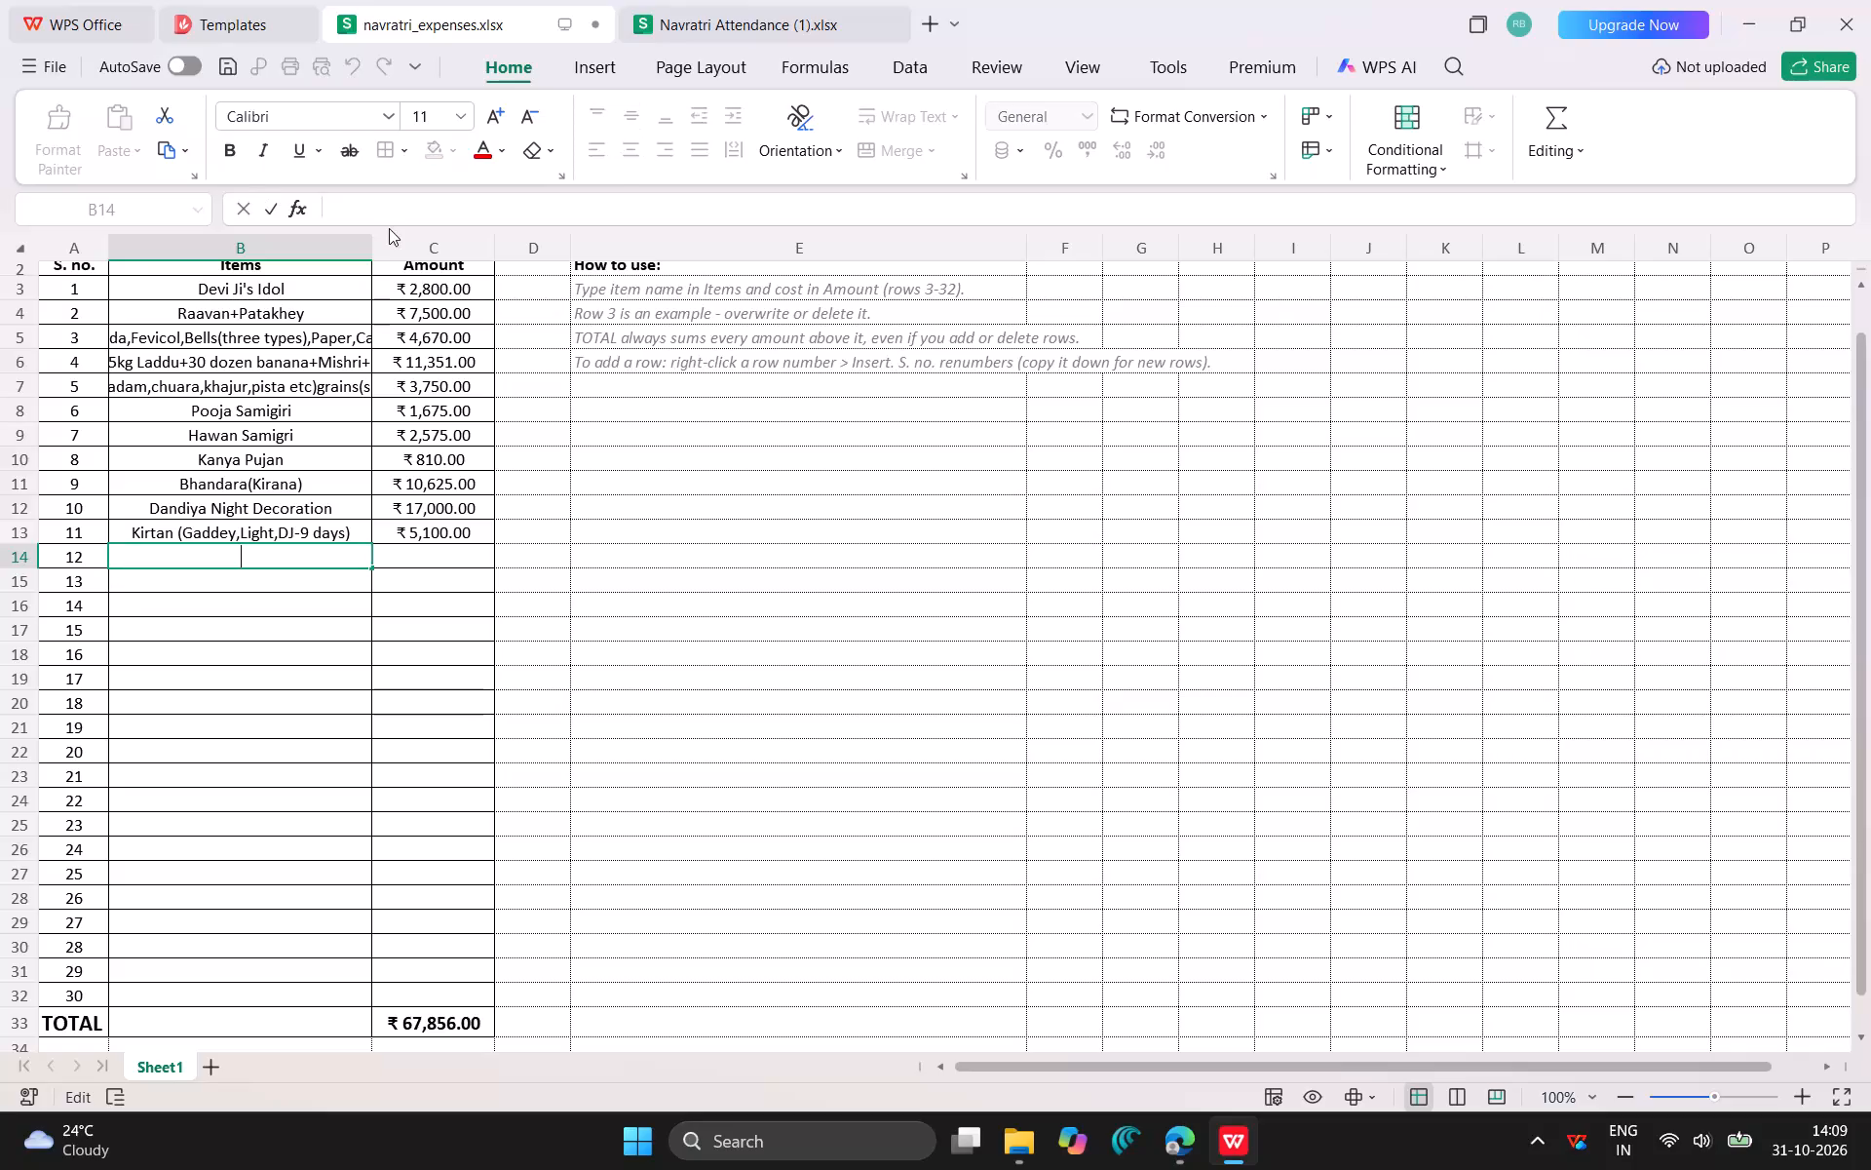
click(385, 206)
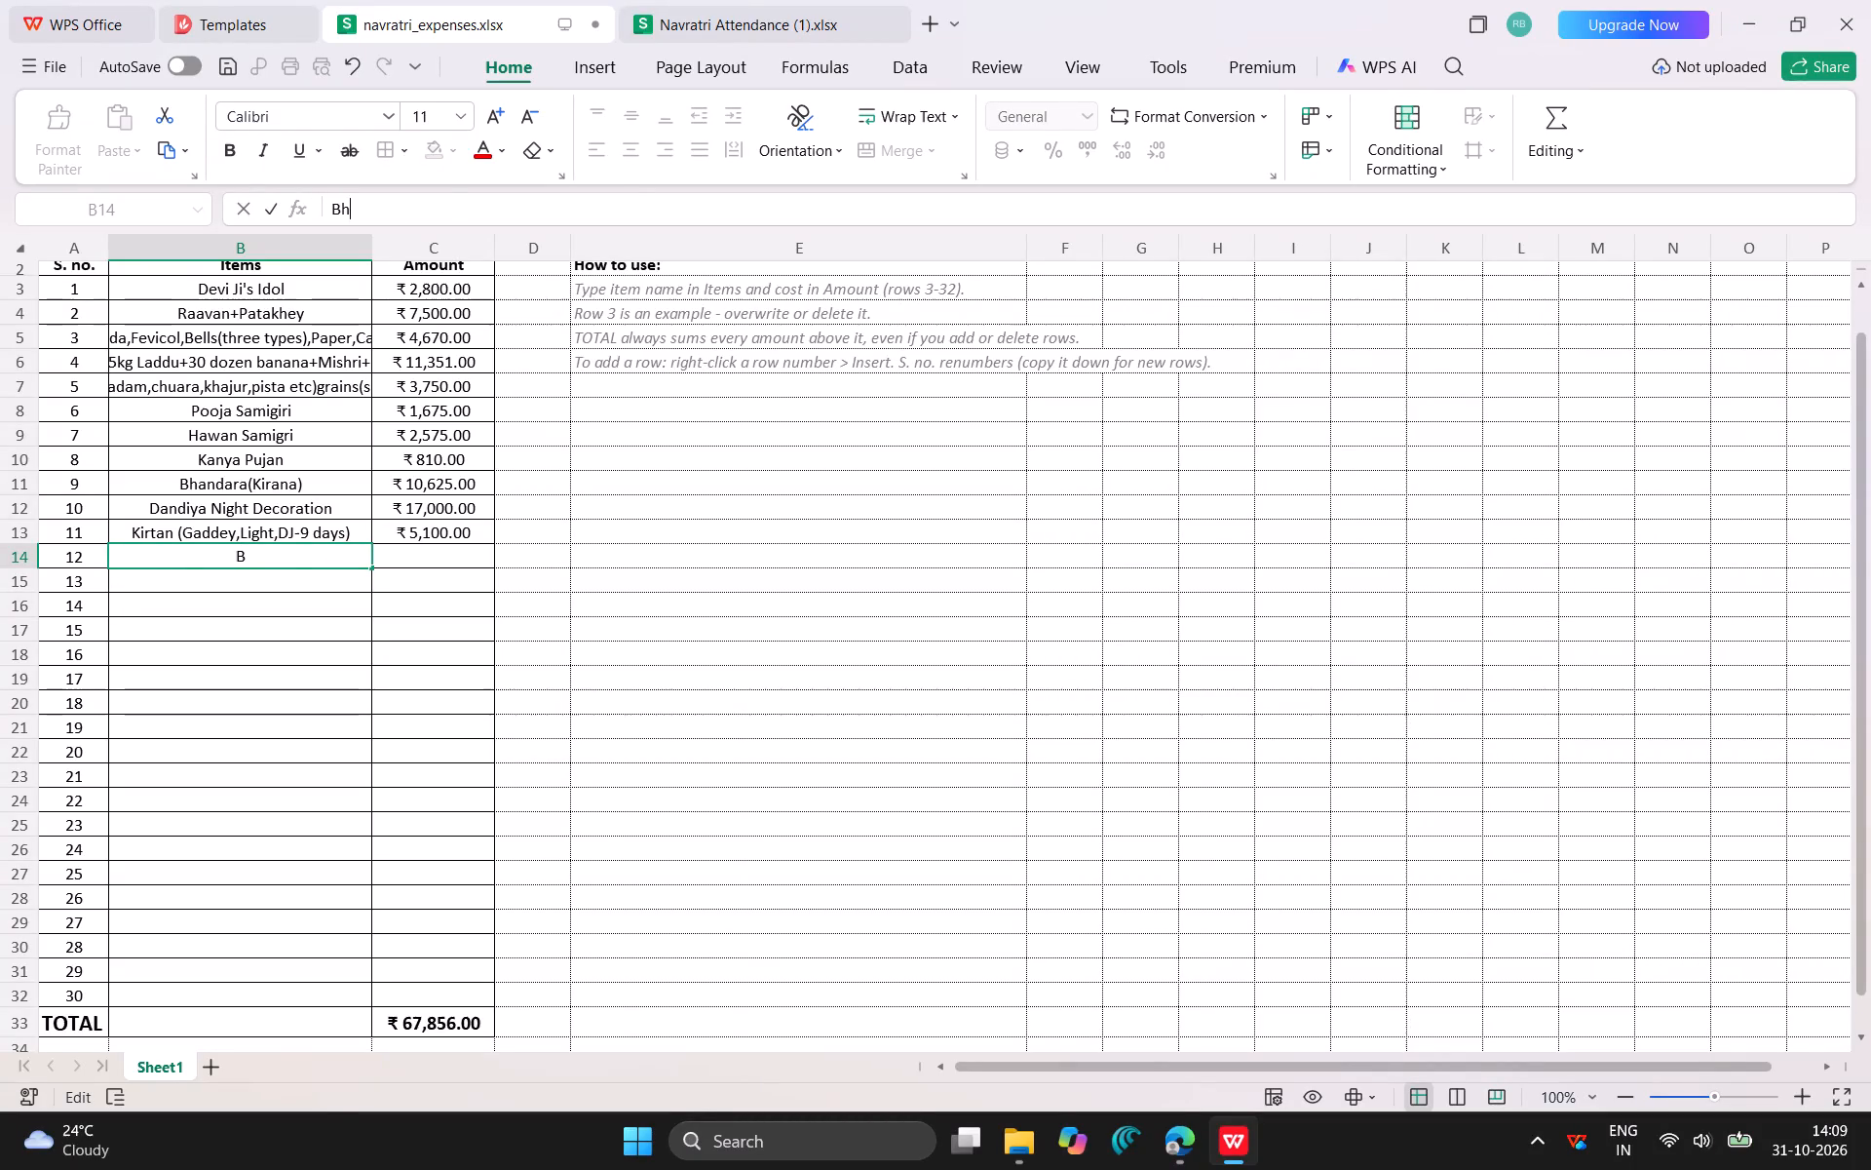
key(Tab)
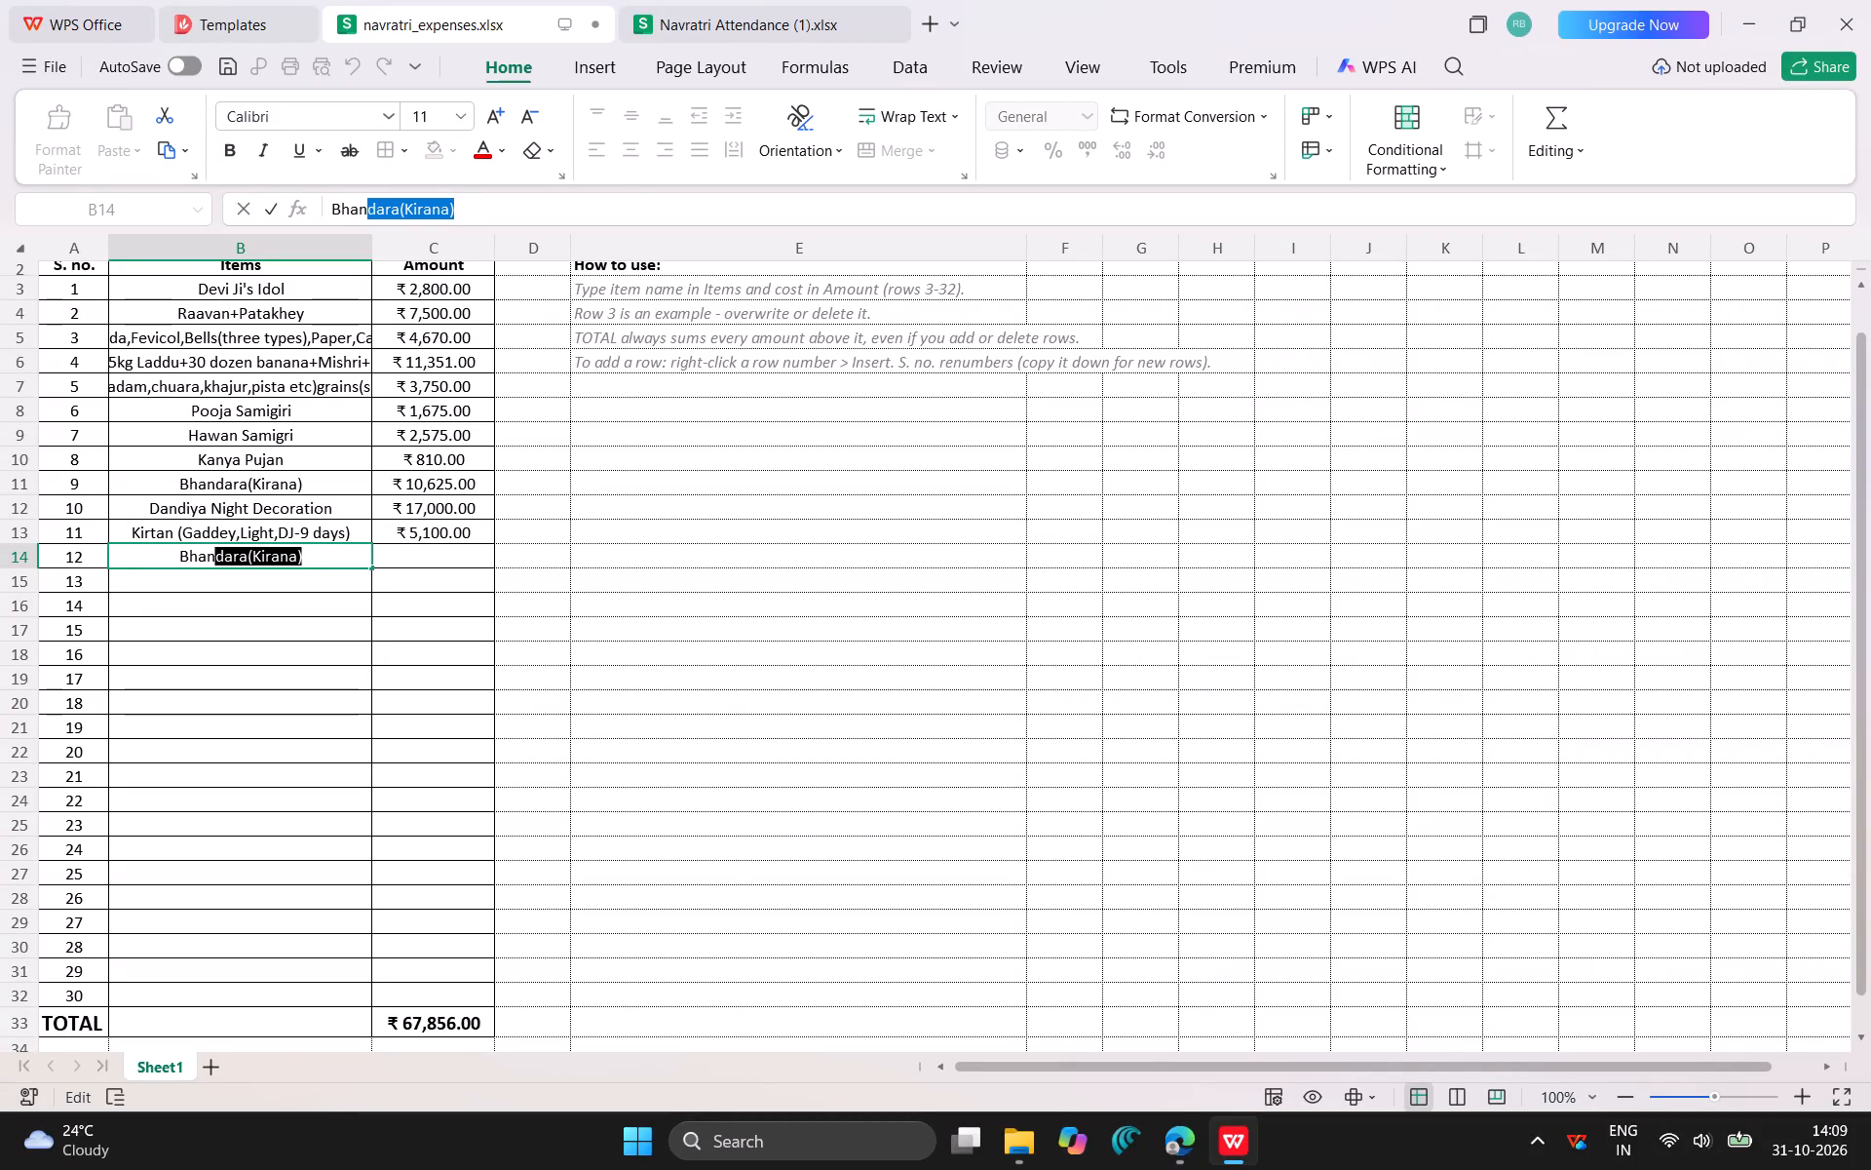
click(343, 566)
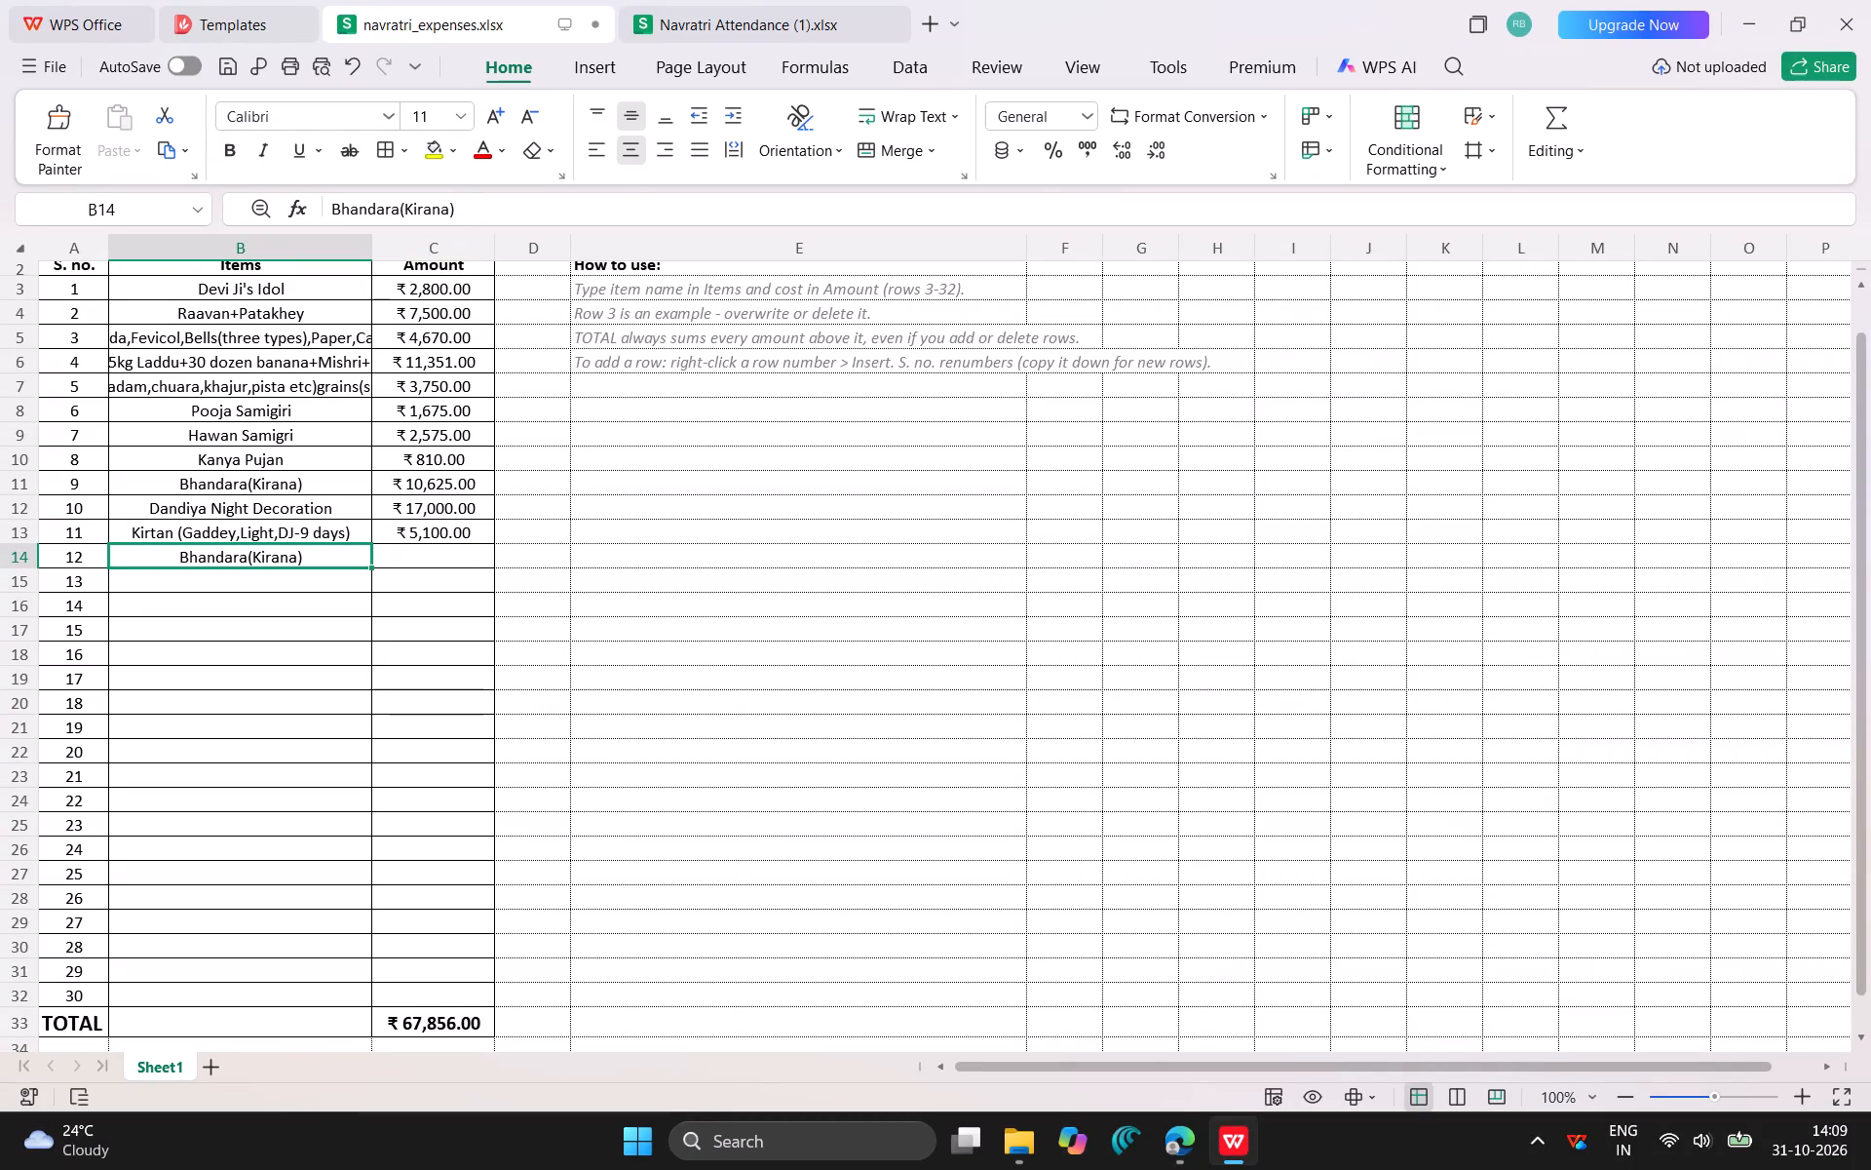
click(443, 202)
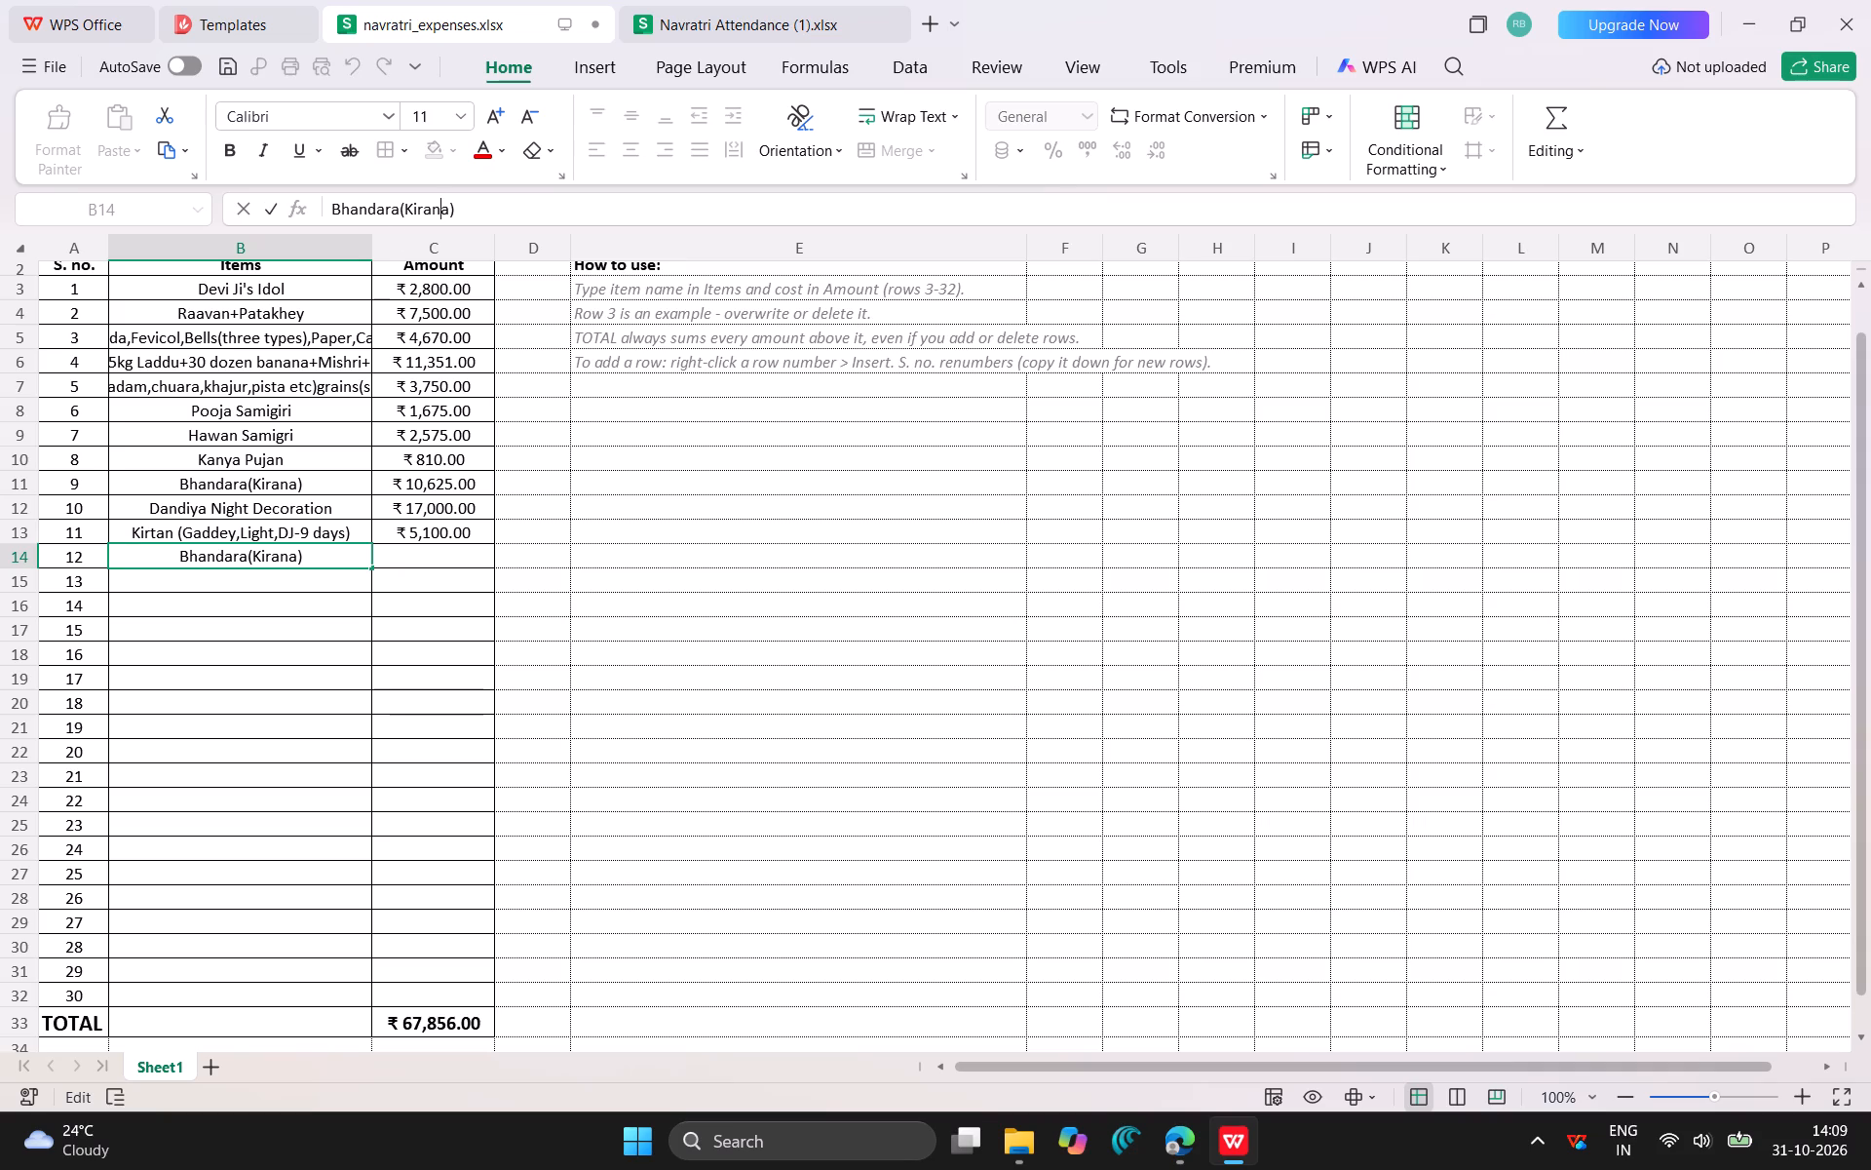
click(445, 203)
key(BackSpace)
key(BackSpace)
key(BackSpace)
key(BackSpace)
key(BackSpace)
key(BackSpace)
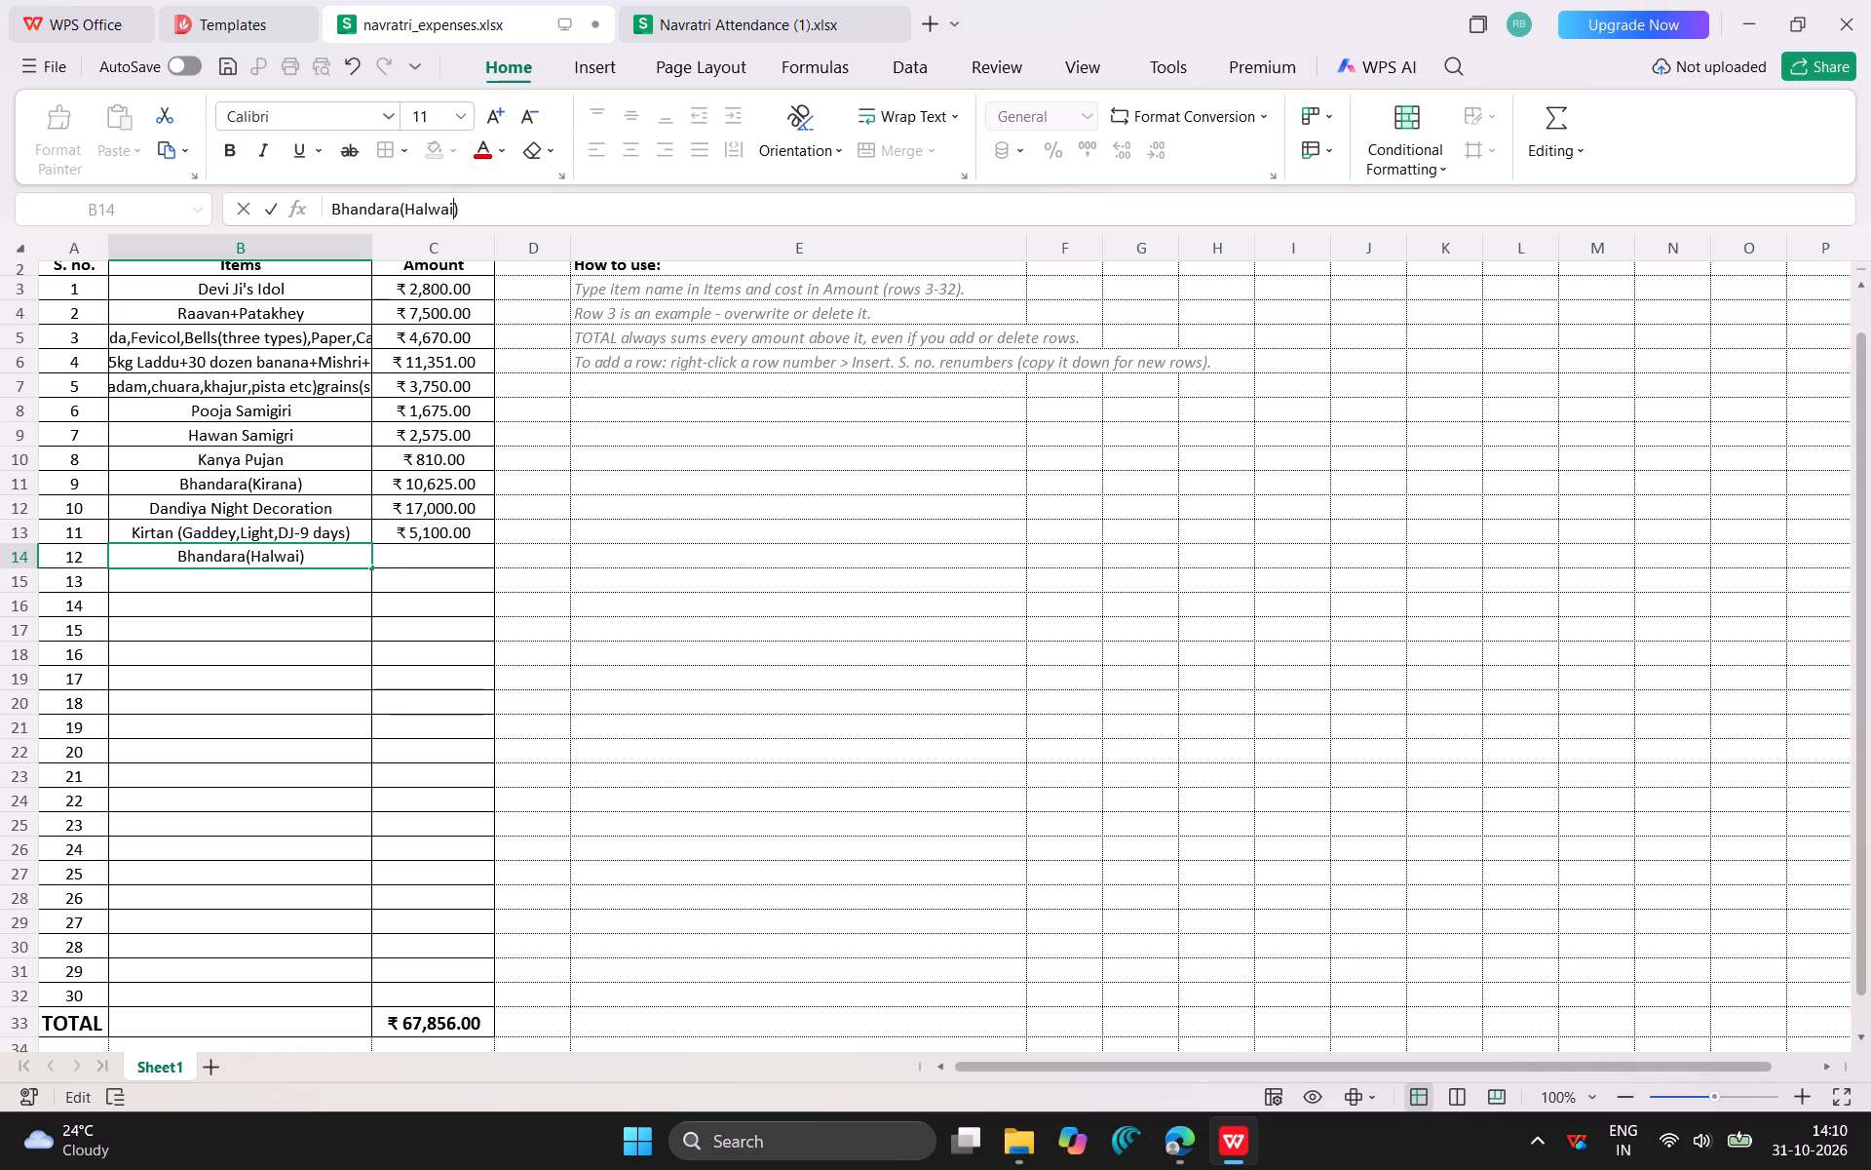
key(shift+plus)
text(egetables)
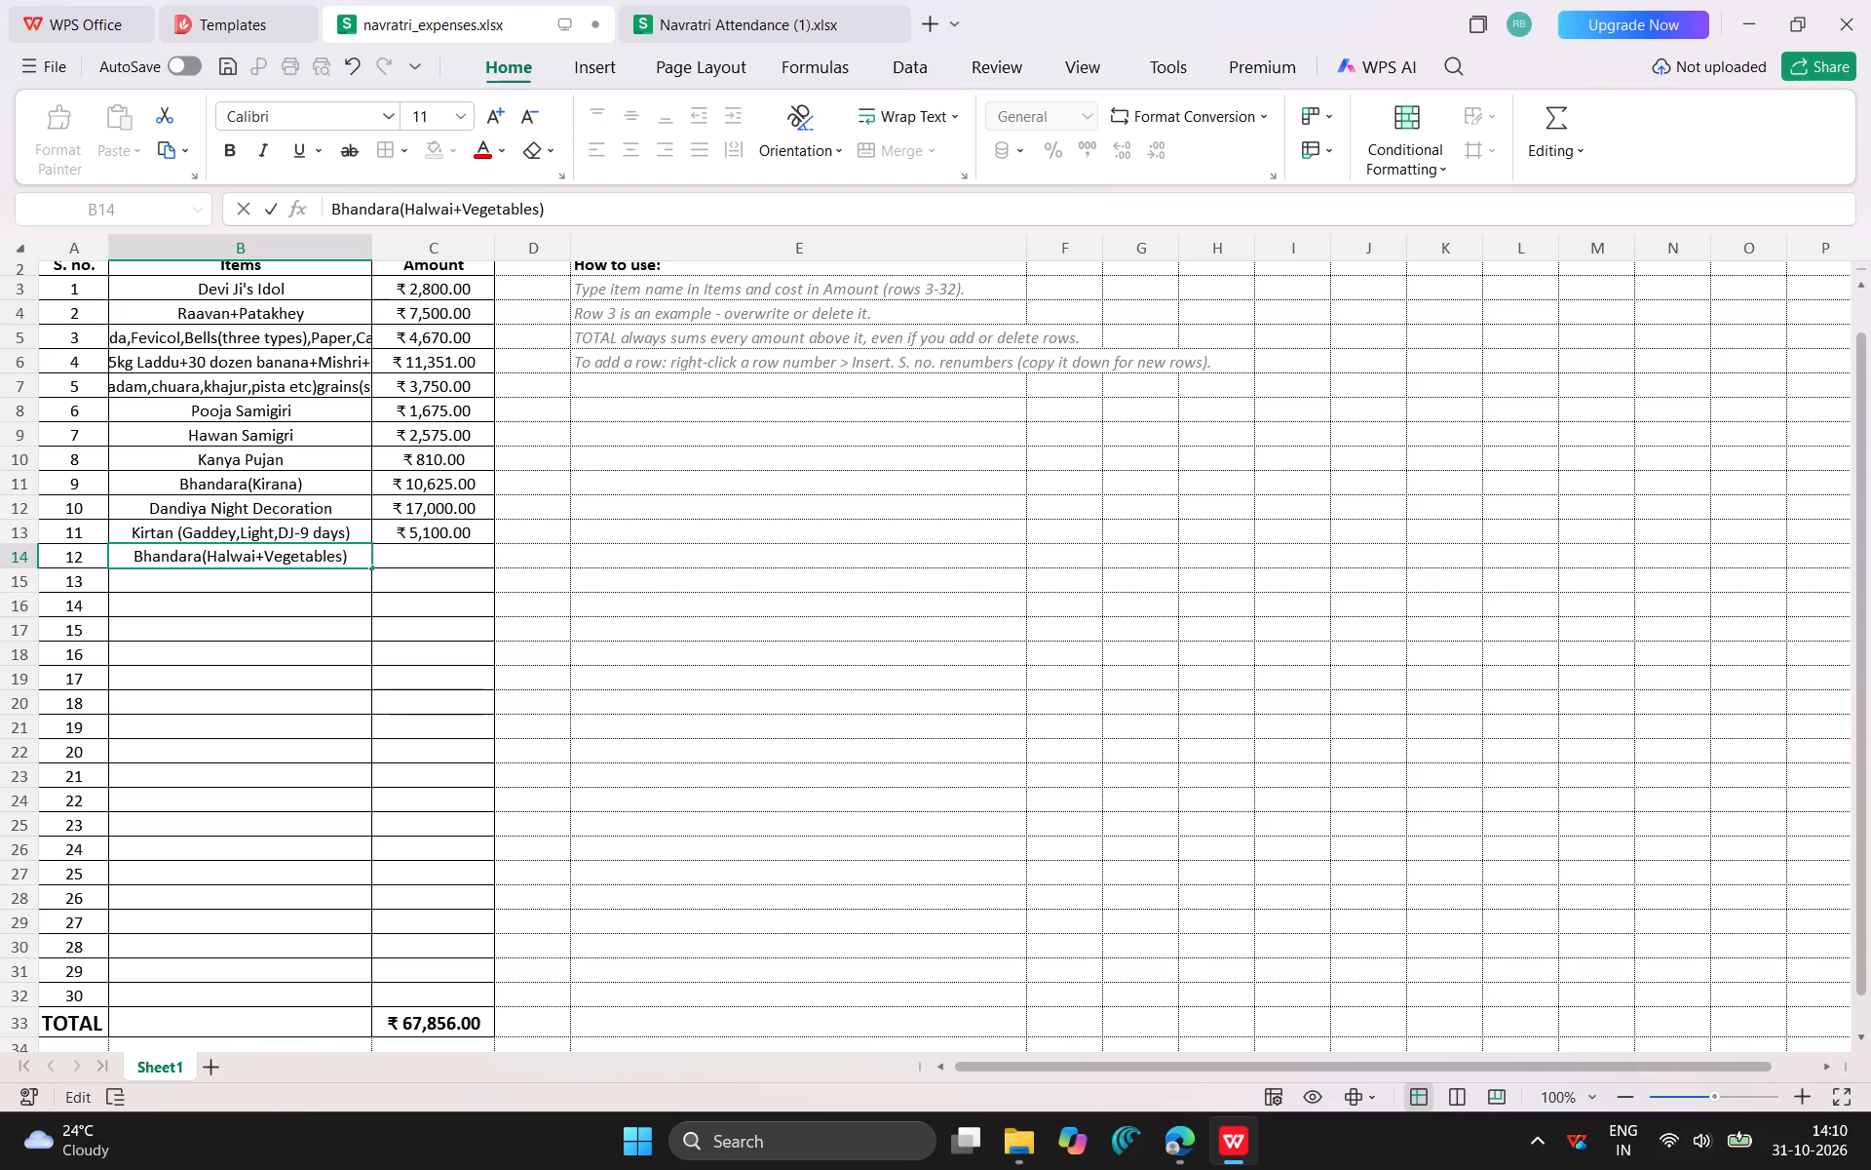
Change expense number 9's item name to "Bhandara(Ration)".
click(257, 487)
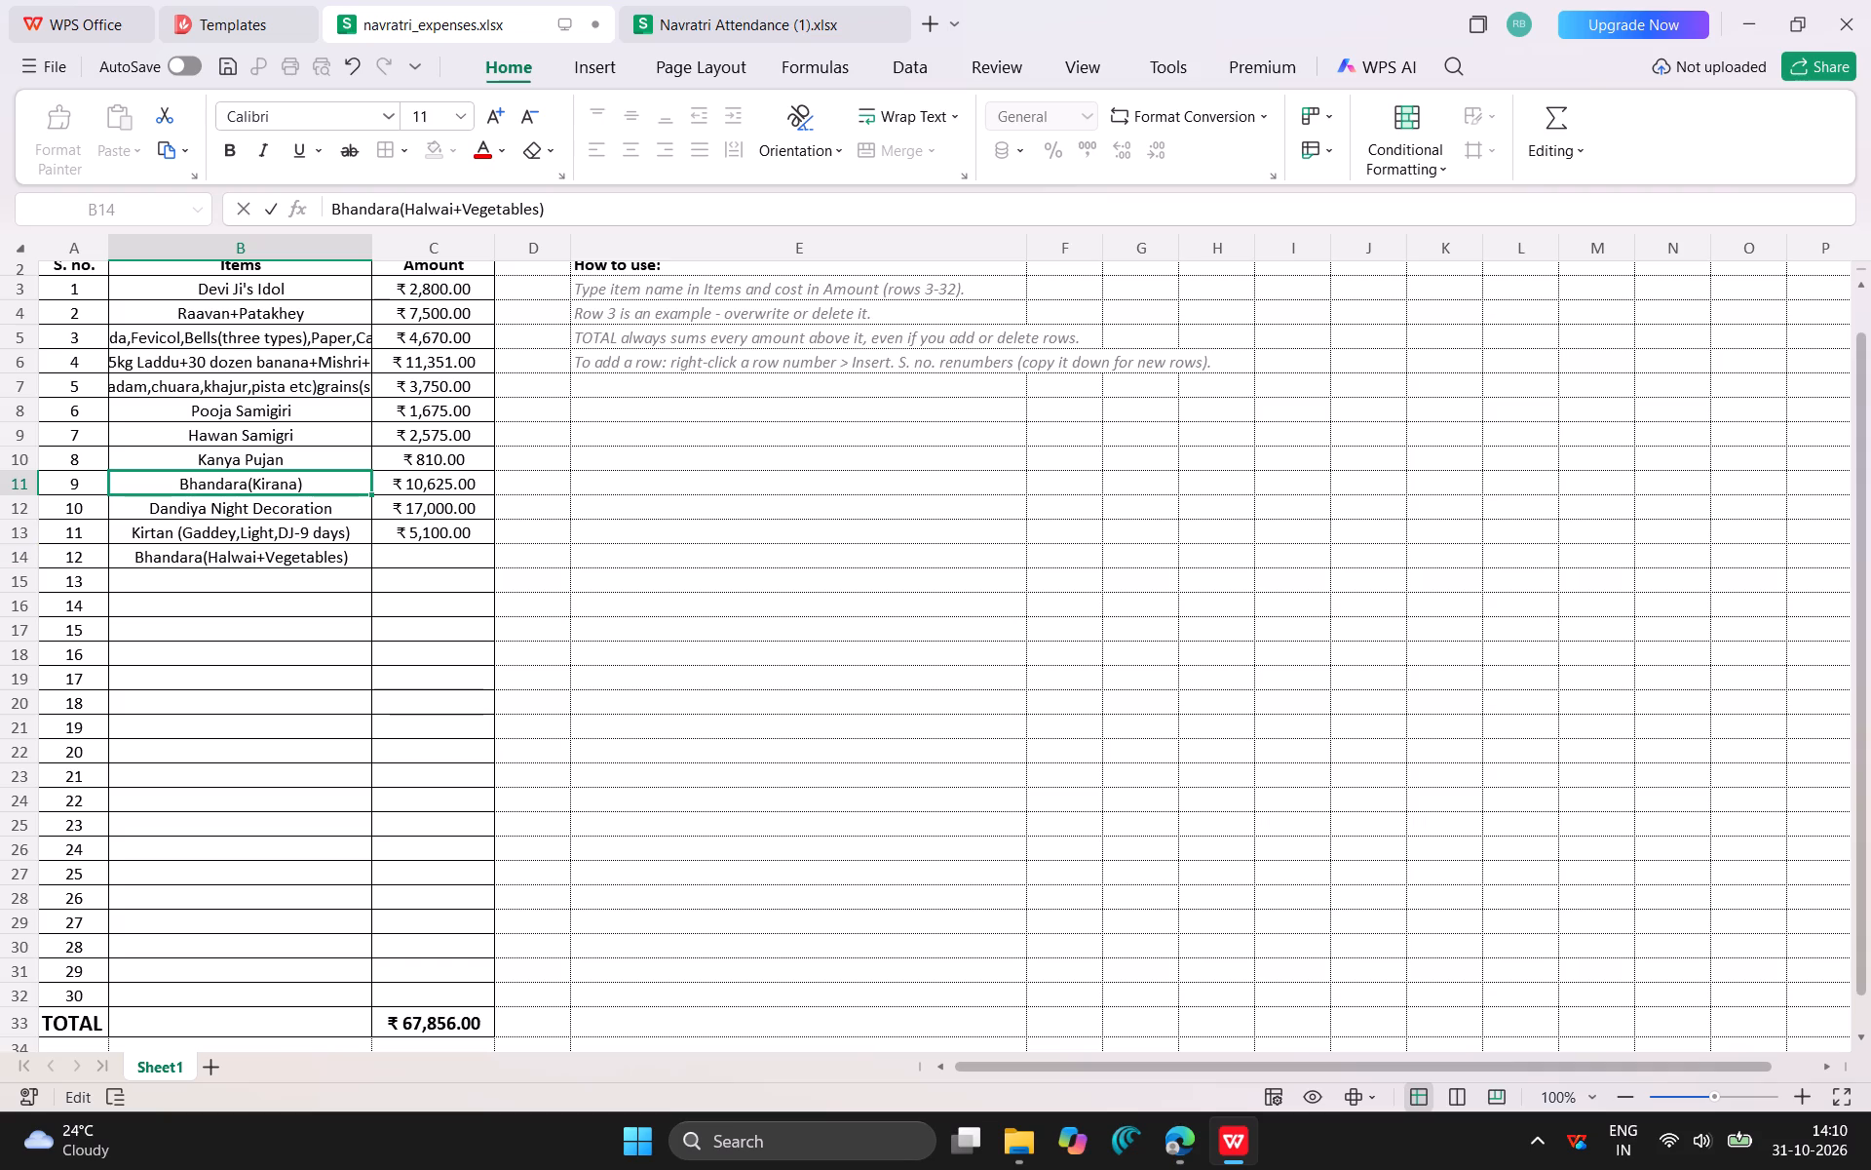
click(444, 201)
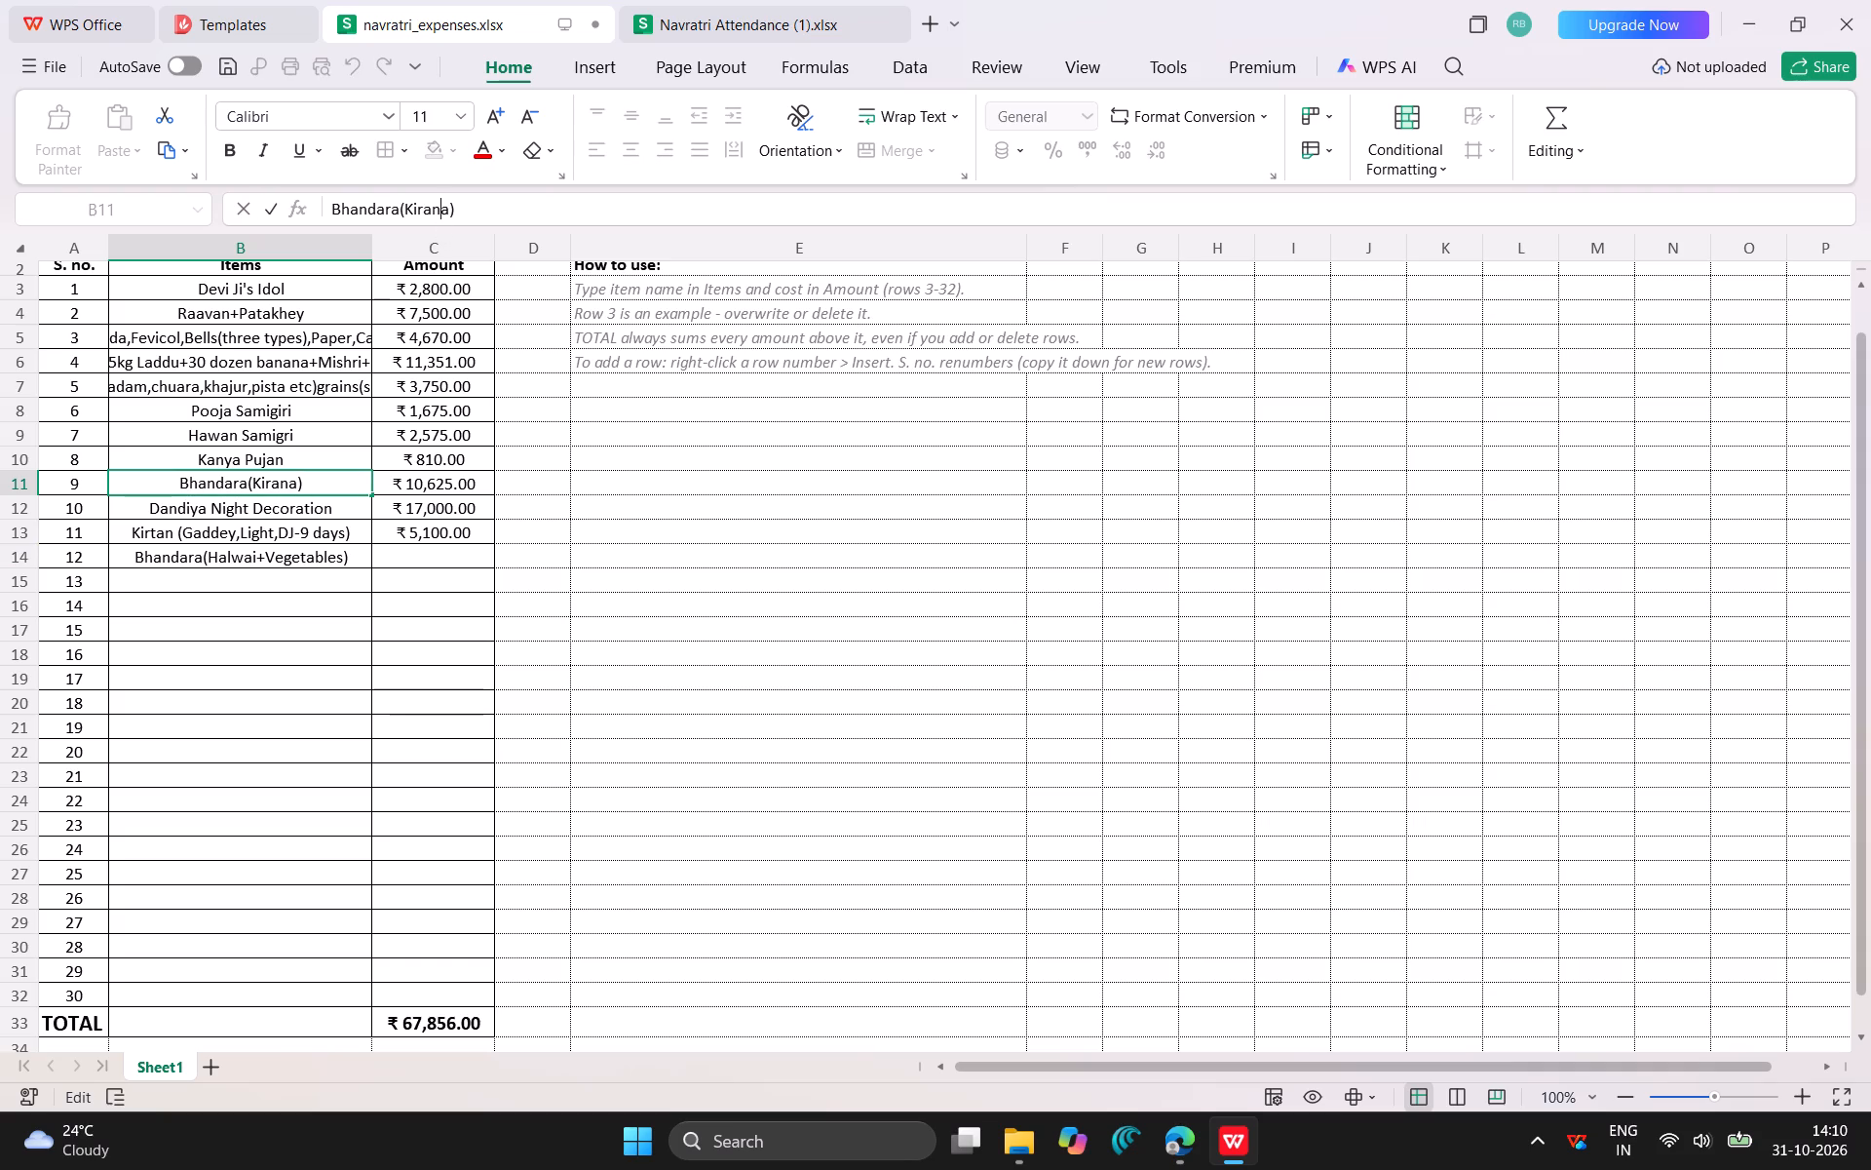
click(444, 201)
key(Right)
key(BackSpace)
key(BackSpace)
key(BackSpace)
key(BackSpace)
key(BackSpace)
key(BackSpace)
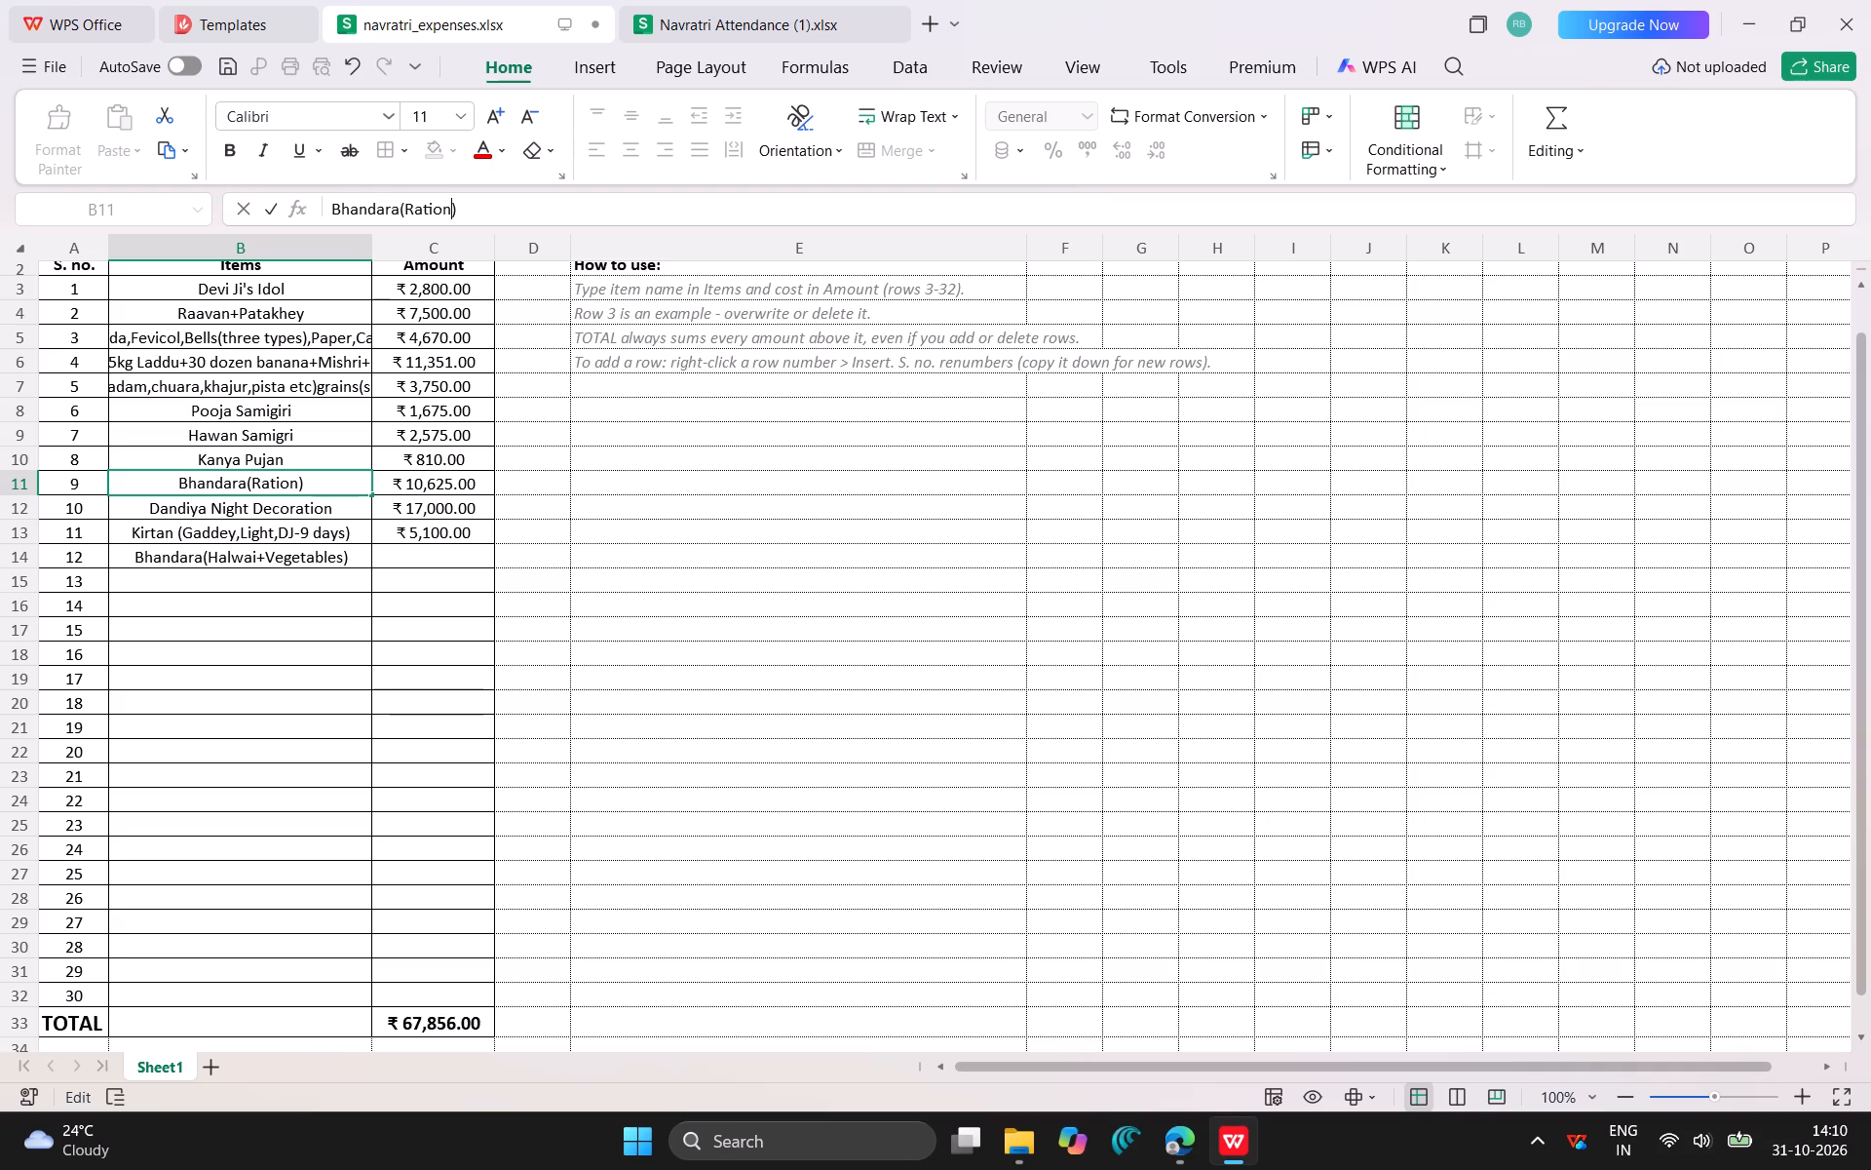
Record 5000 as the amount for expense number 12, Bhandara(Halwai+Vegetables).
click(436, 559)
click(436, 559)
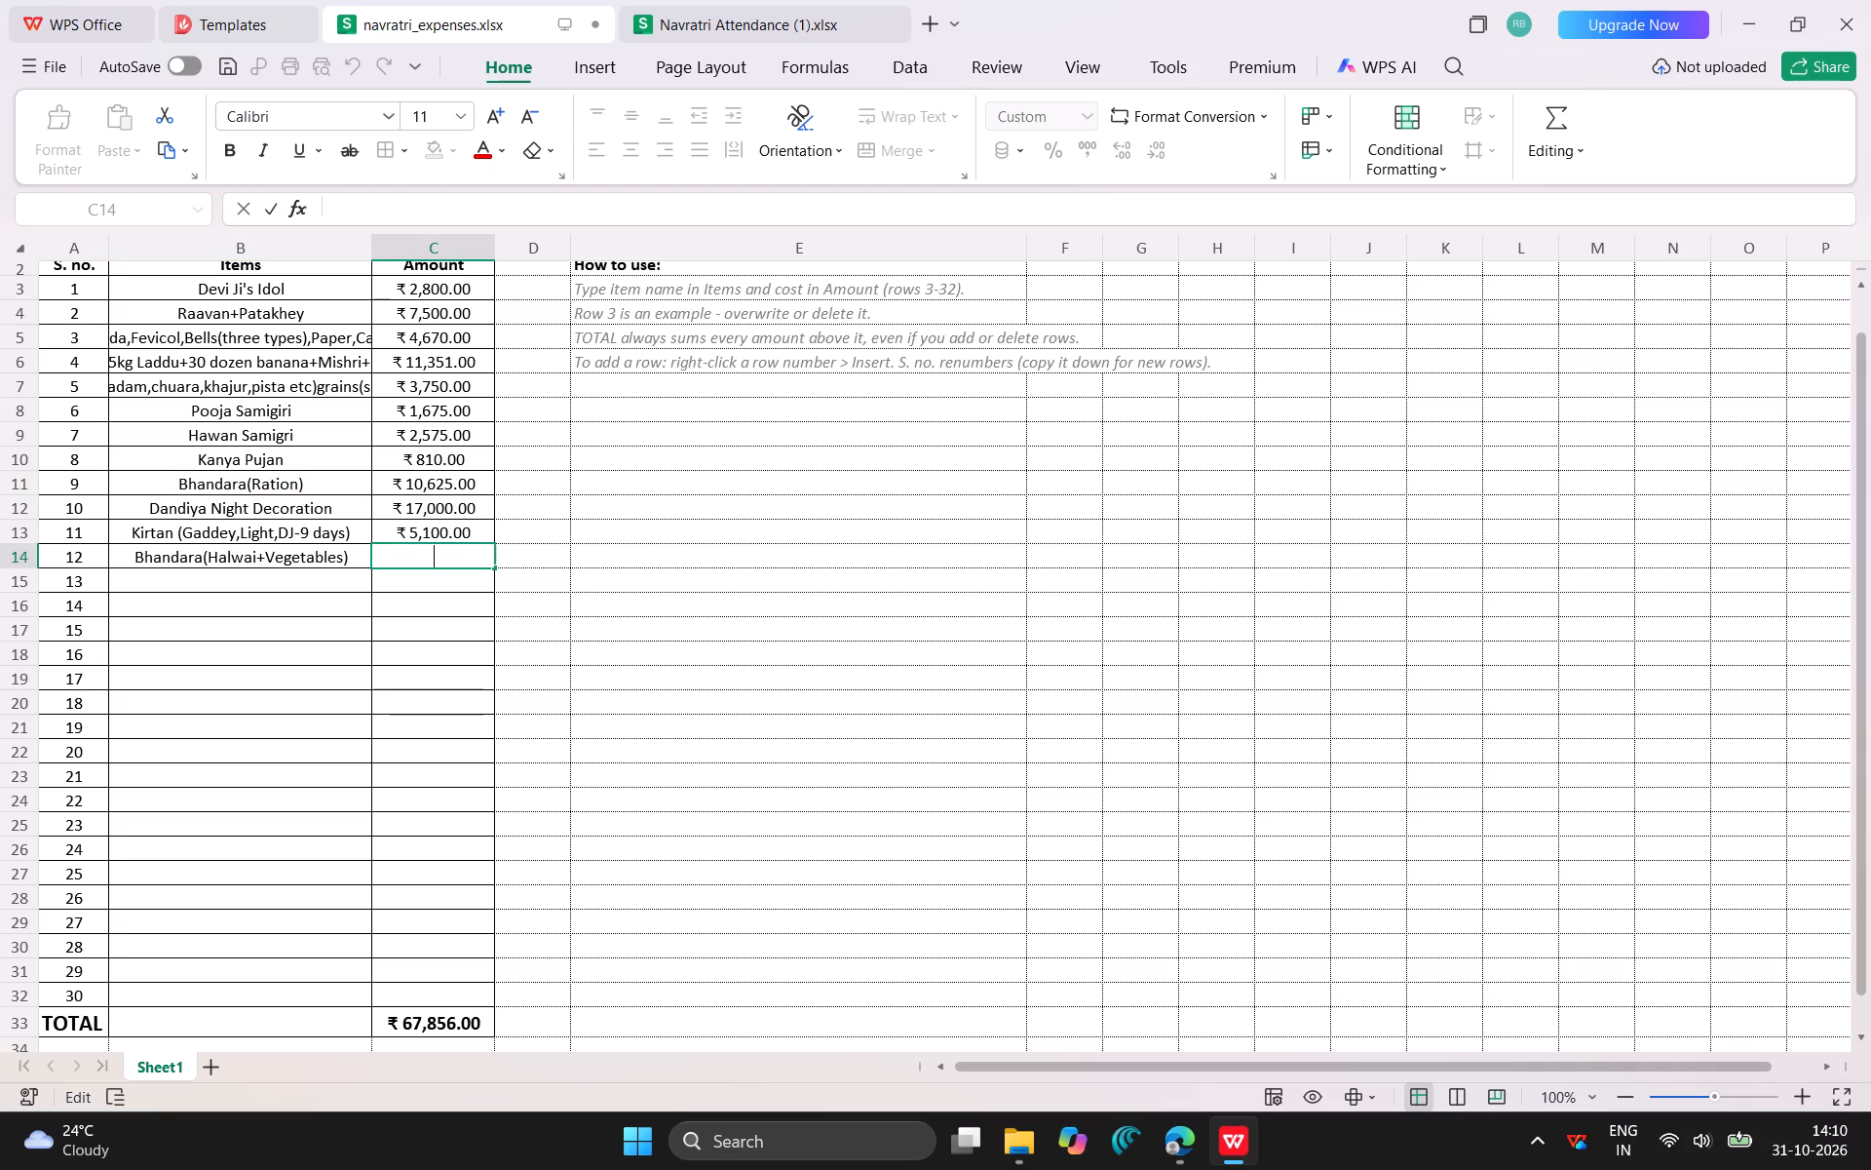
click(376, 211)
key(5)
text(0000)
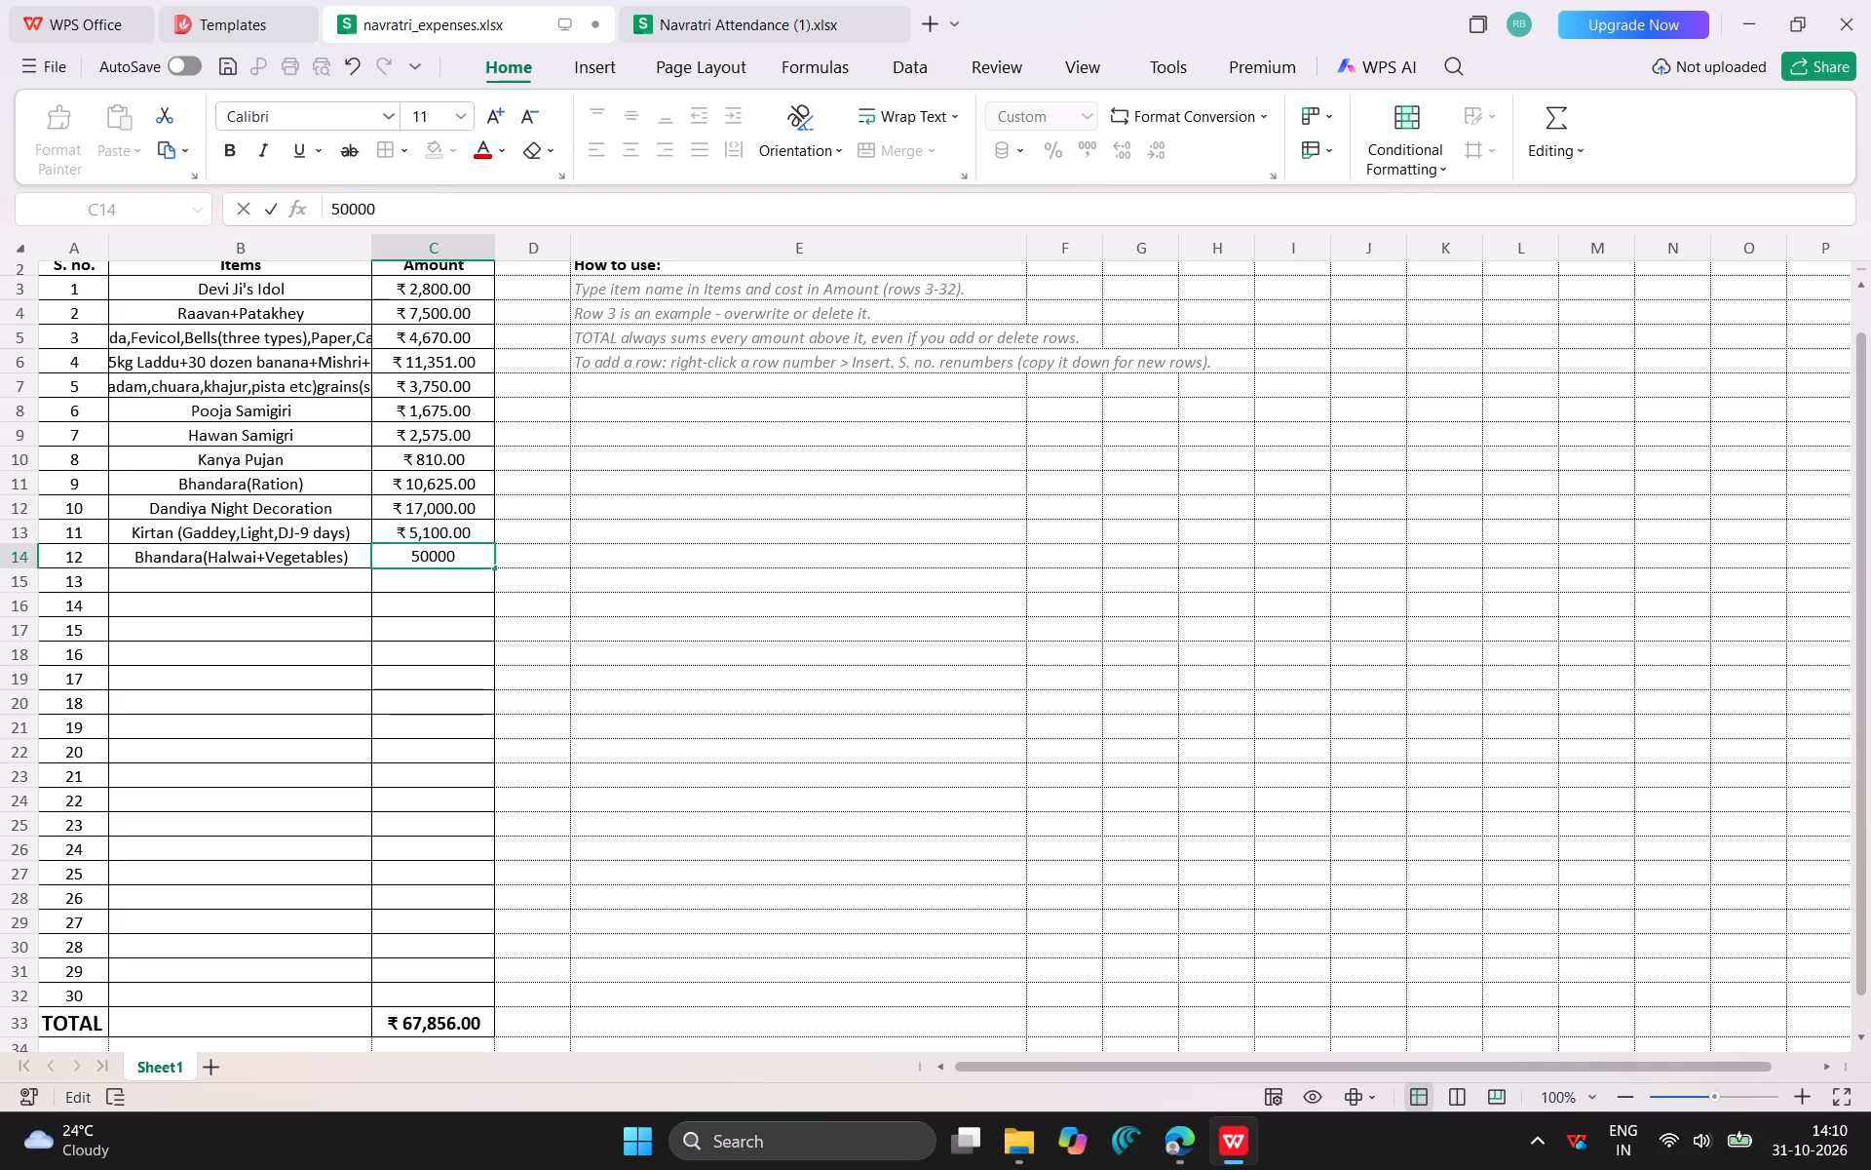
key(BackSpace)
key(Return)
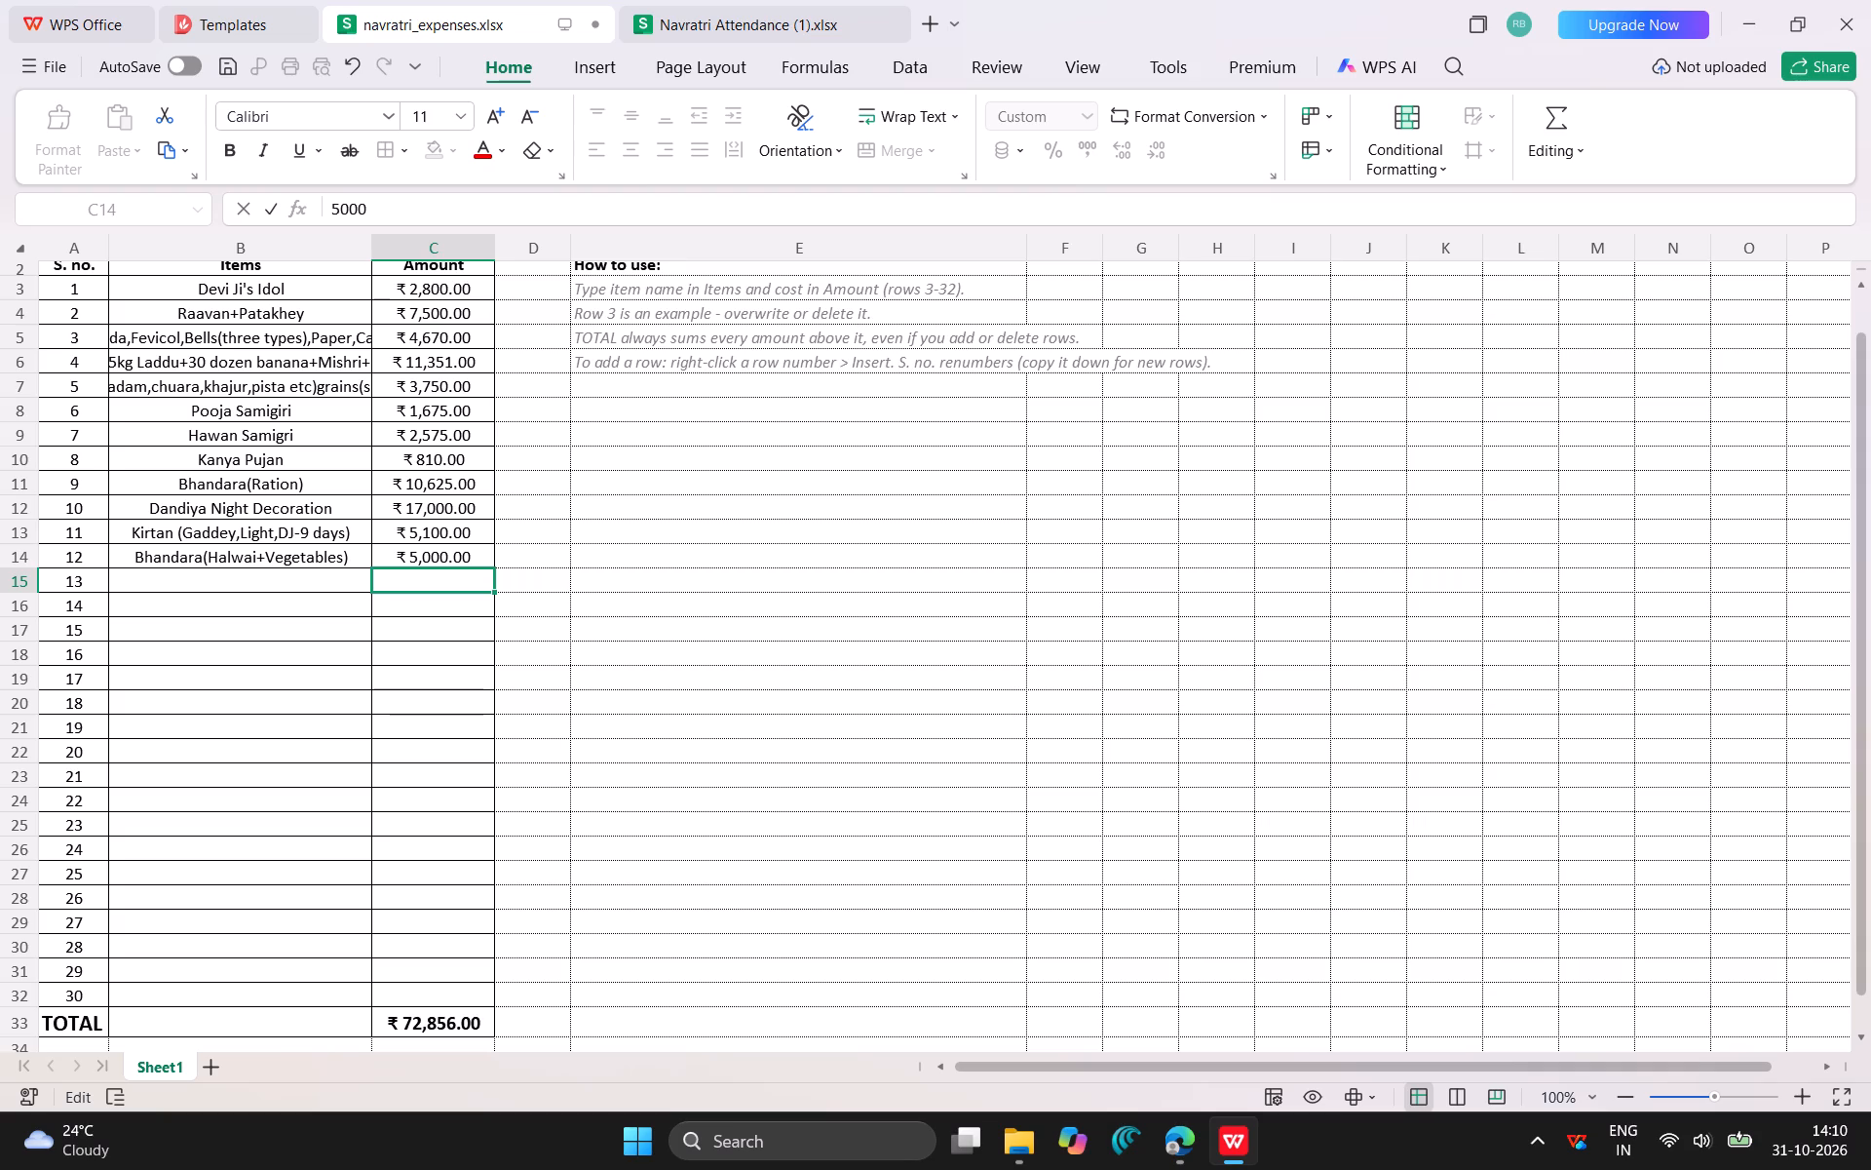
Enter "Dhol" as the item name for expense number 13.
click(186, 593)
click(182, 580)
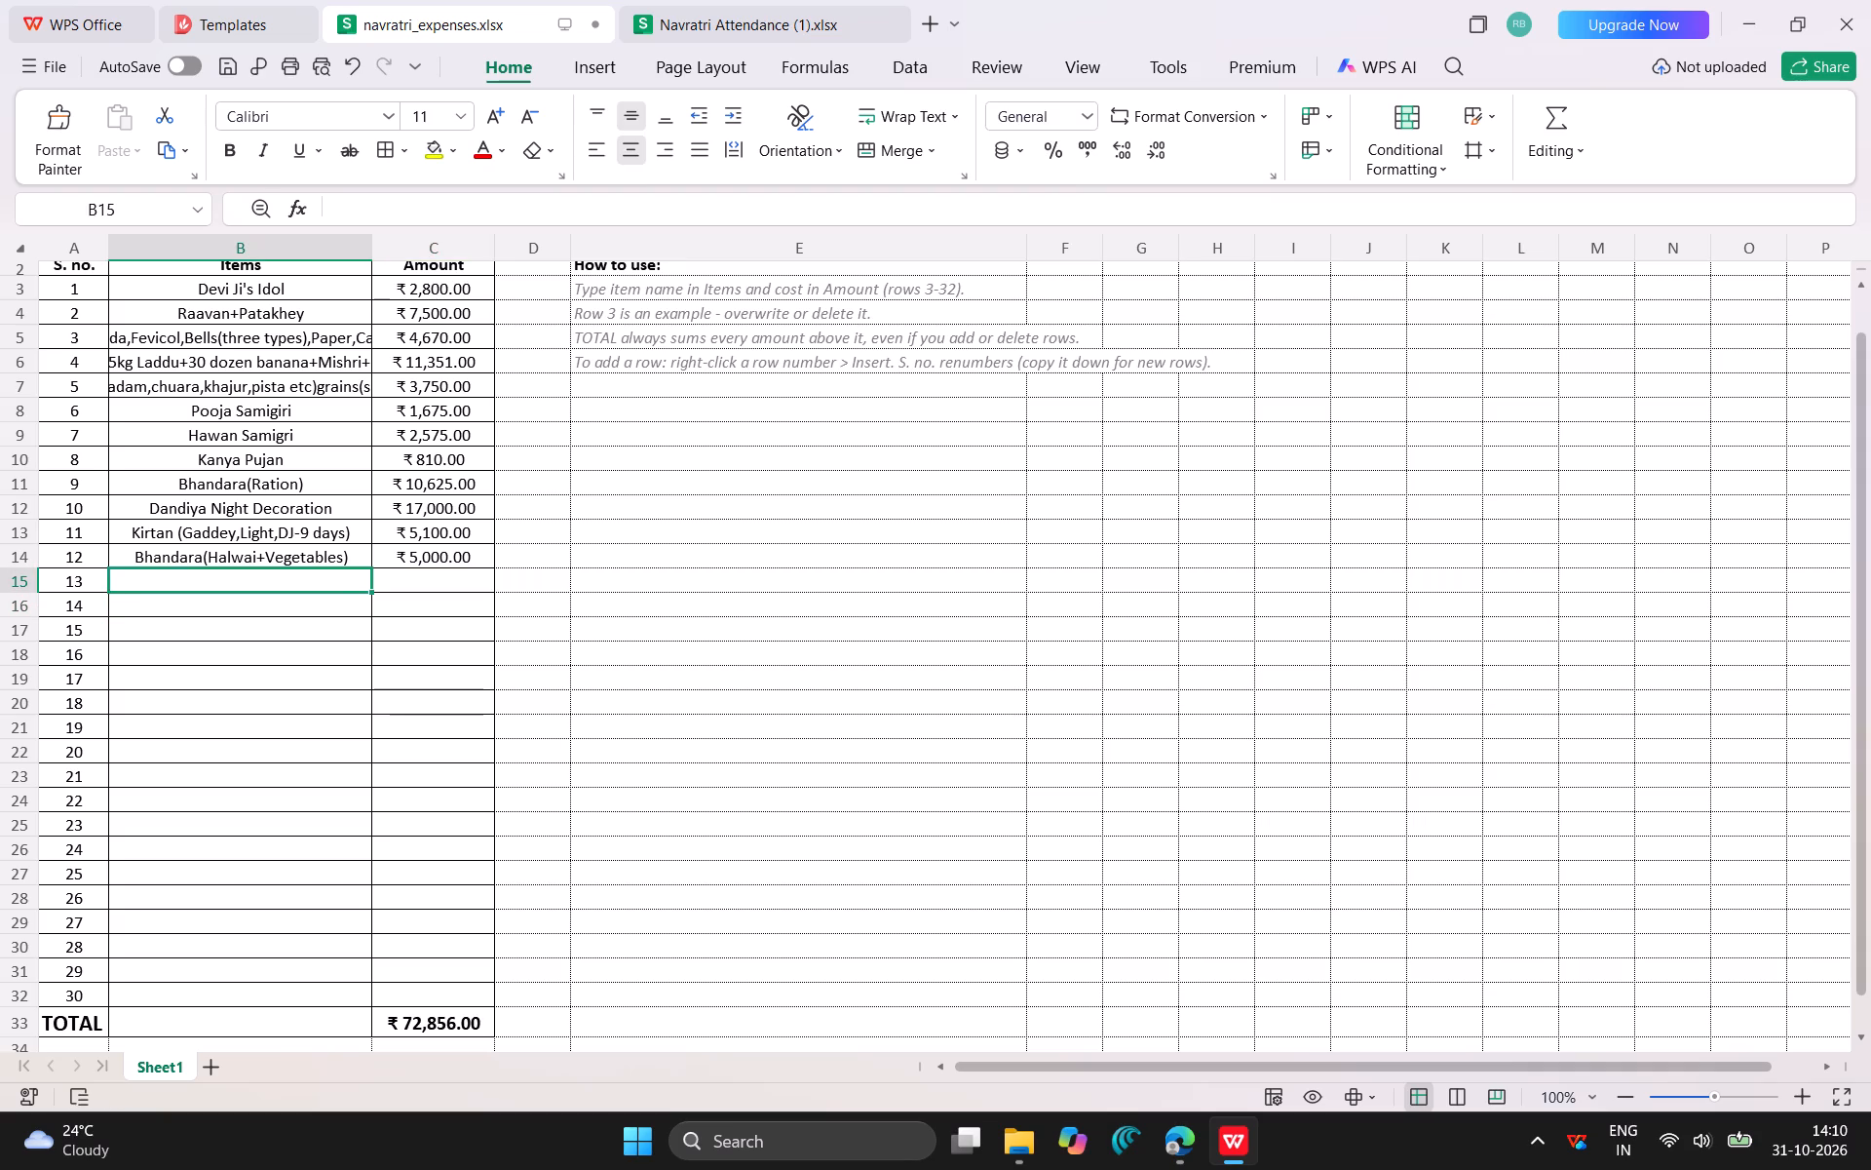
click(182, 580)
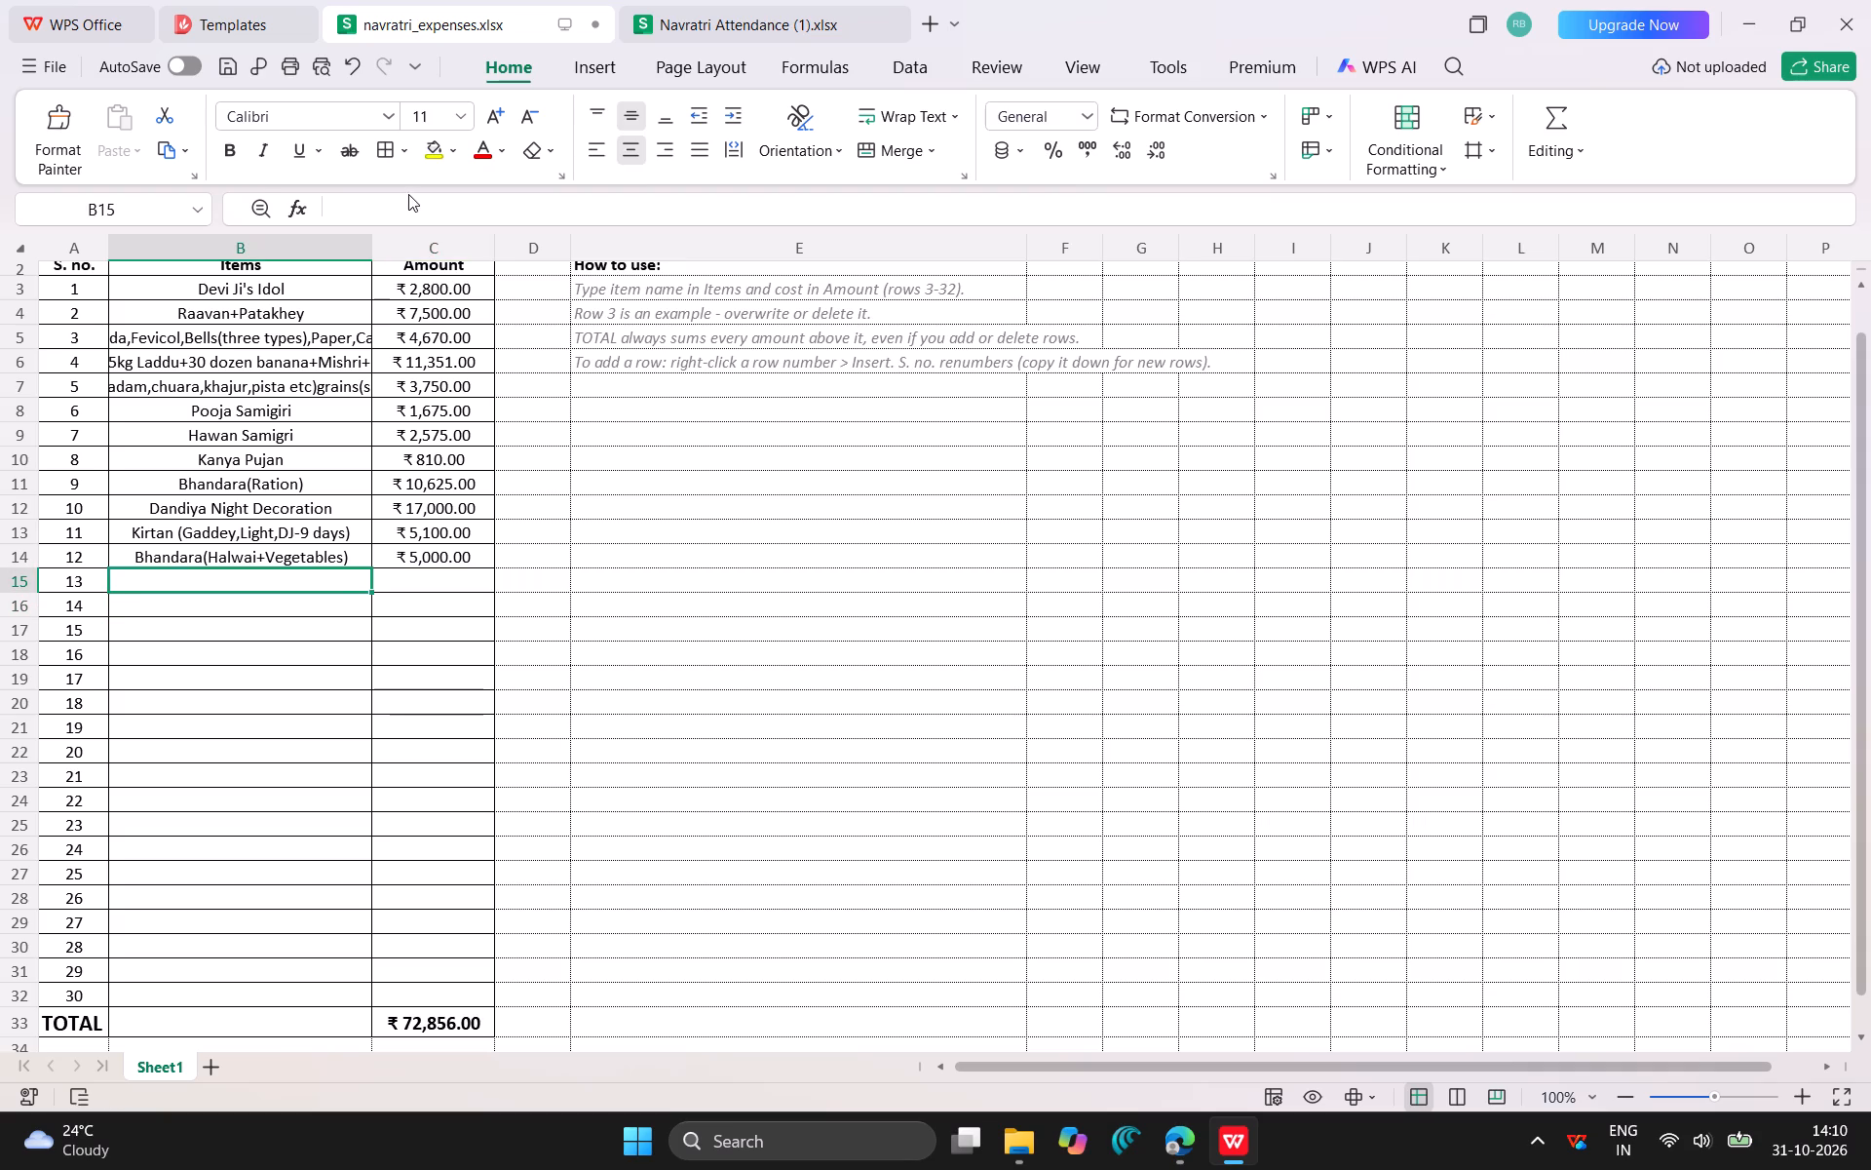
click(396, 213)
key(Tab)
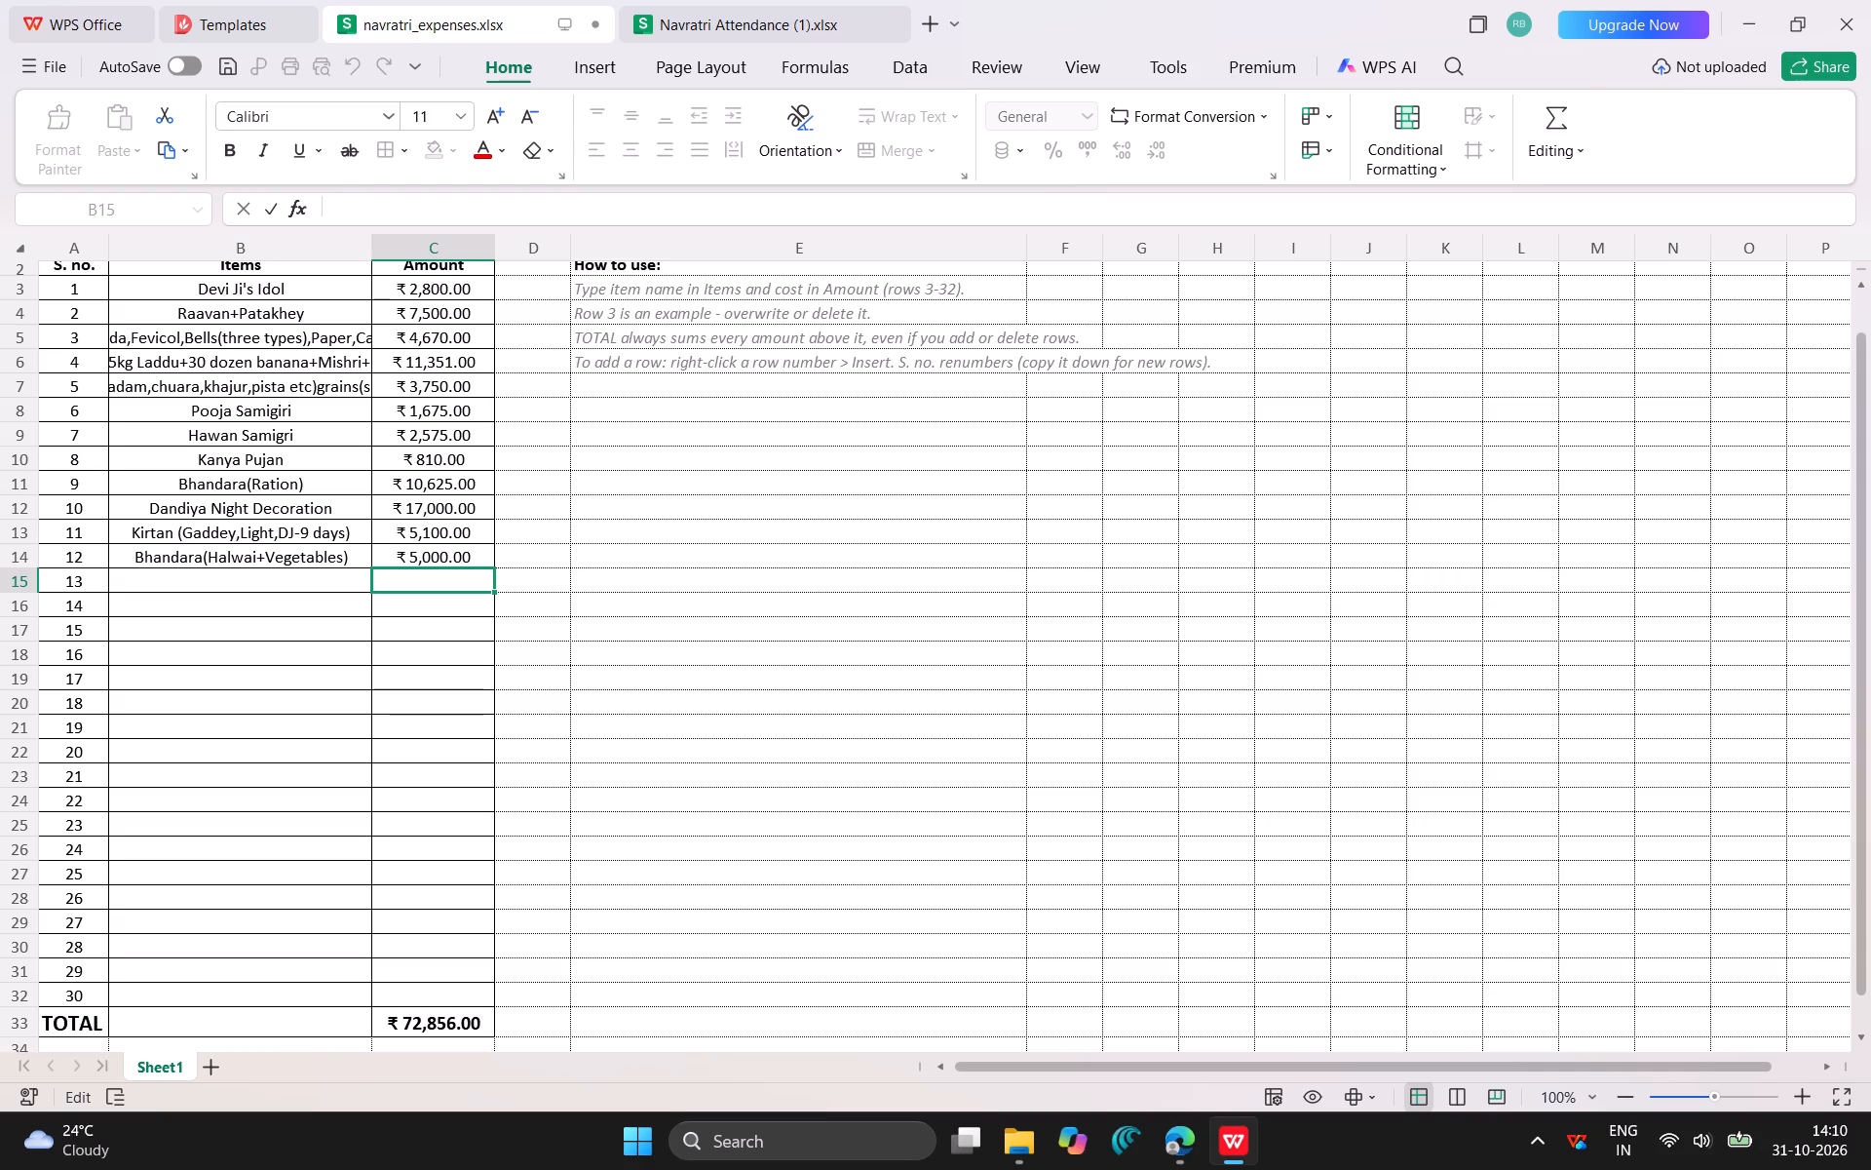
click(242, 587)
click(353, 213)
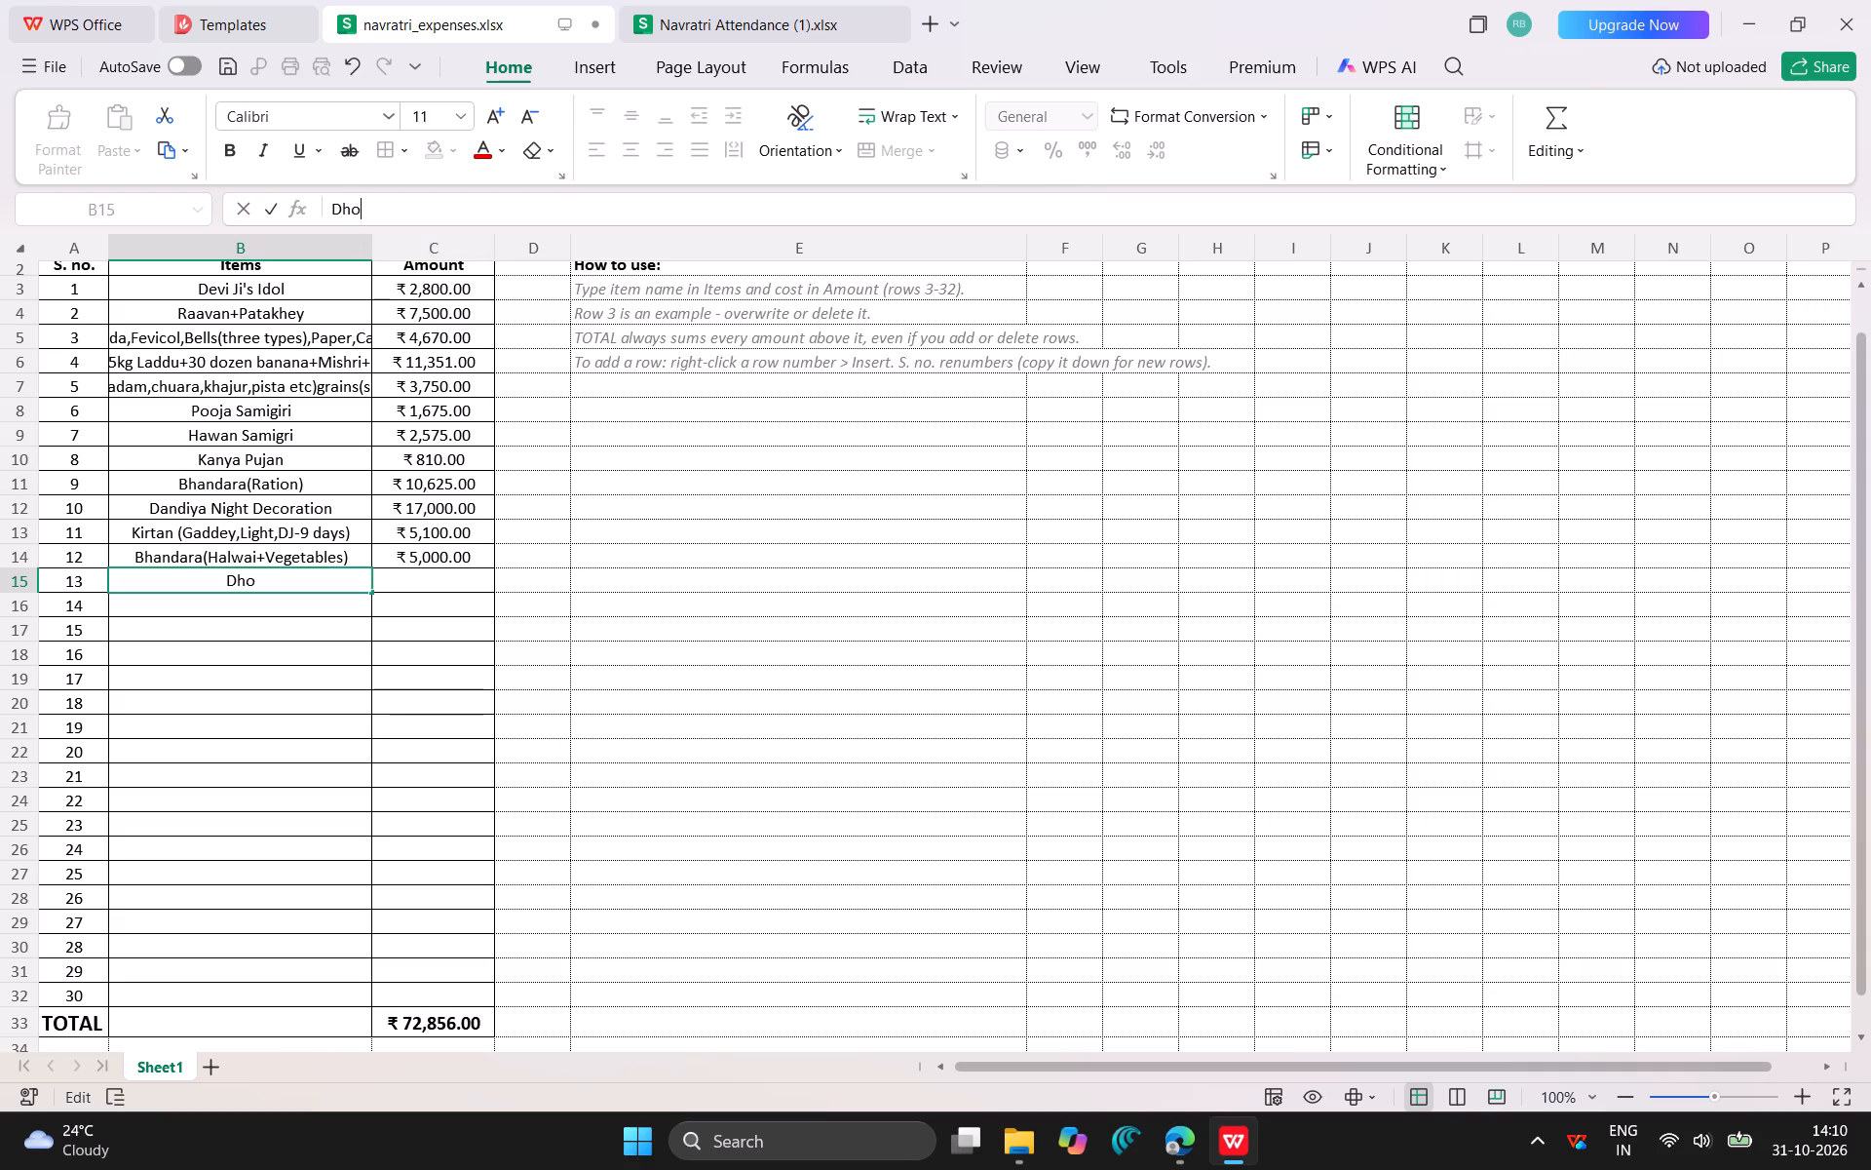
key(Return)
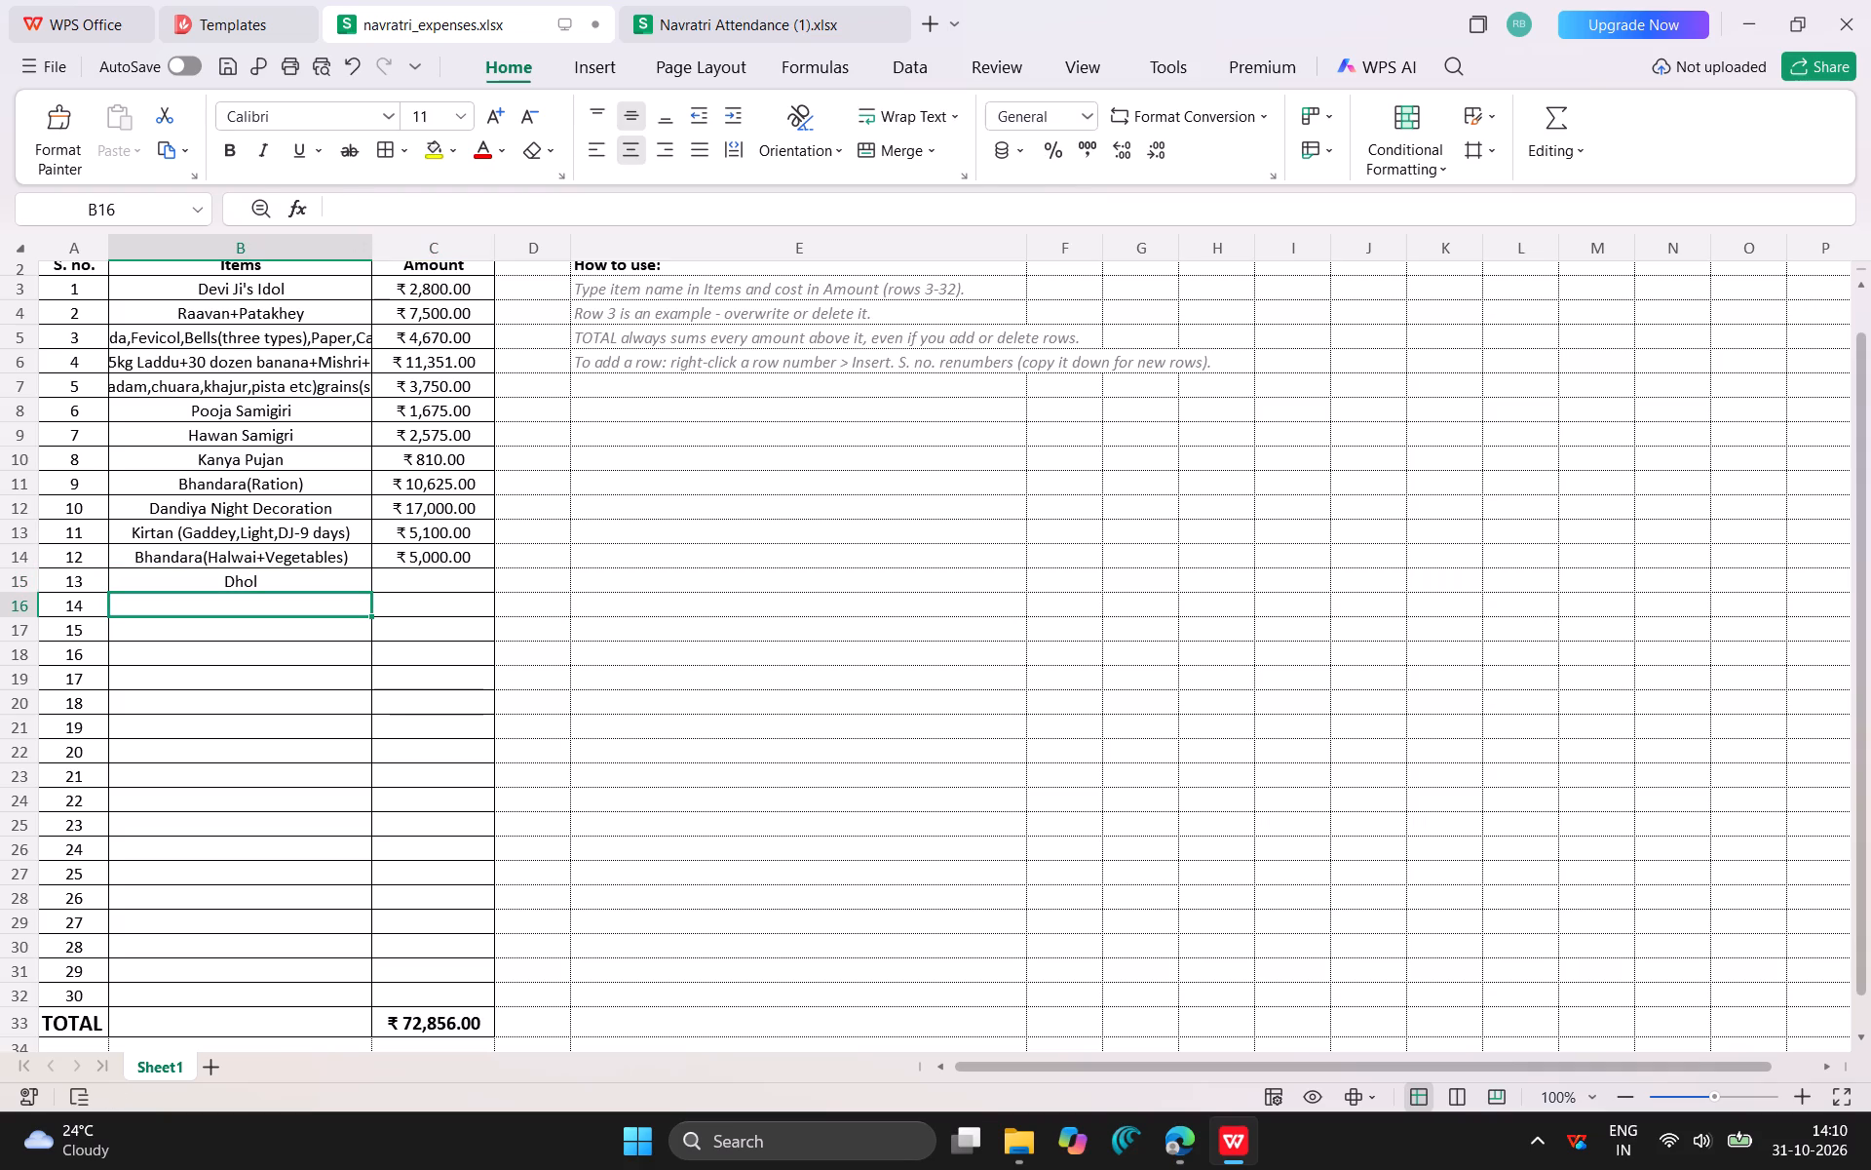
Record 2000 as the amount for expense number 13, Dhol.
click(413, 570)
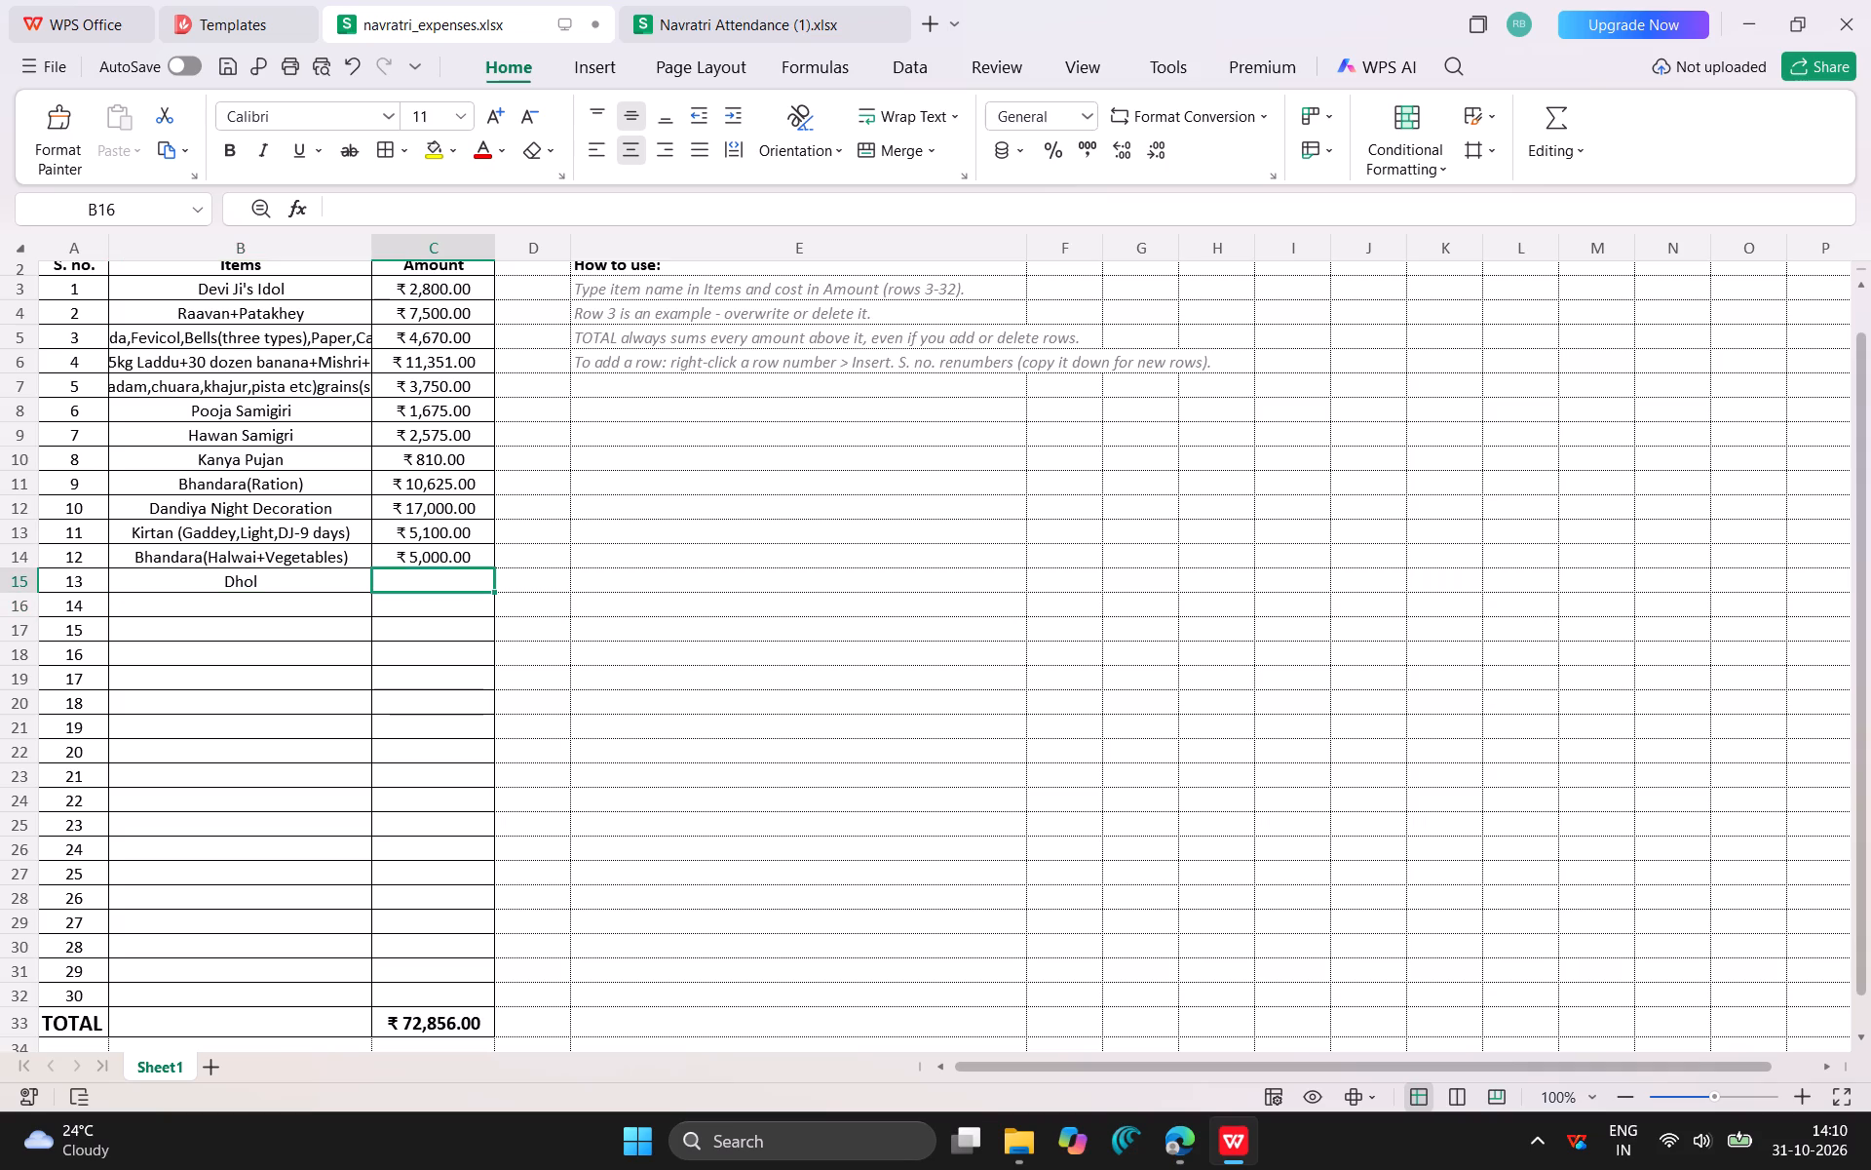
click(413, 570)
click(393, 213)
text(2000)
key(Return)
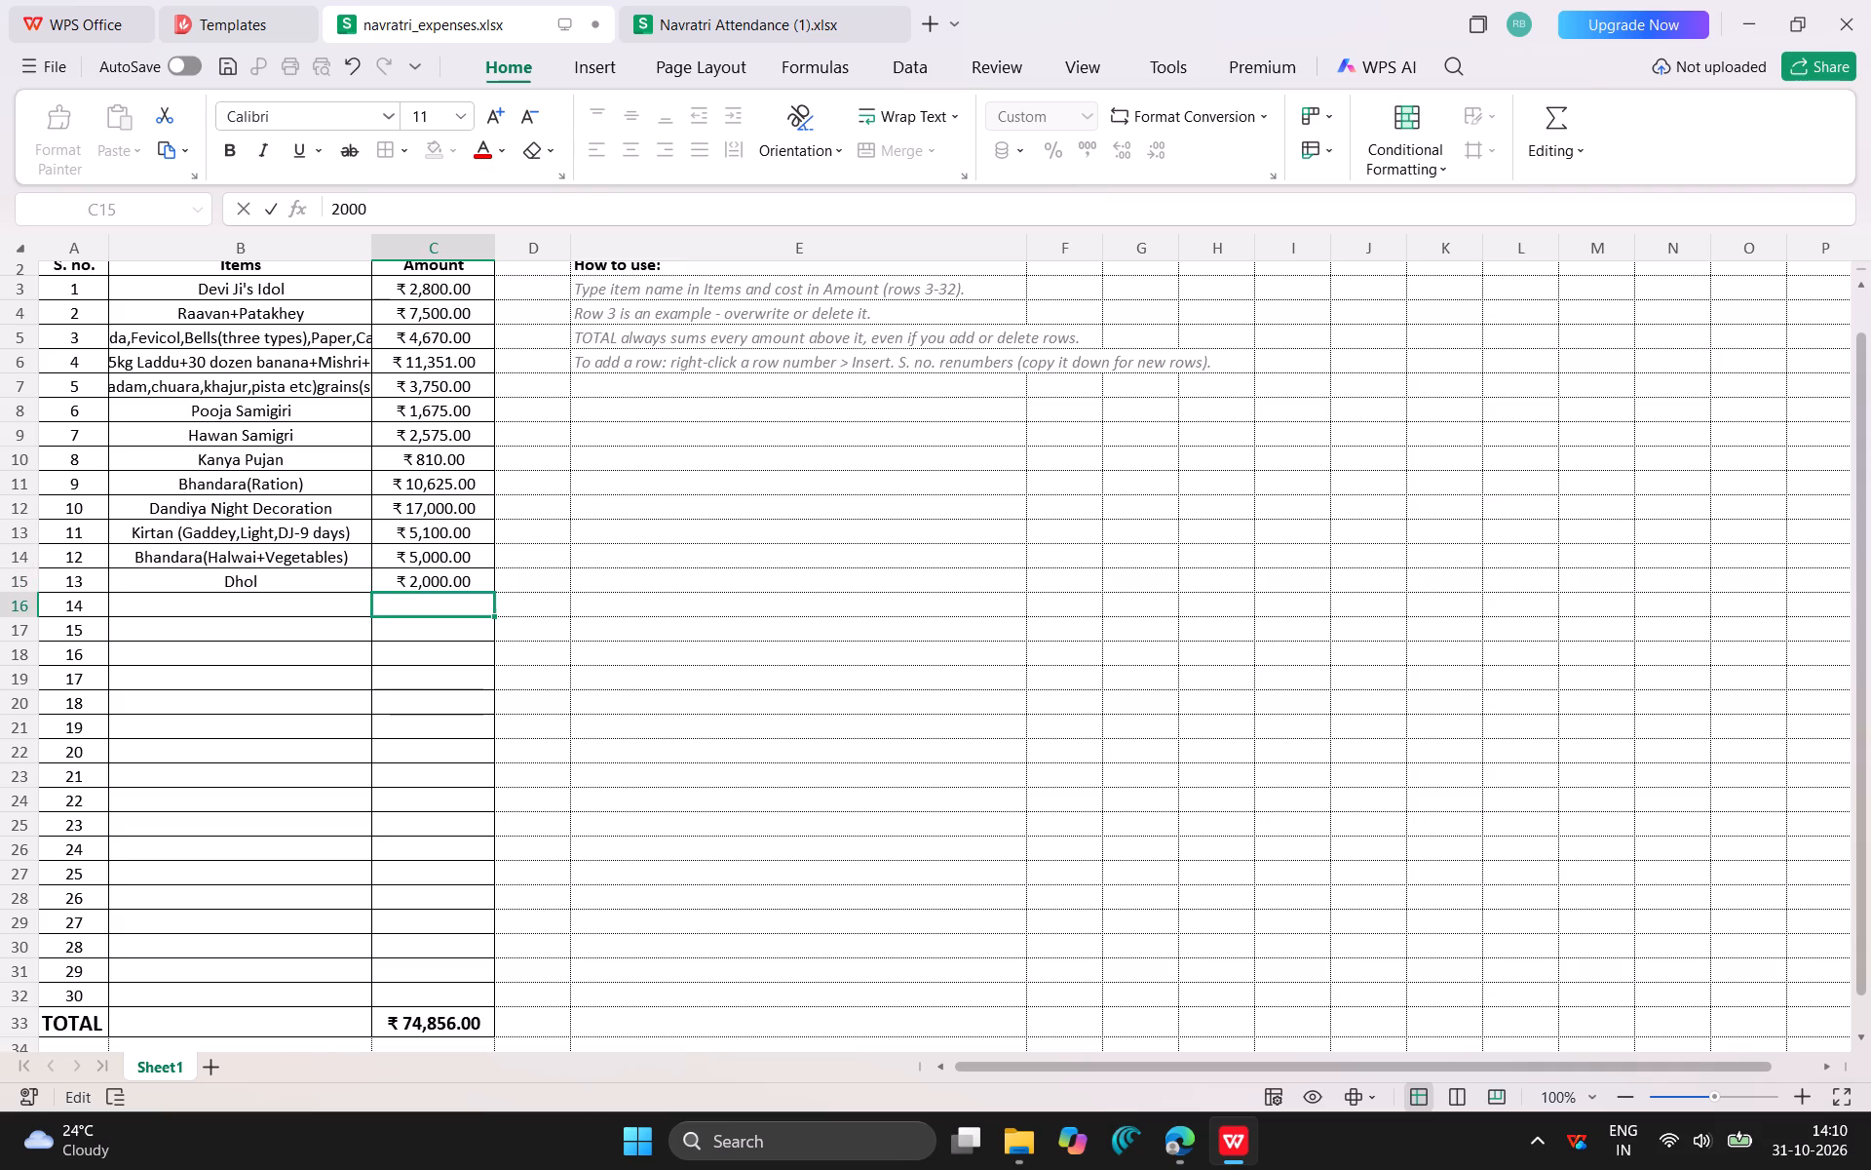
Extend expense number 13's item name to "Dhol(Agman+Visarjan)".
click(245, 577)
click(478, 214)
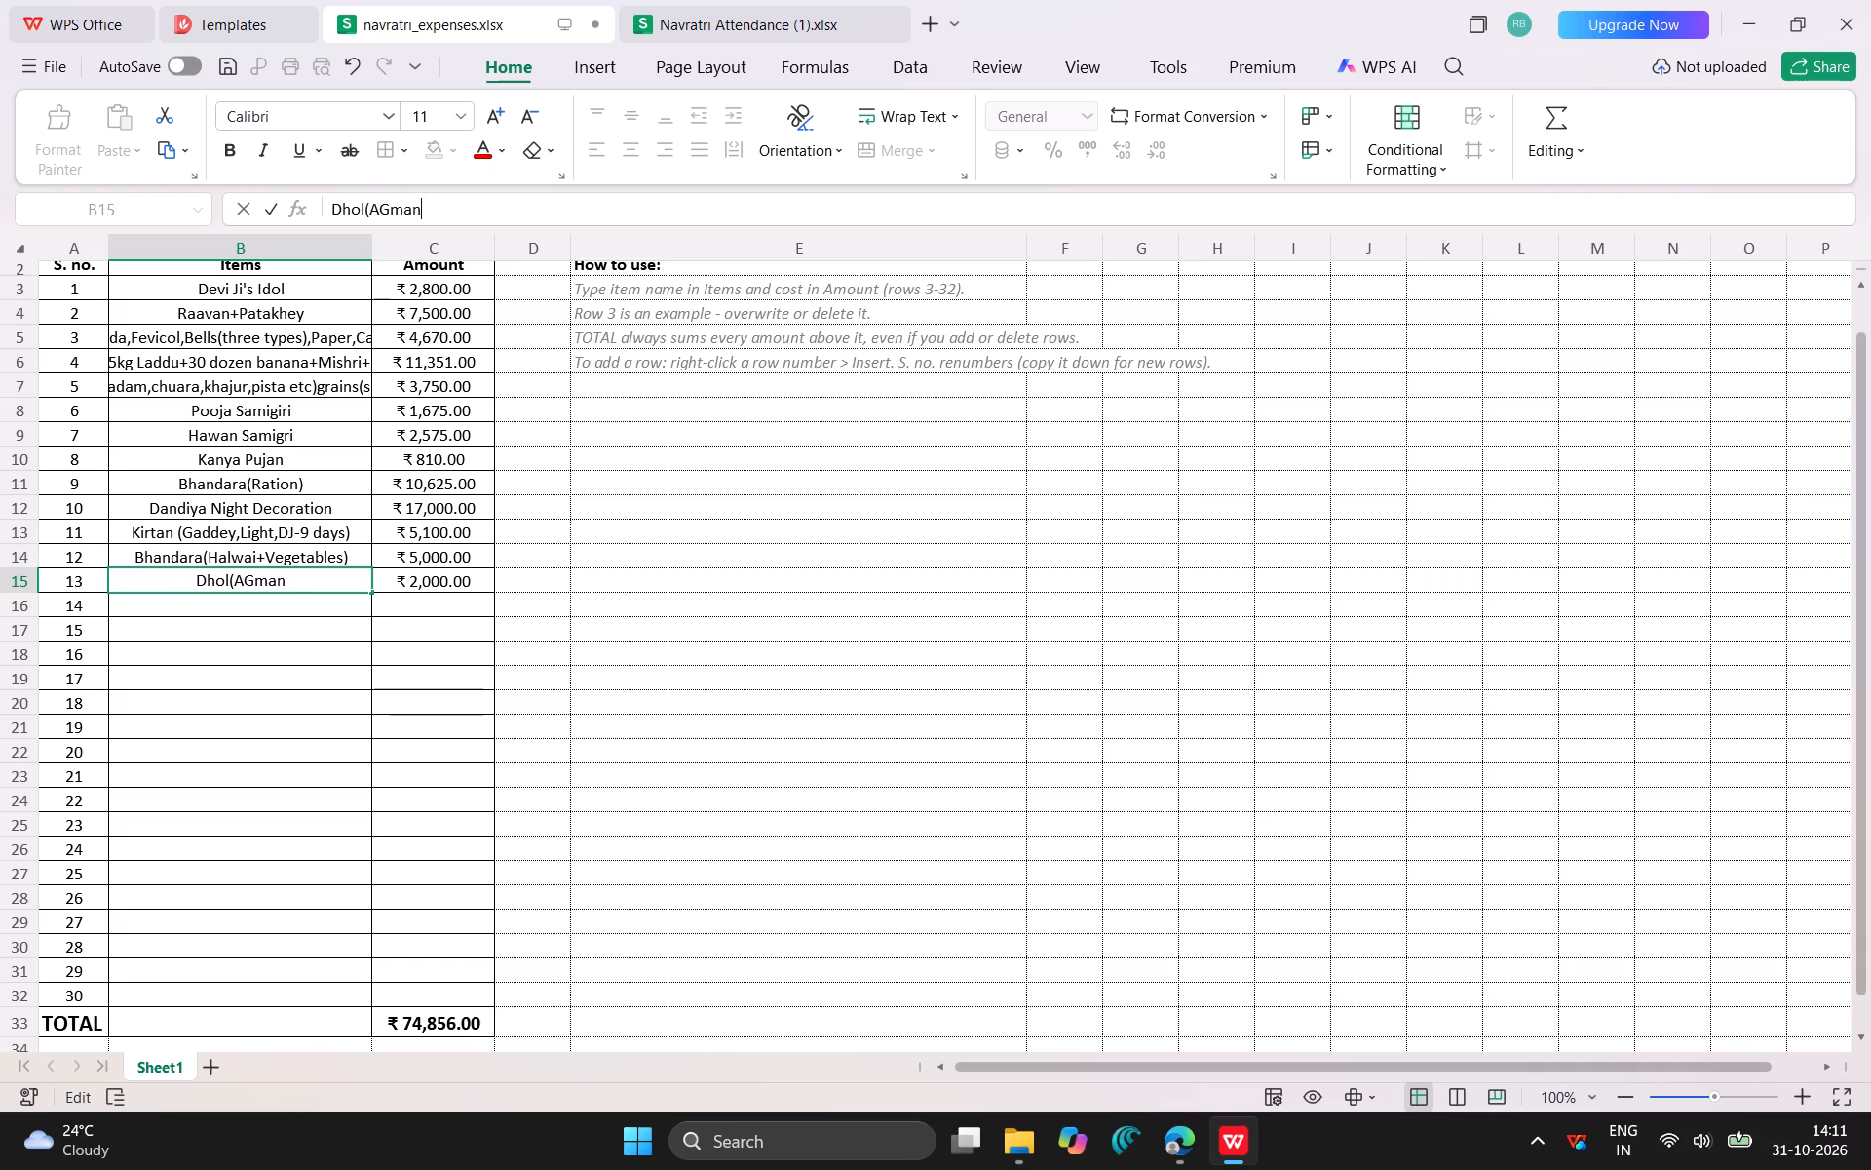
key(BackSpace)
key(BackSpace)
key(BackSpace)
text(GMAN)
key(BackSpace)
key(BackSpace)
key(BackSpace)
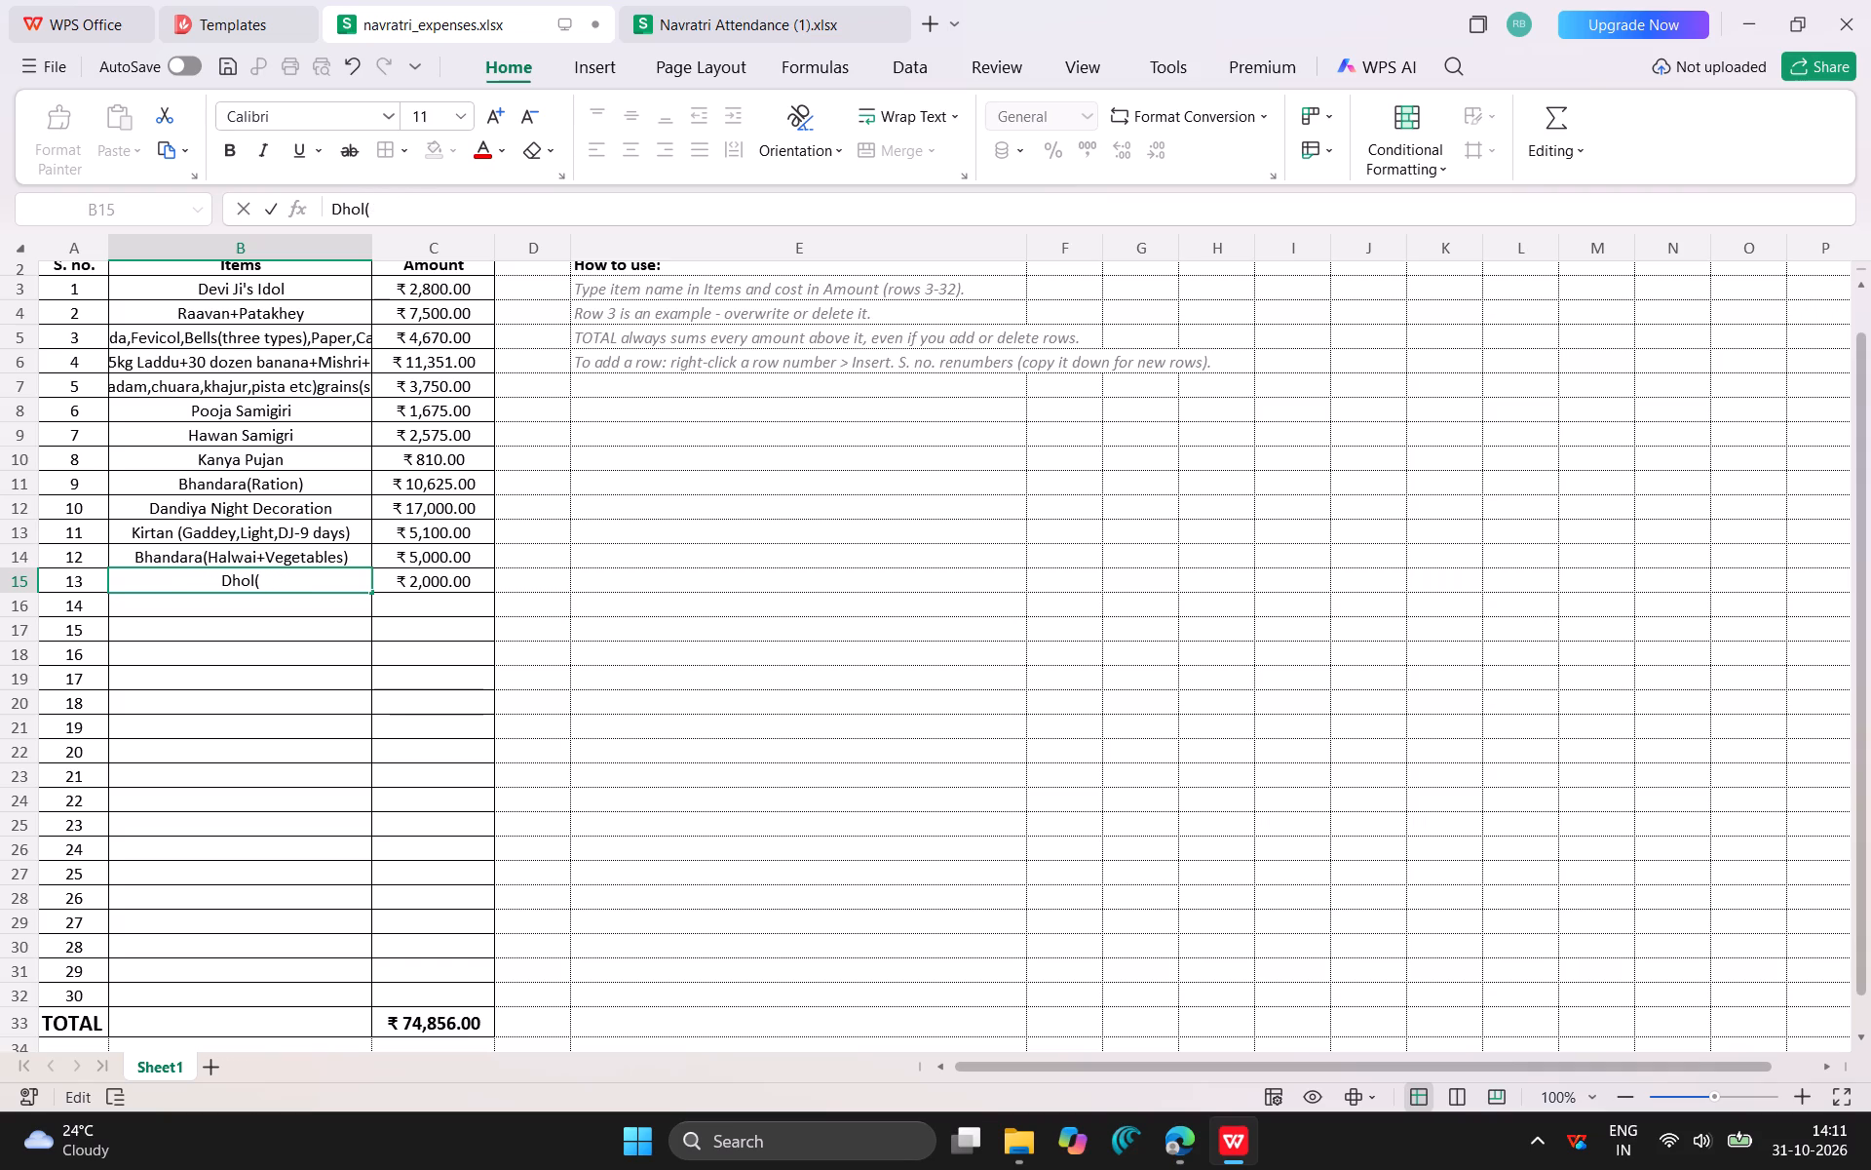
text(AG)
key(BackSpace)
key(BackSpace)
text(gman)
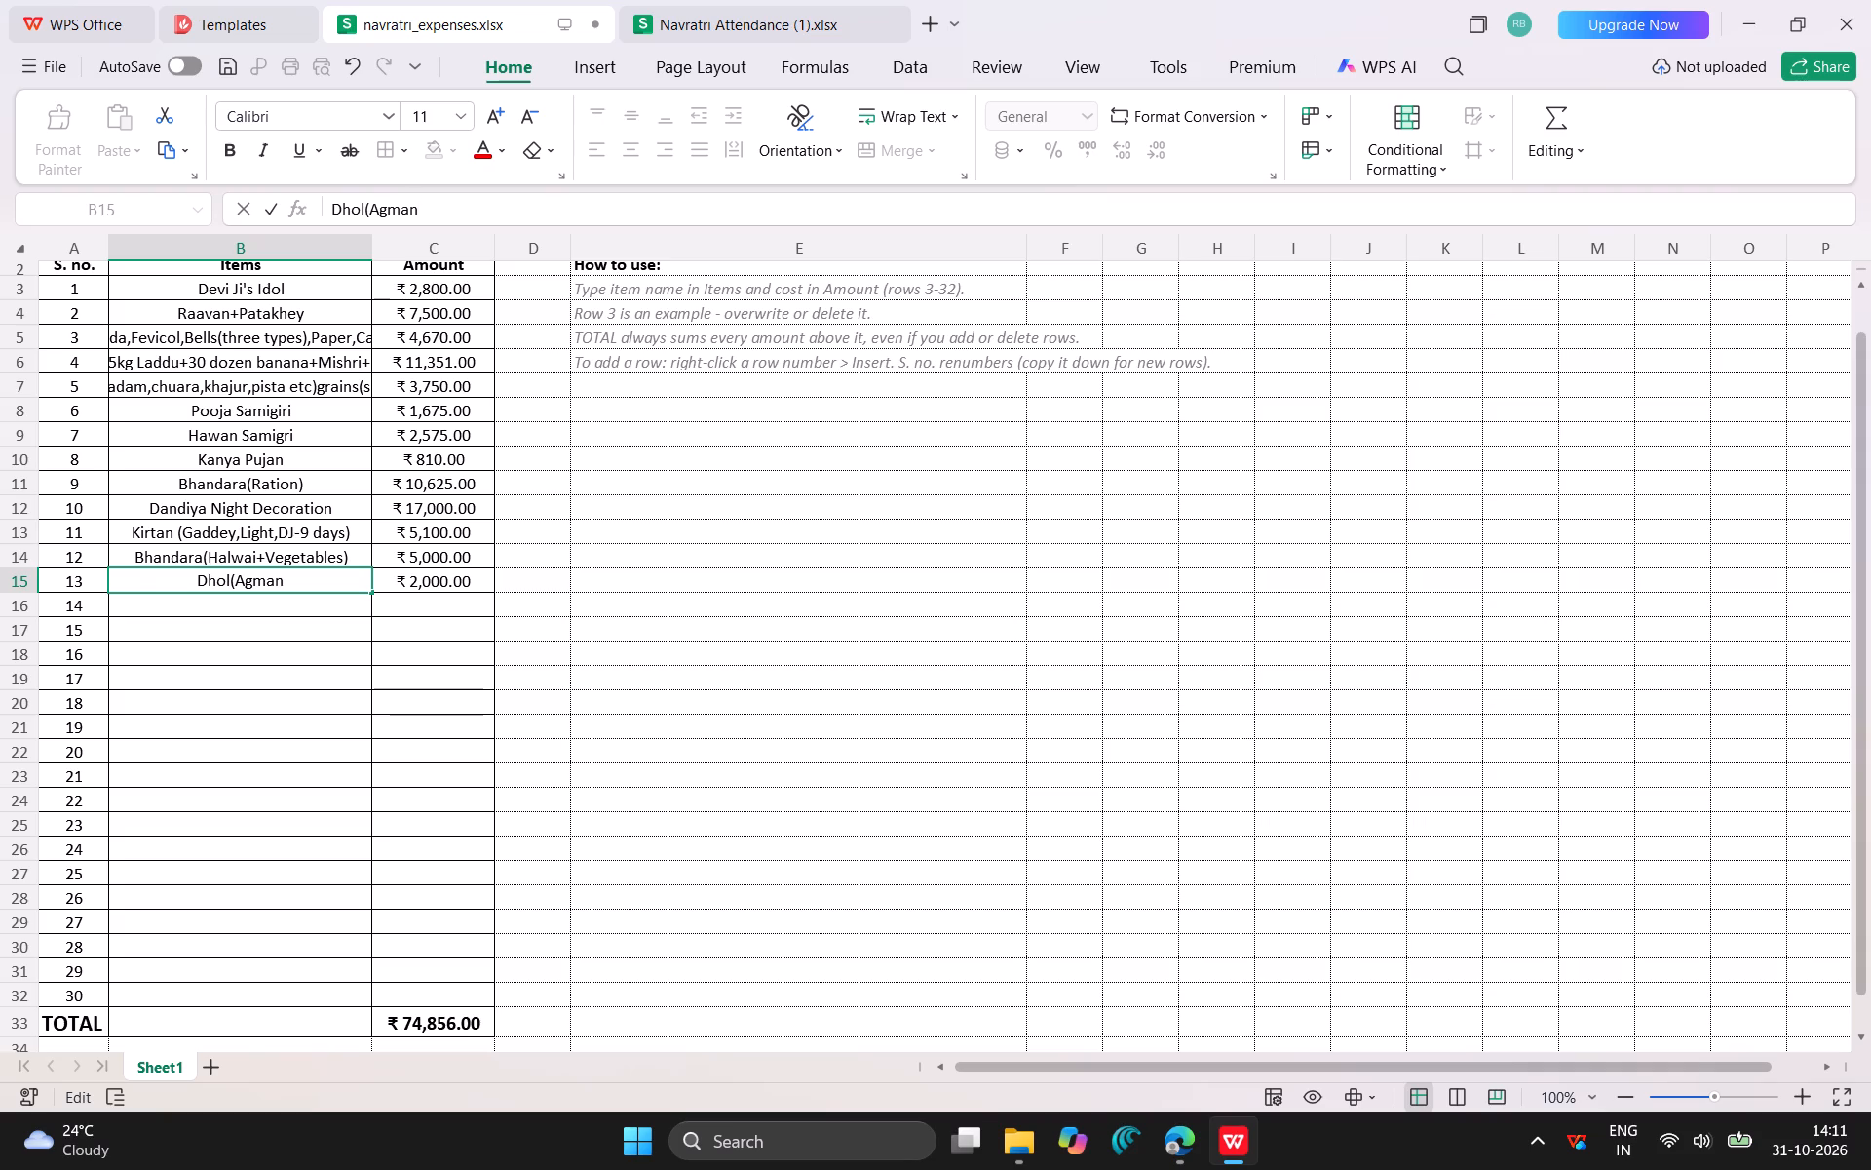
key(shift+plus)
text(rjan)
key(shift+parenright)
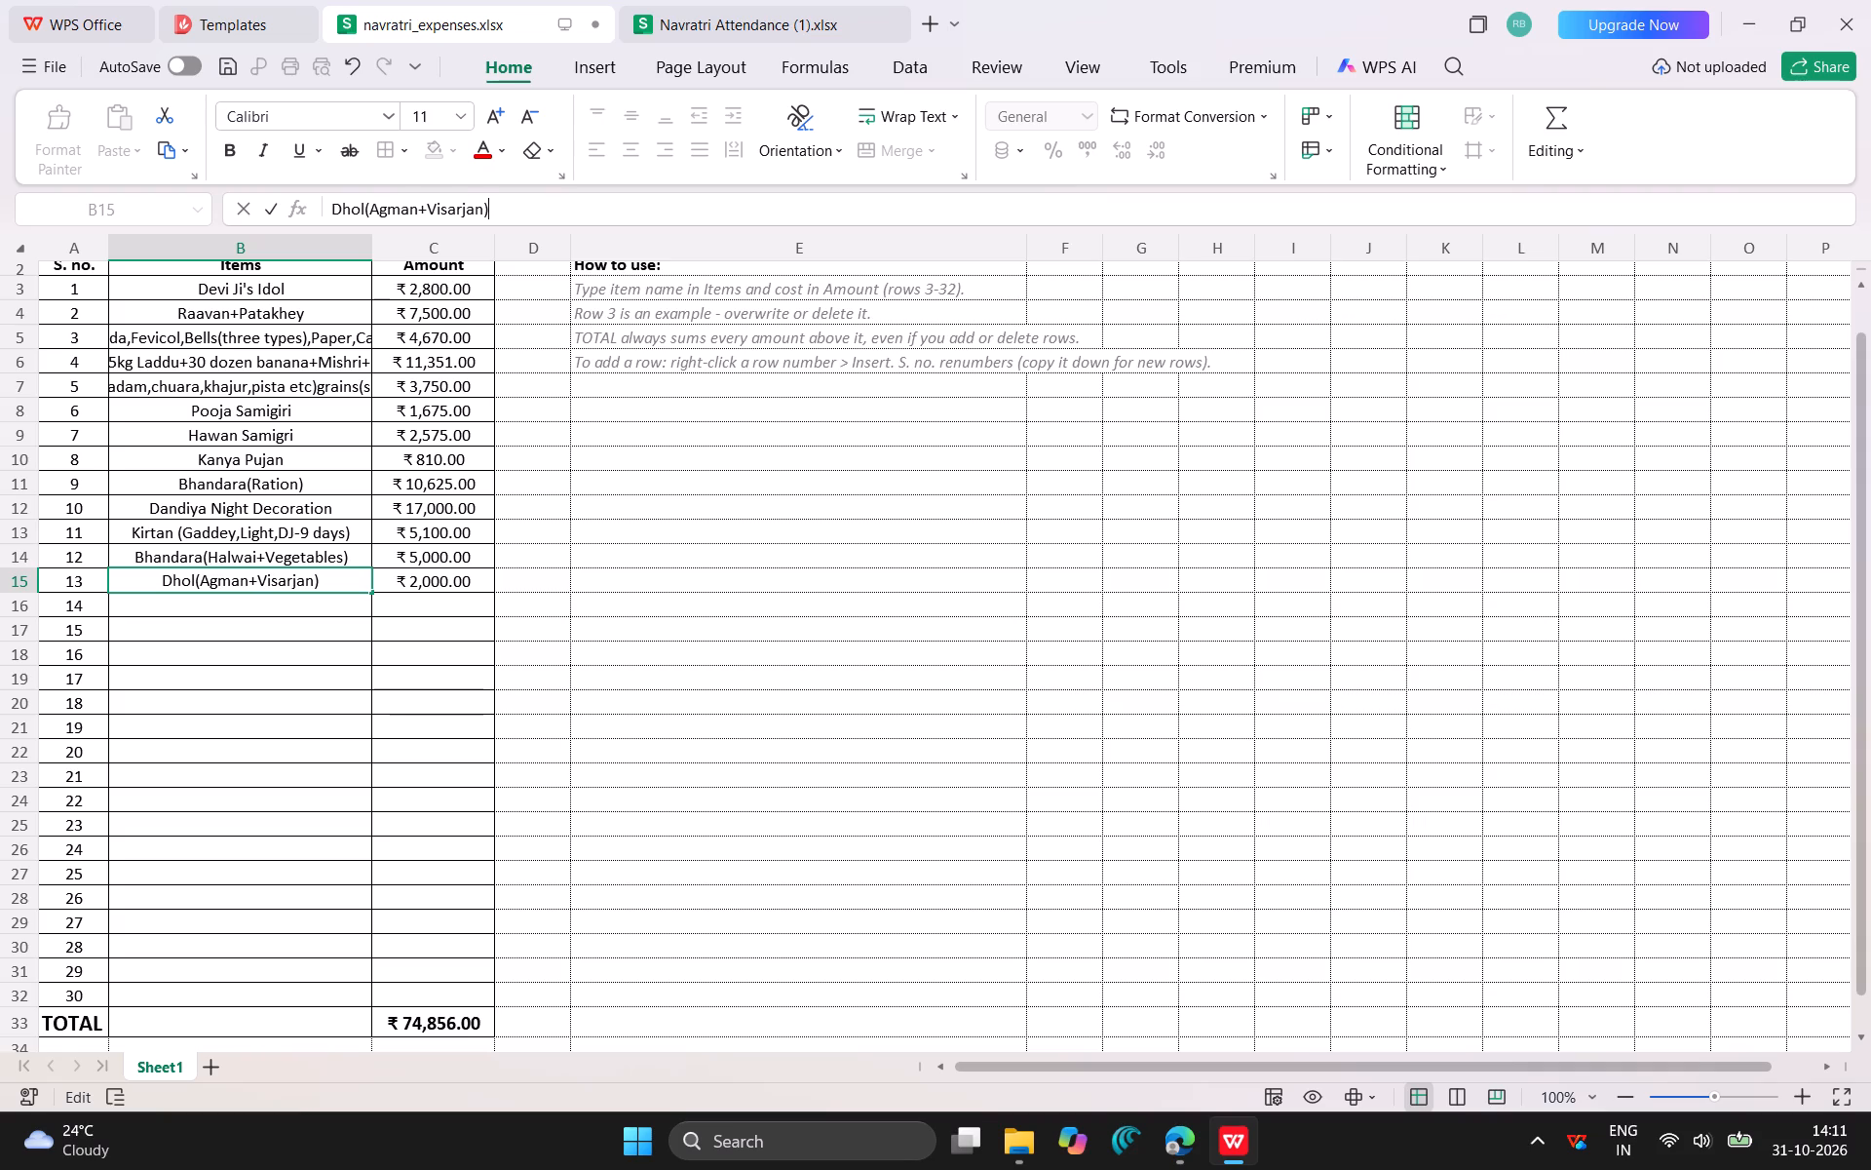
Enter "Vehicle(Agman+Visarjan+Ravan)" as the item name for expense number 14.
click(275, 616)
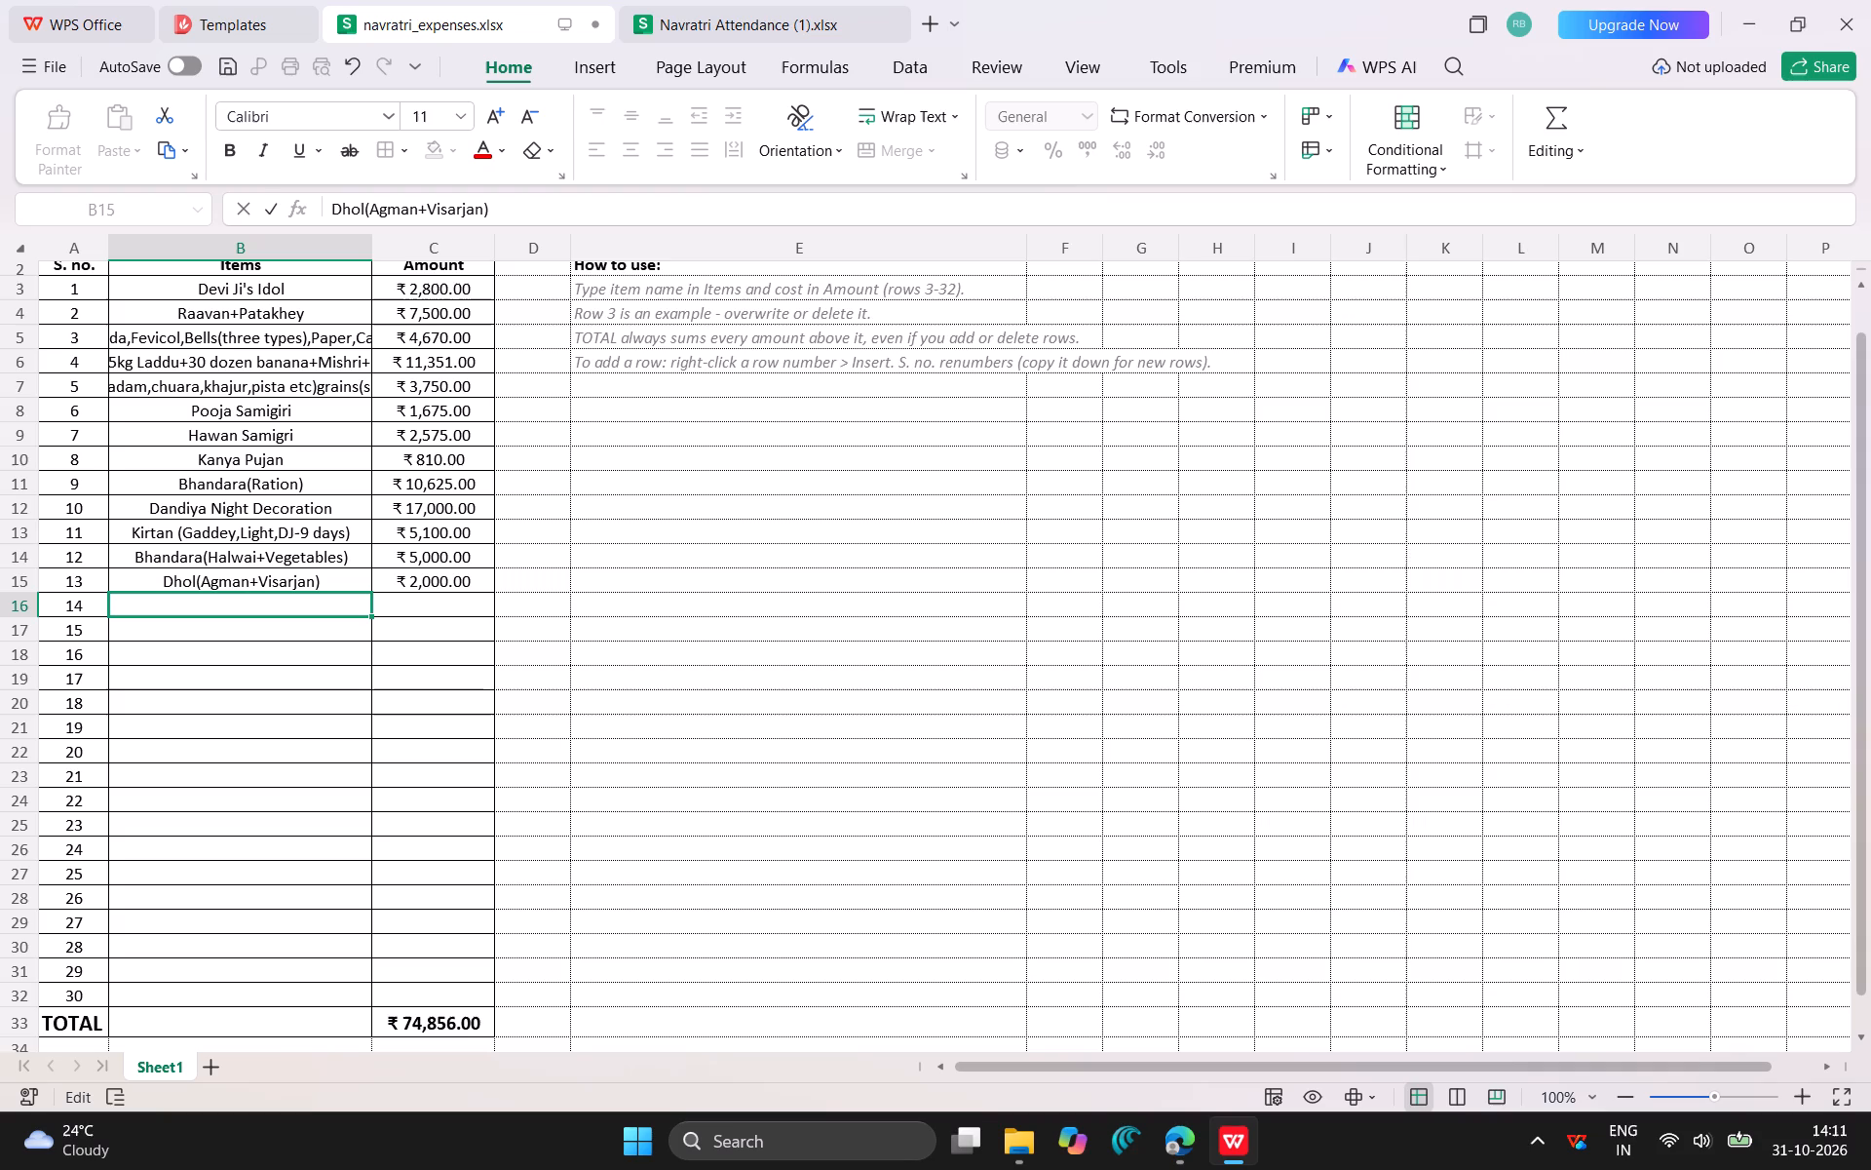
click(275, 616)
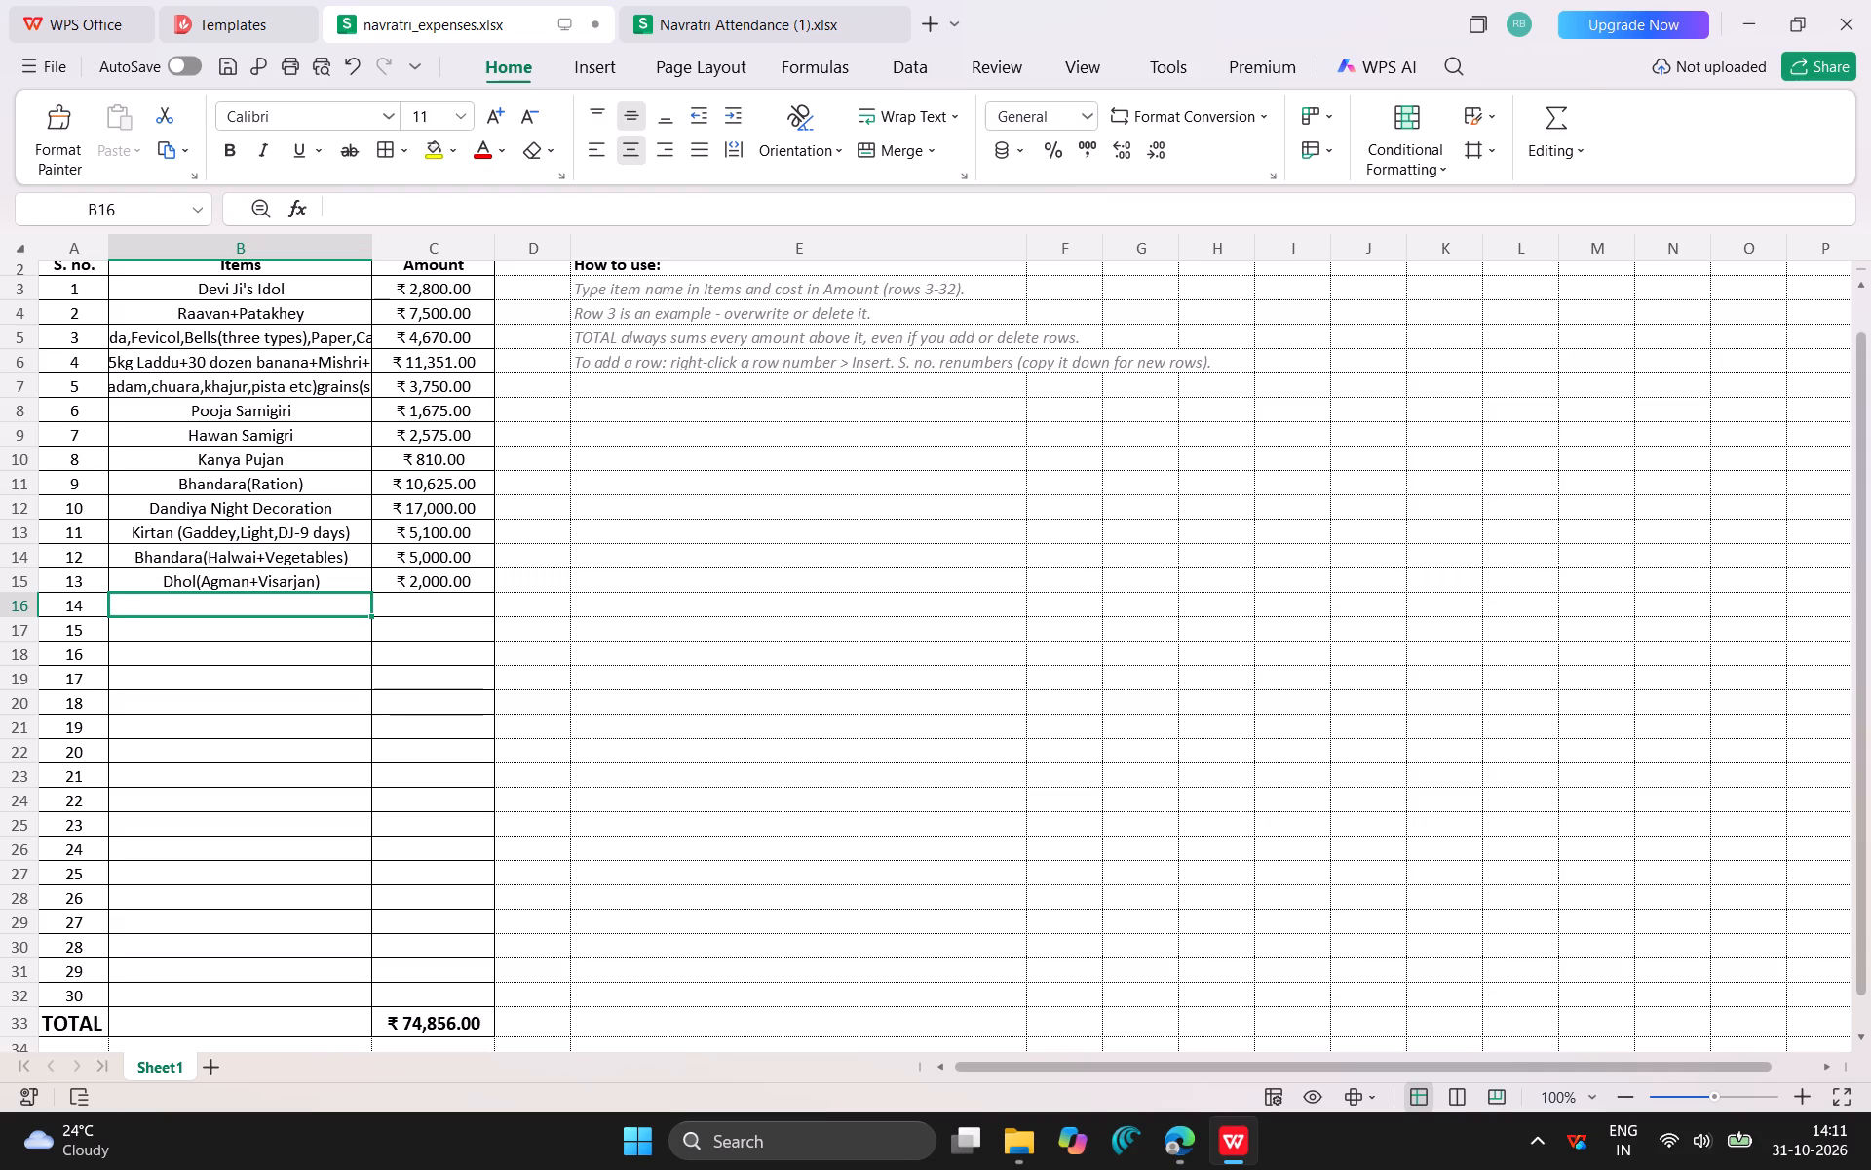
click(364, 217)
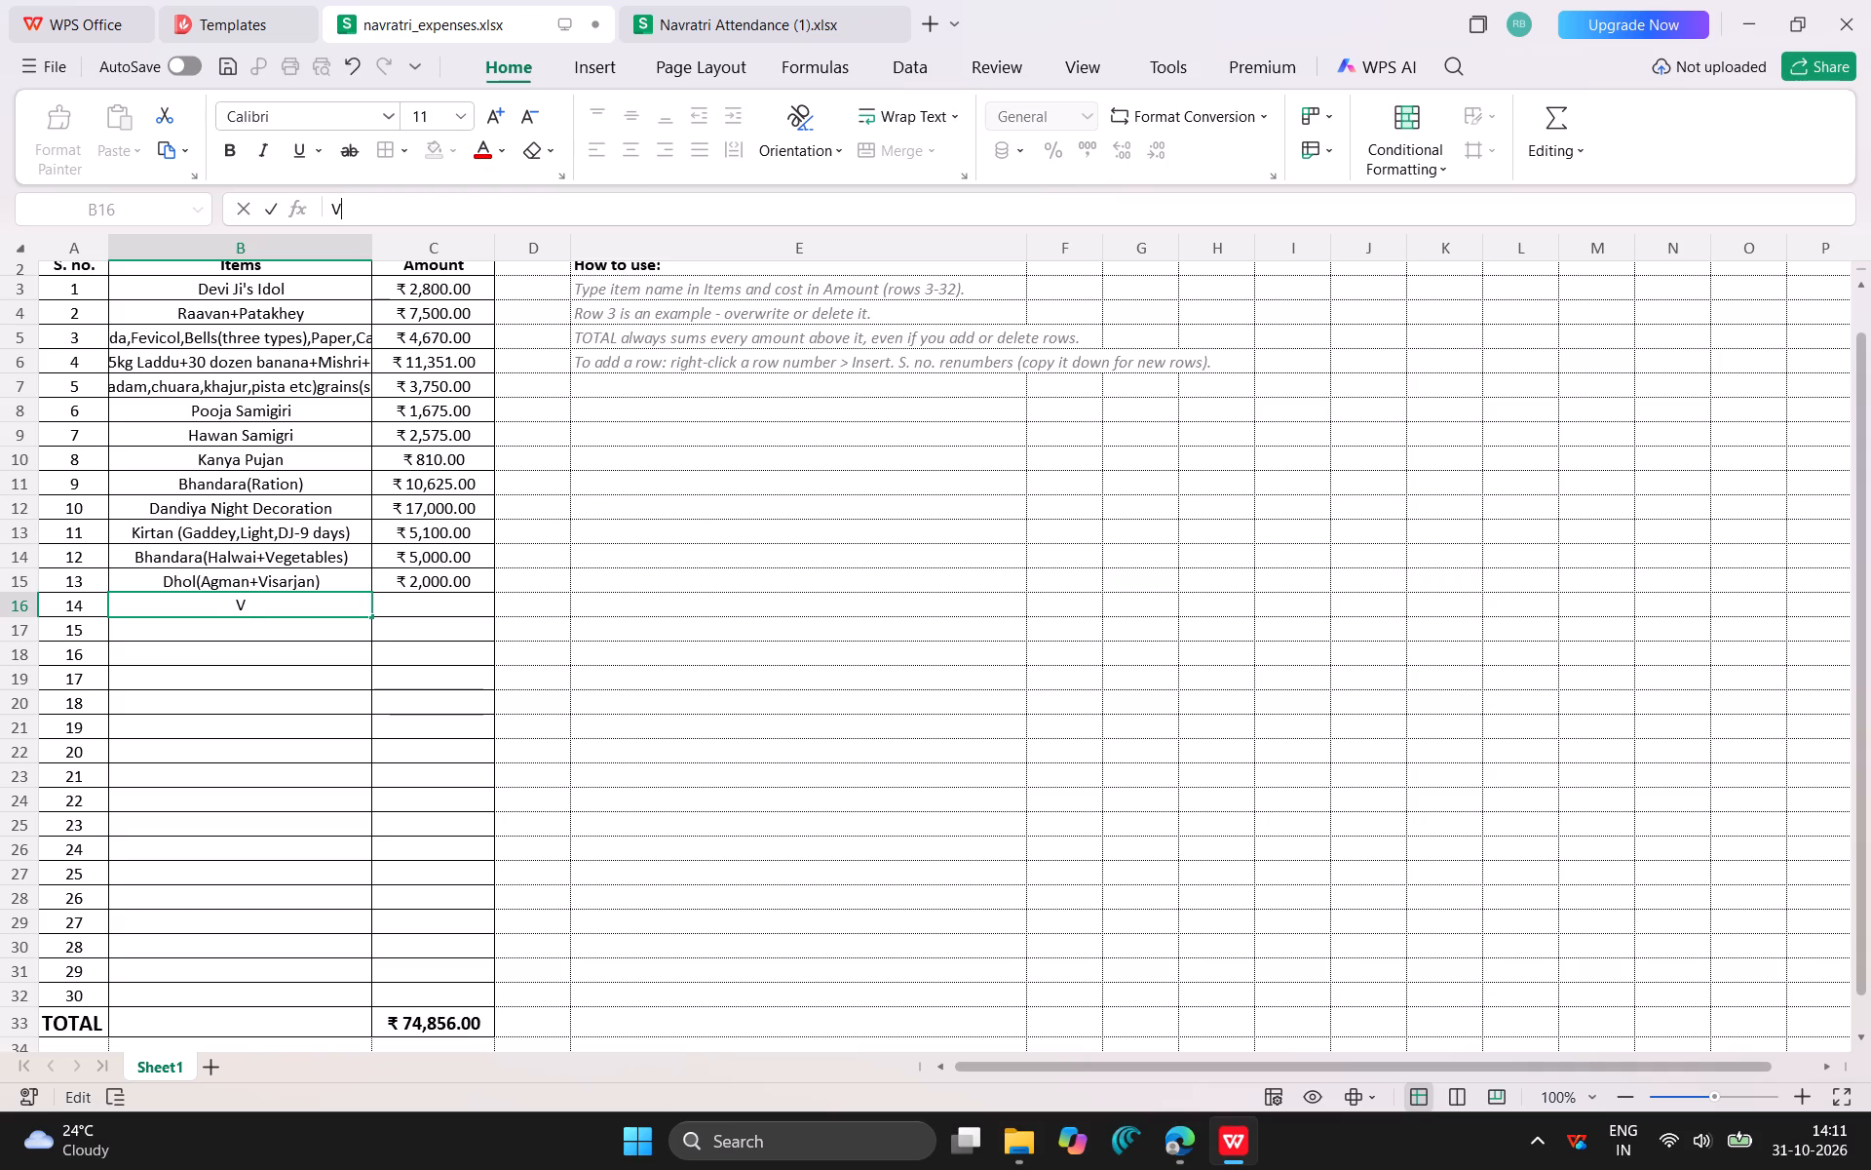
text(hicle)
text(GMAN)
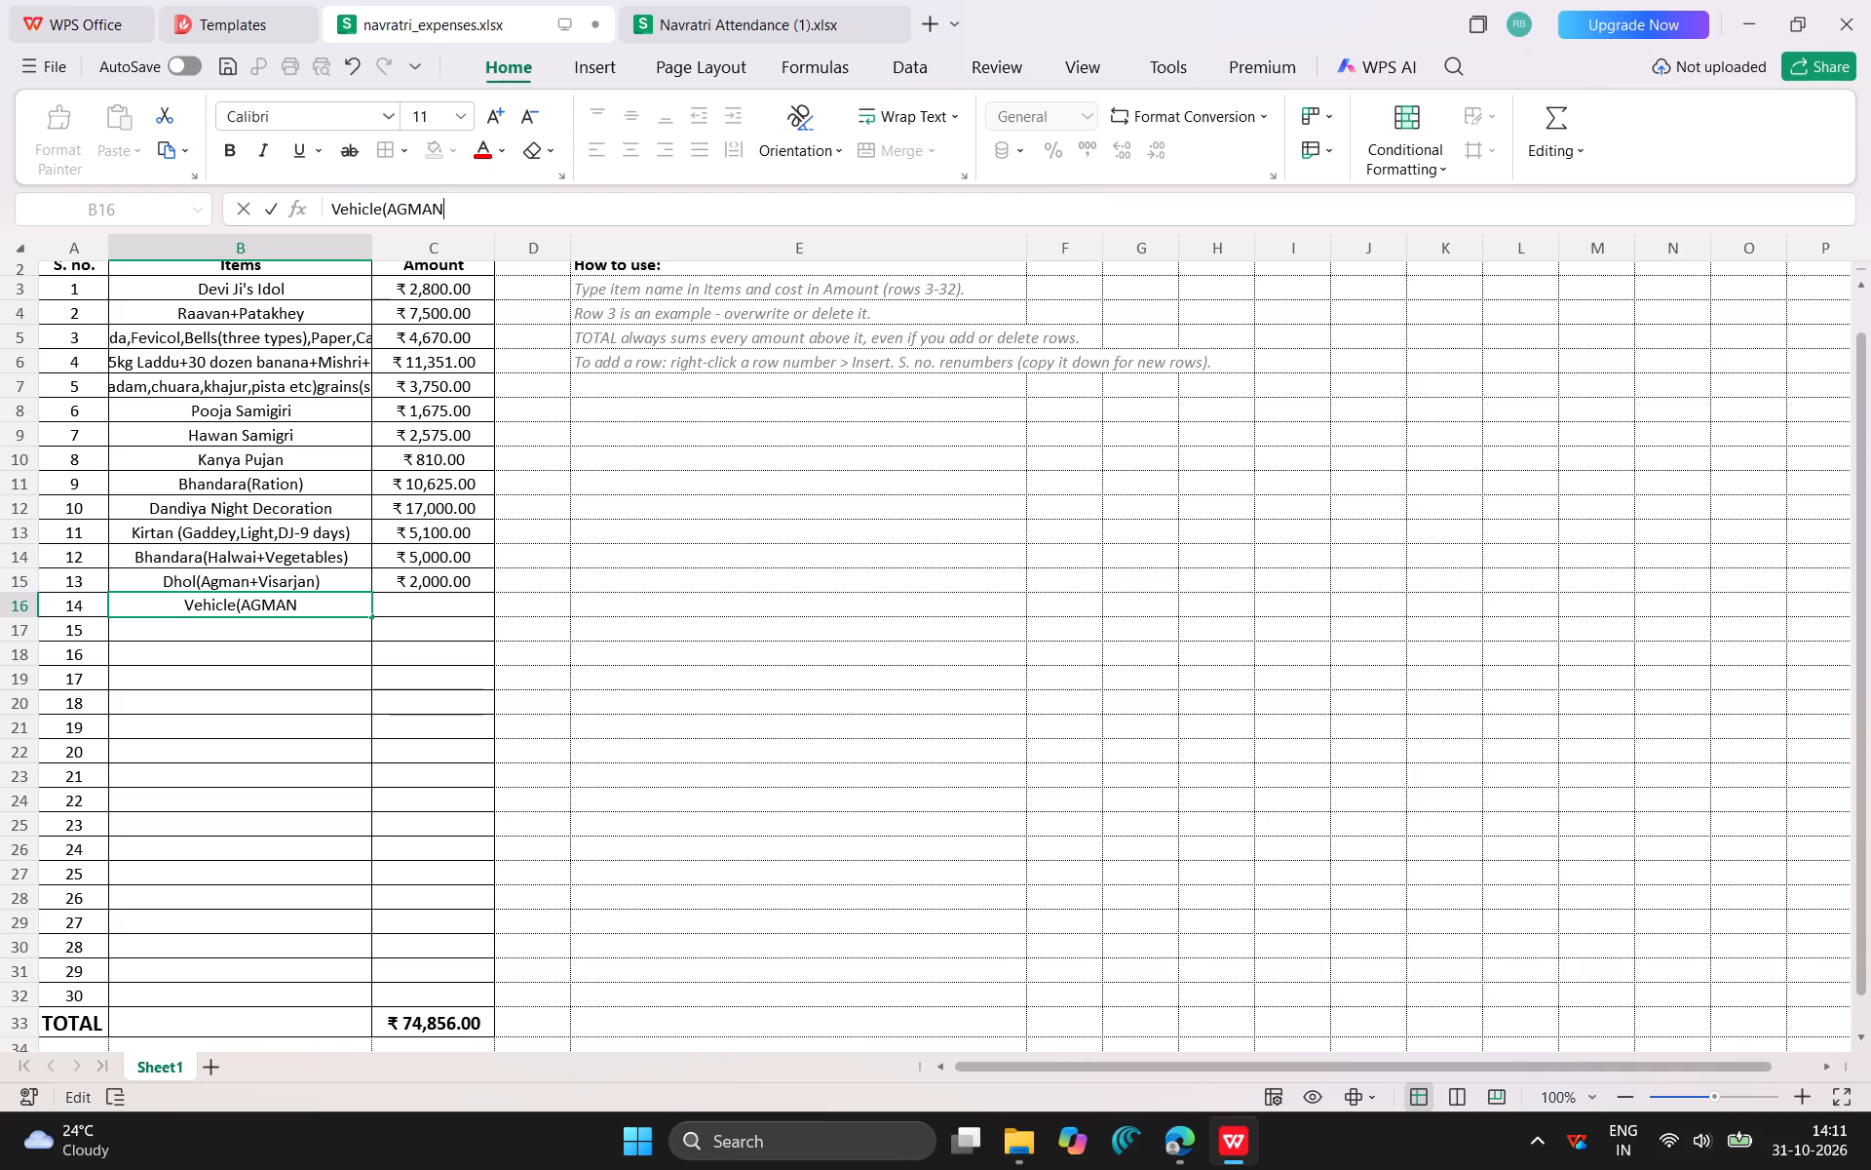
key(BackSpace)
key(BackSpace)
key(BackSpace)
key(BackSpace)
key(g)
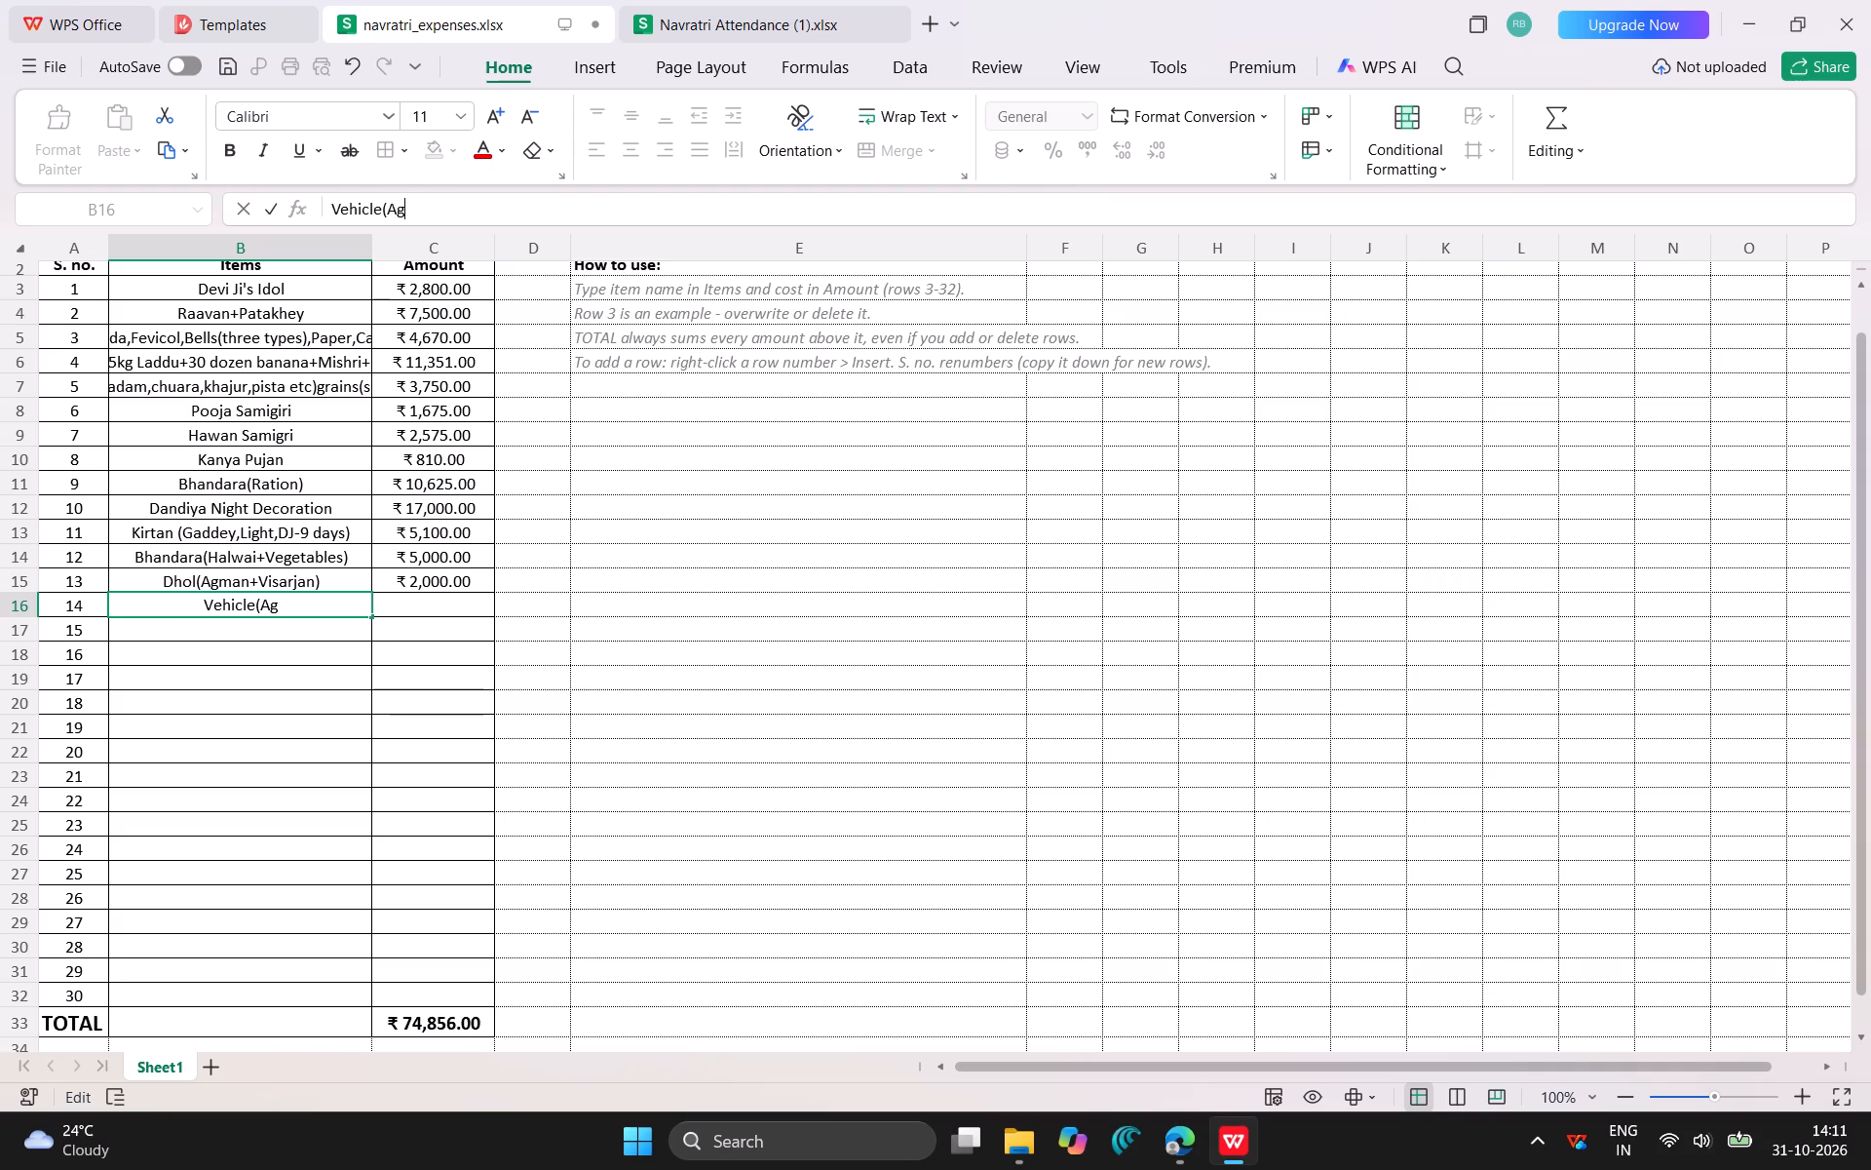
text(man)
key(shift+plus)
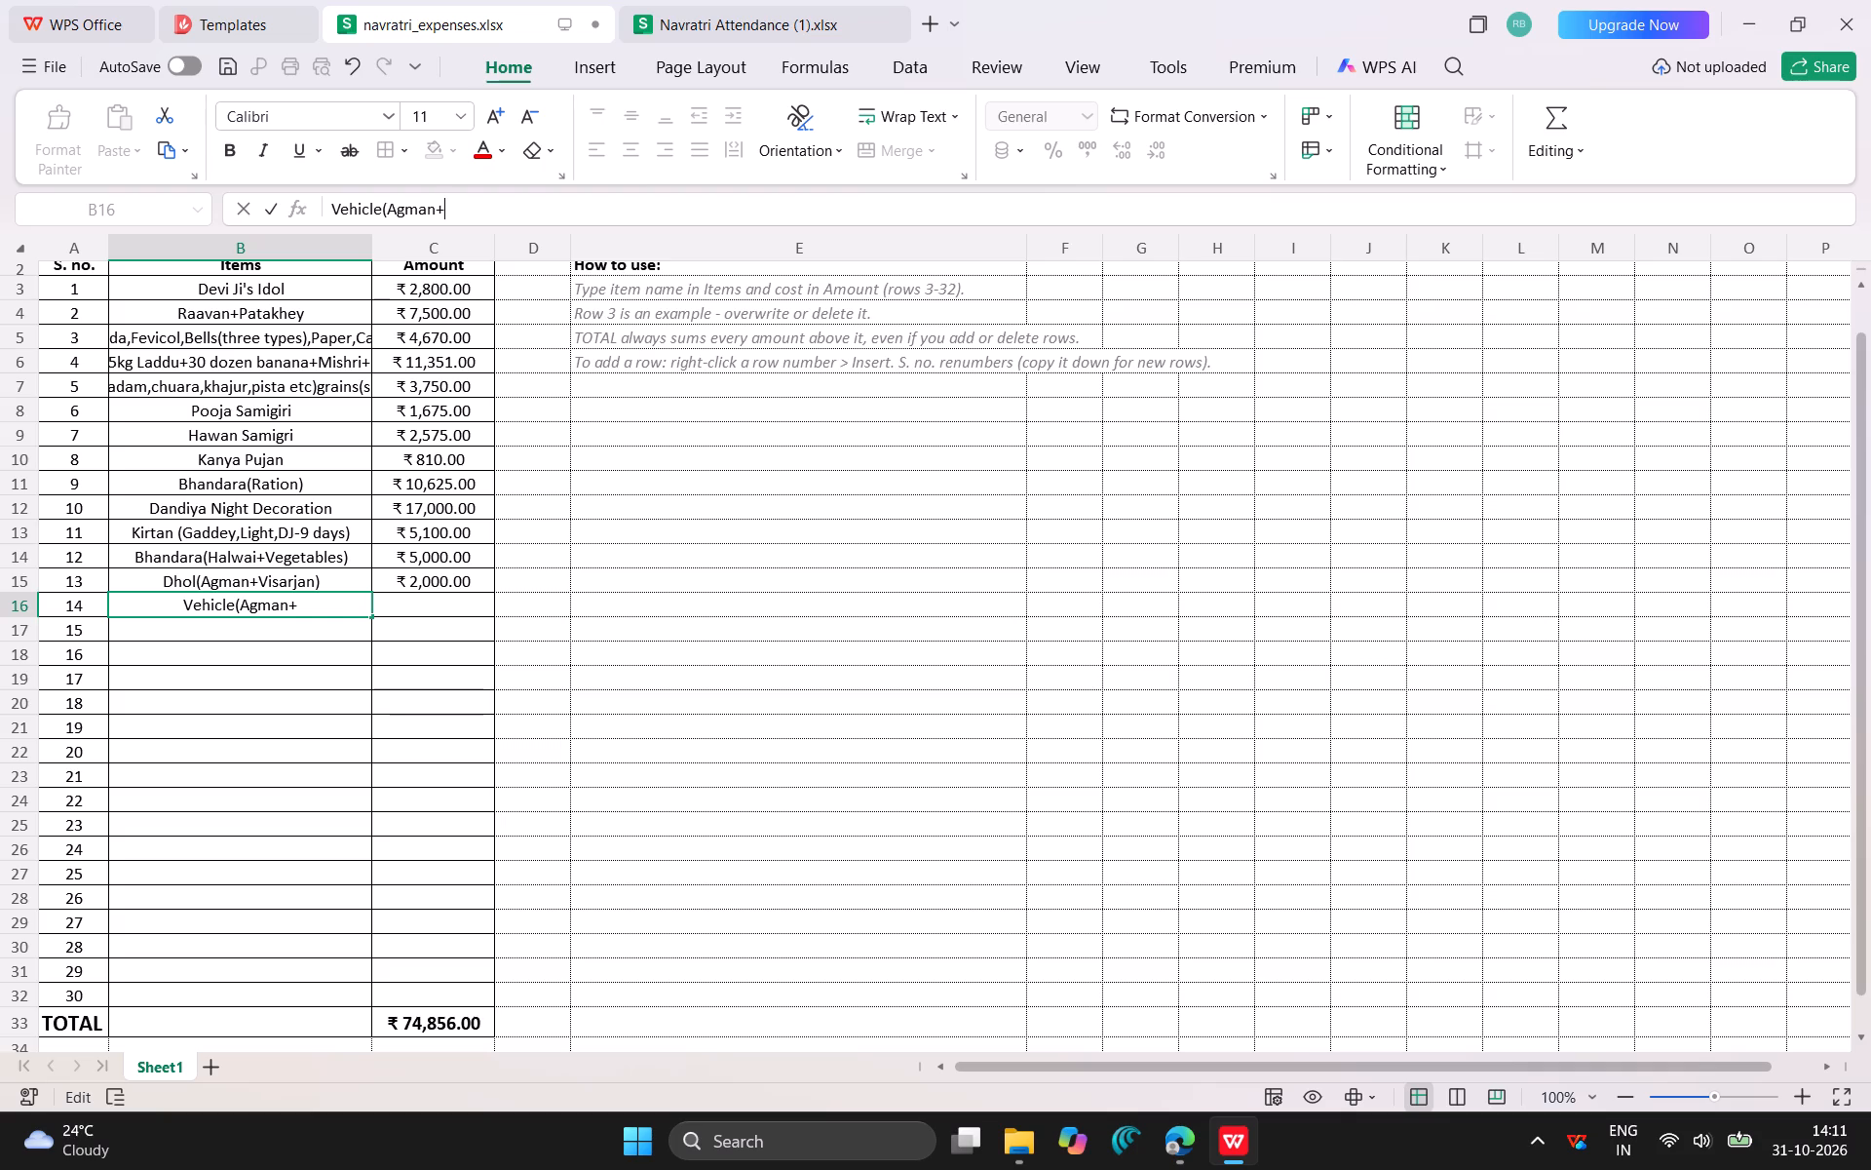
text(rjan)
key(shift+plus)
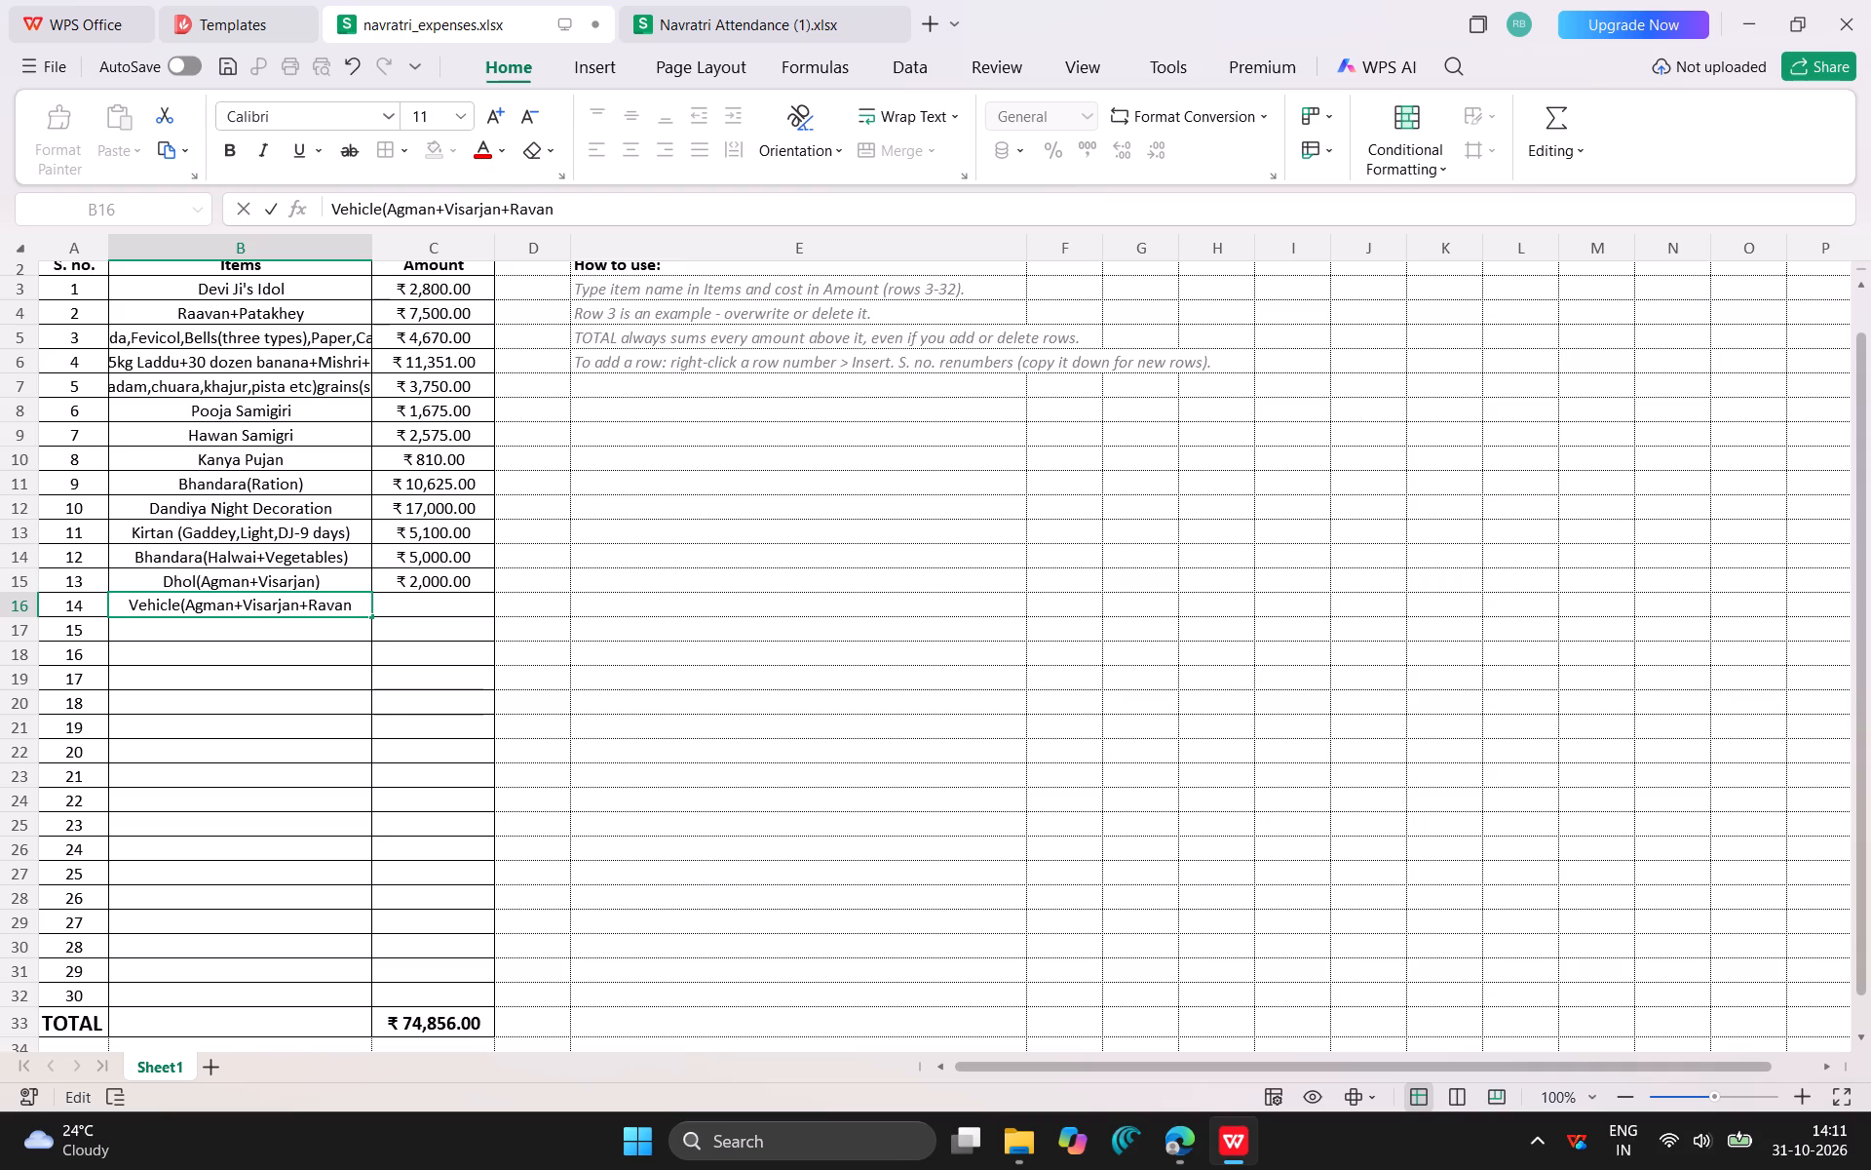
key(shift+parenright)
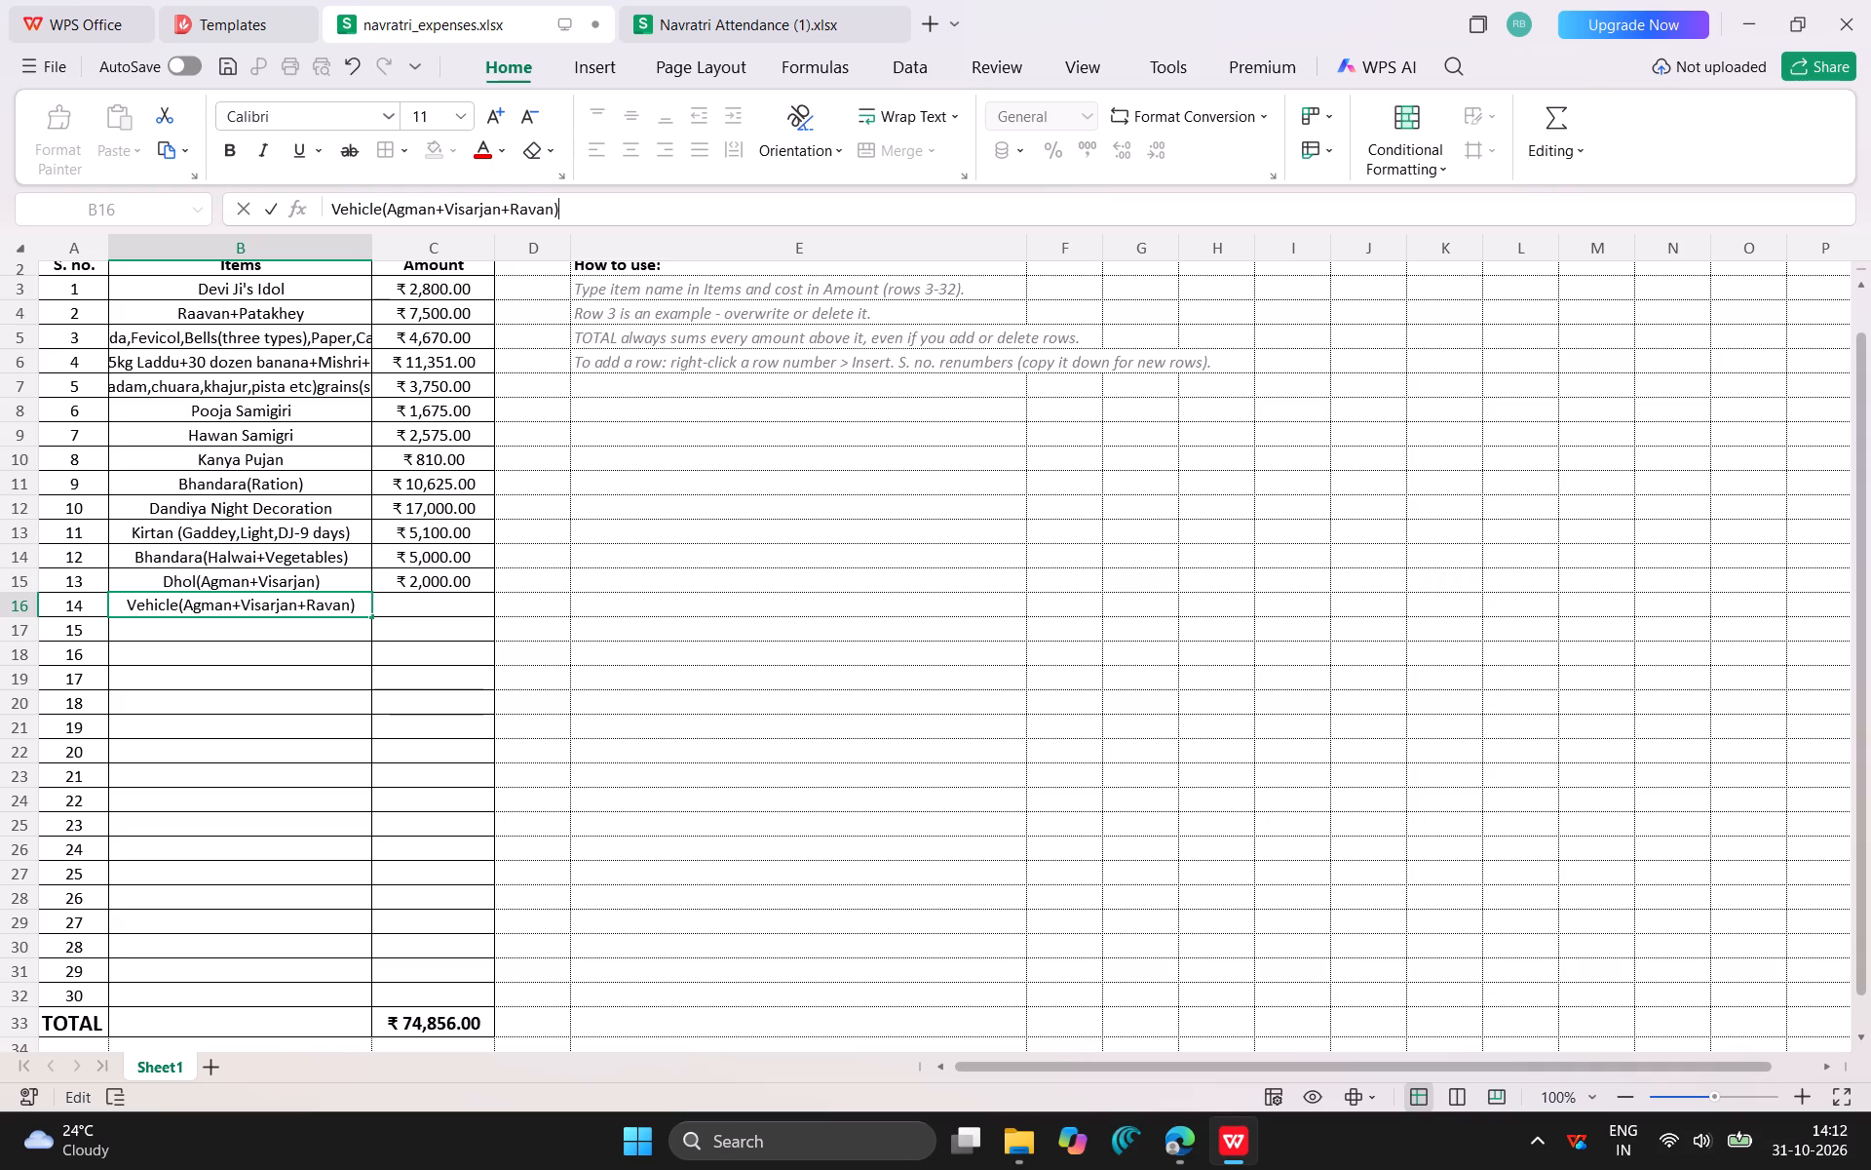
Record 2200 as the amount for expense number 14, Vehicle(Agman+Visarjan+Ravan).
click(416, 596)
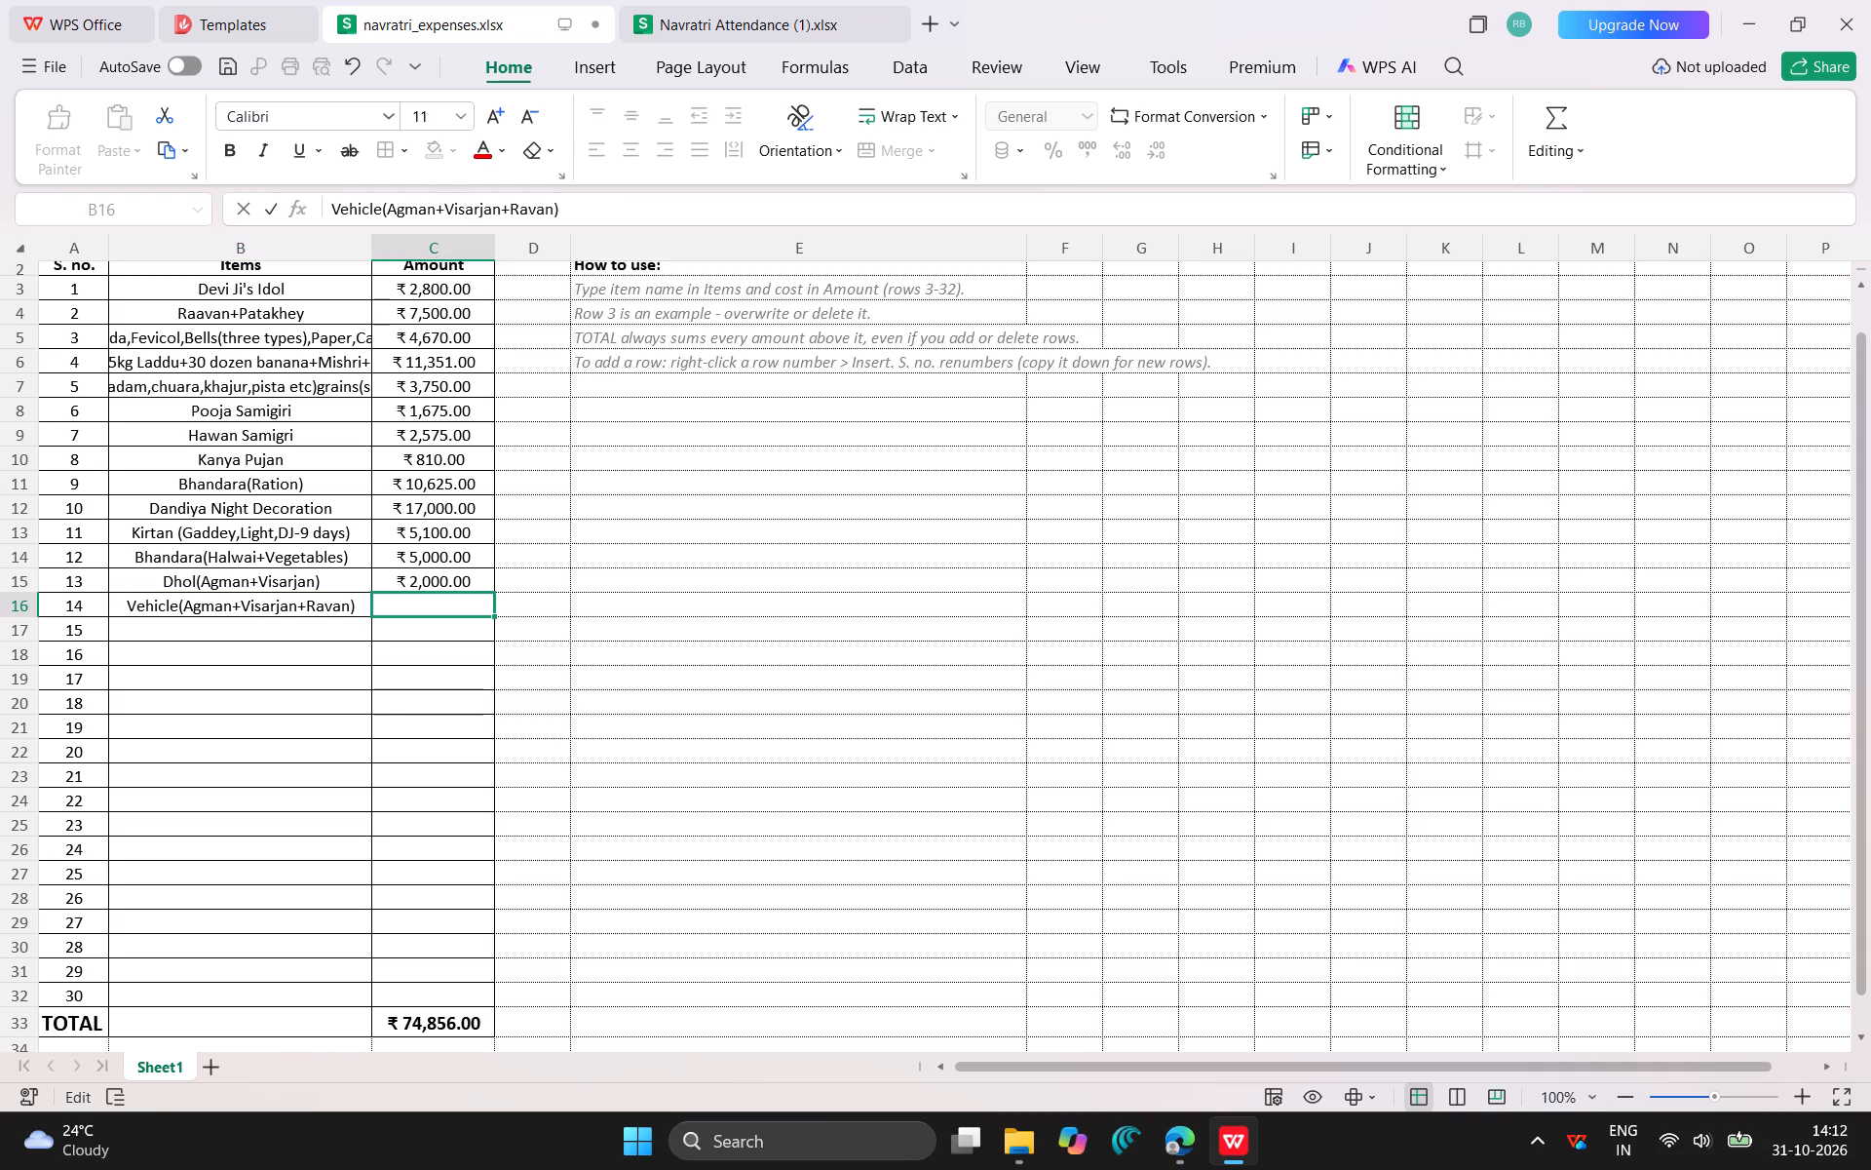
click(438, 209)
text(2200)
key(Return)
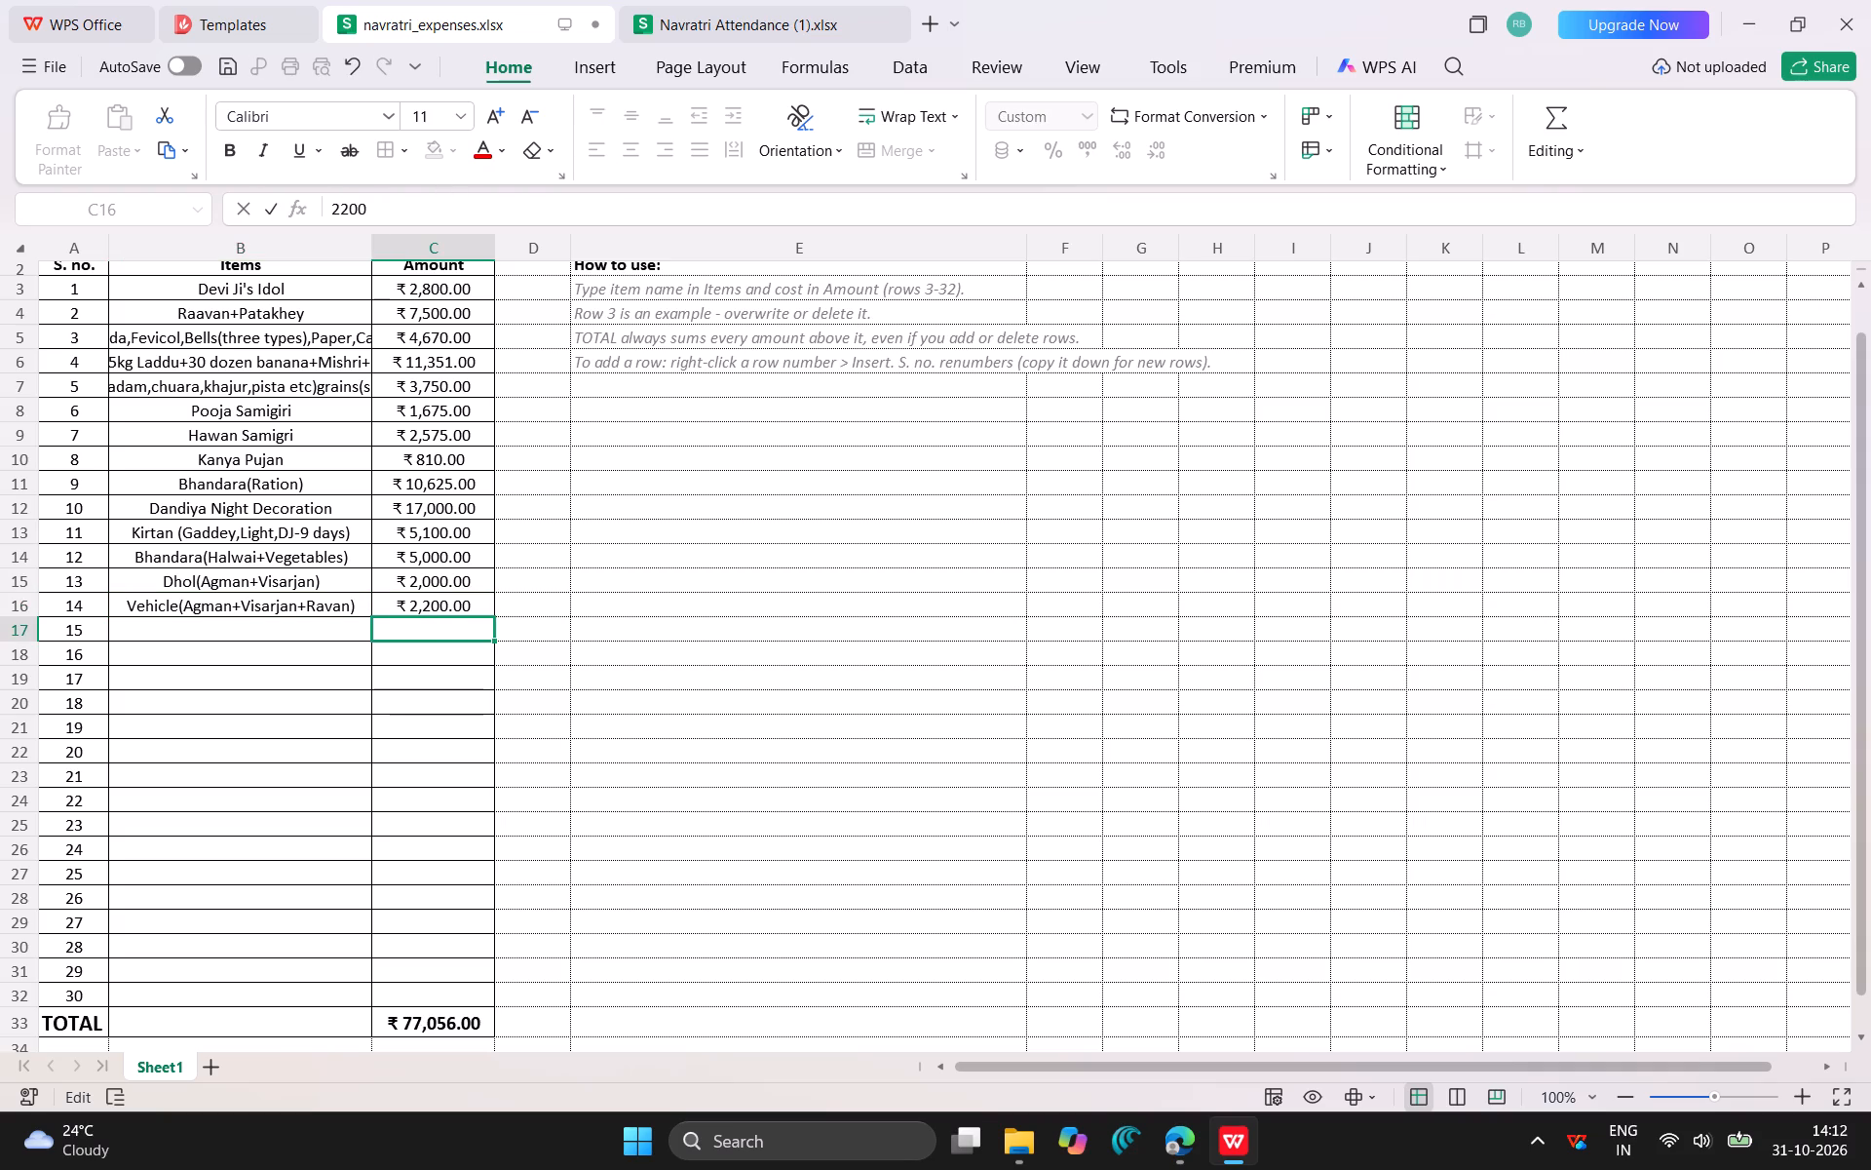
Enter "Pandit Ji" as the item name for expense number 15.
click(210, 623)
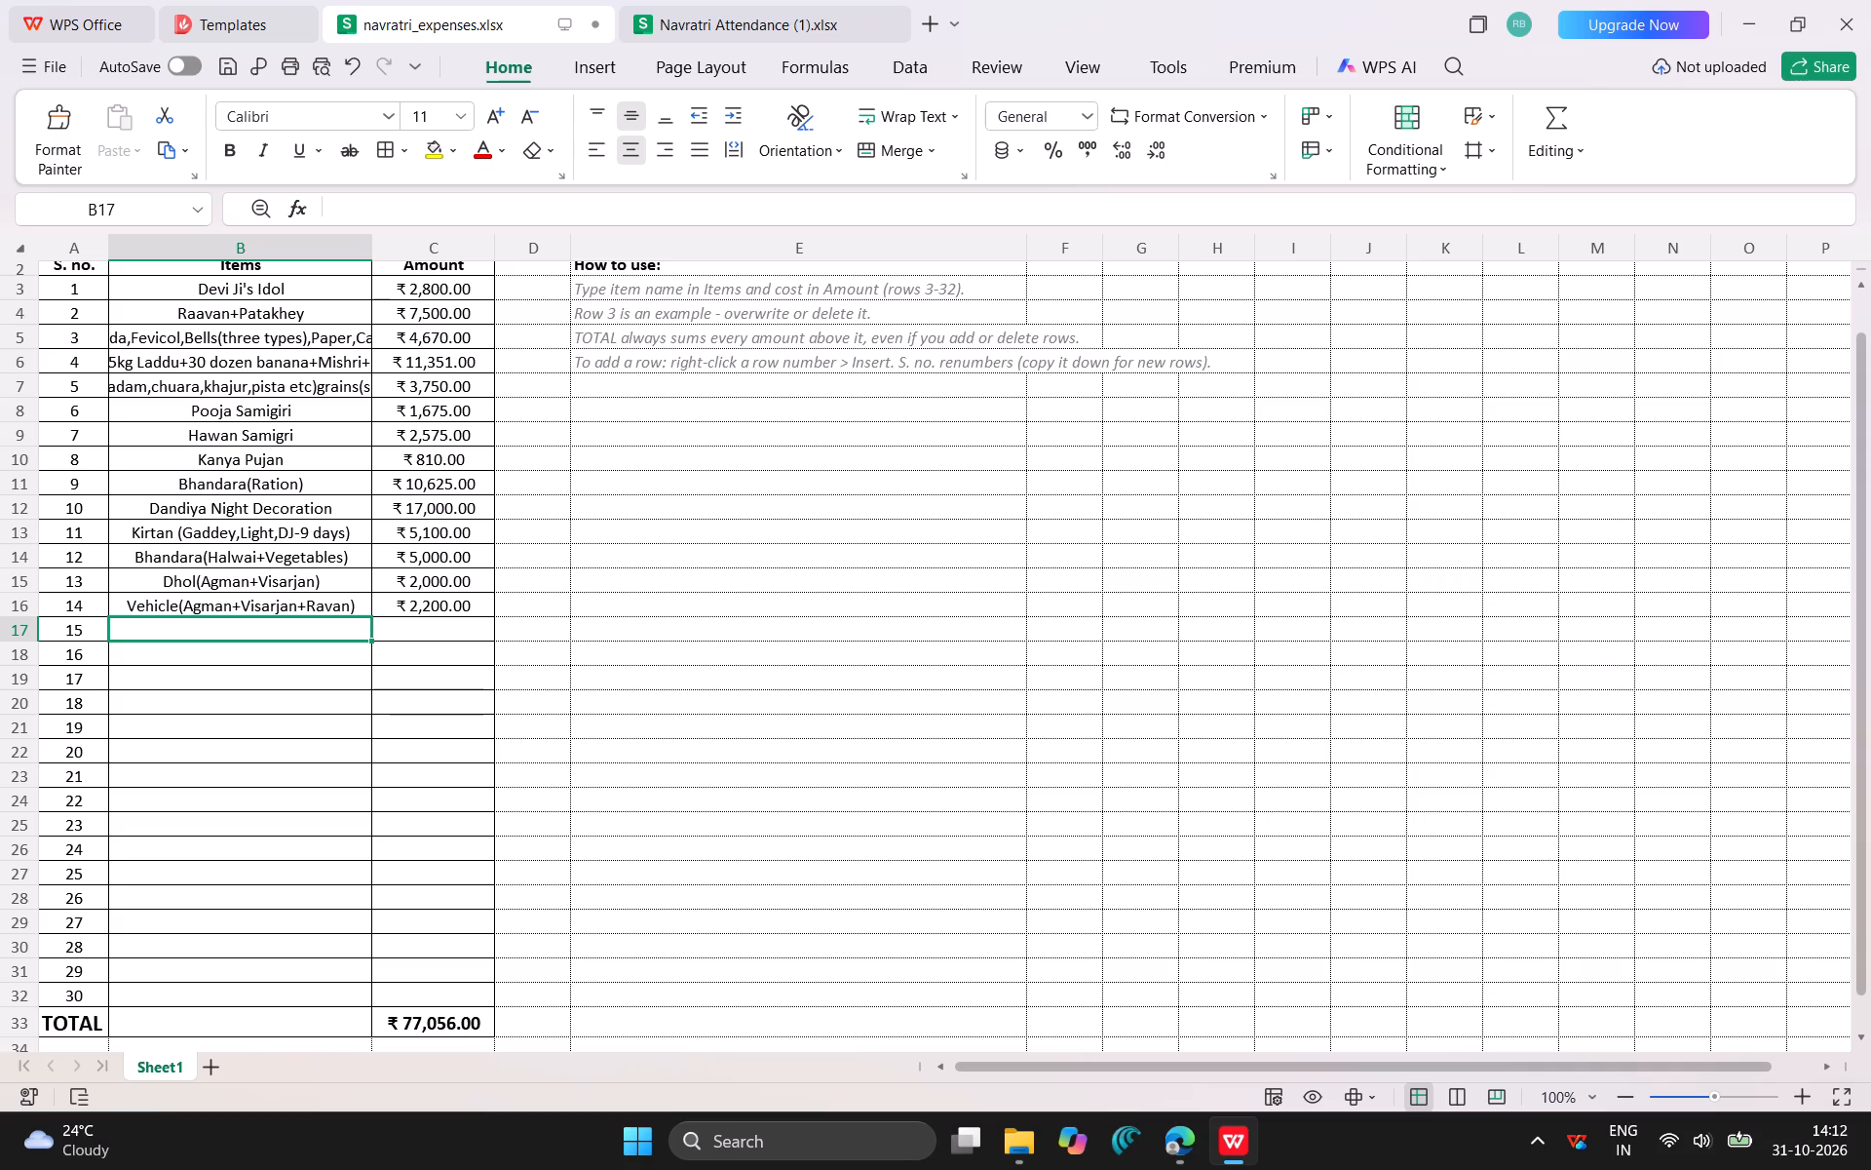
click(213, 633)
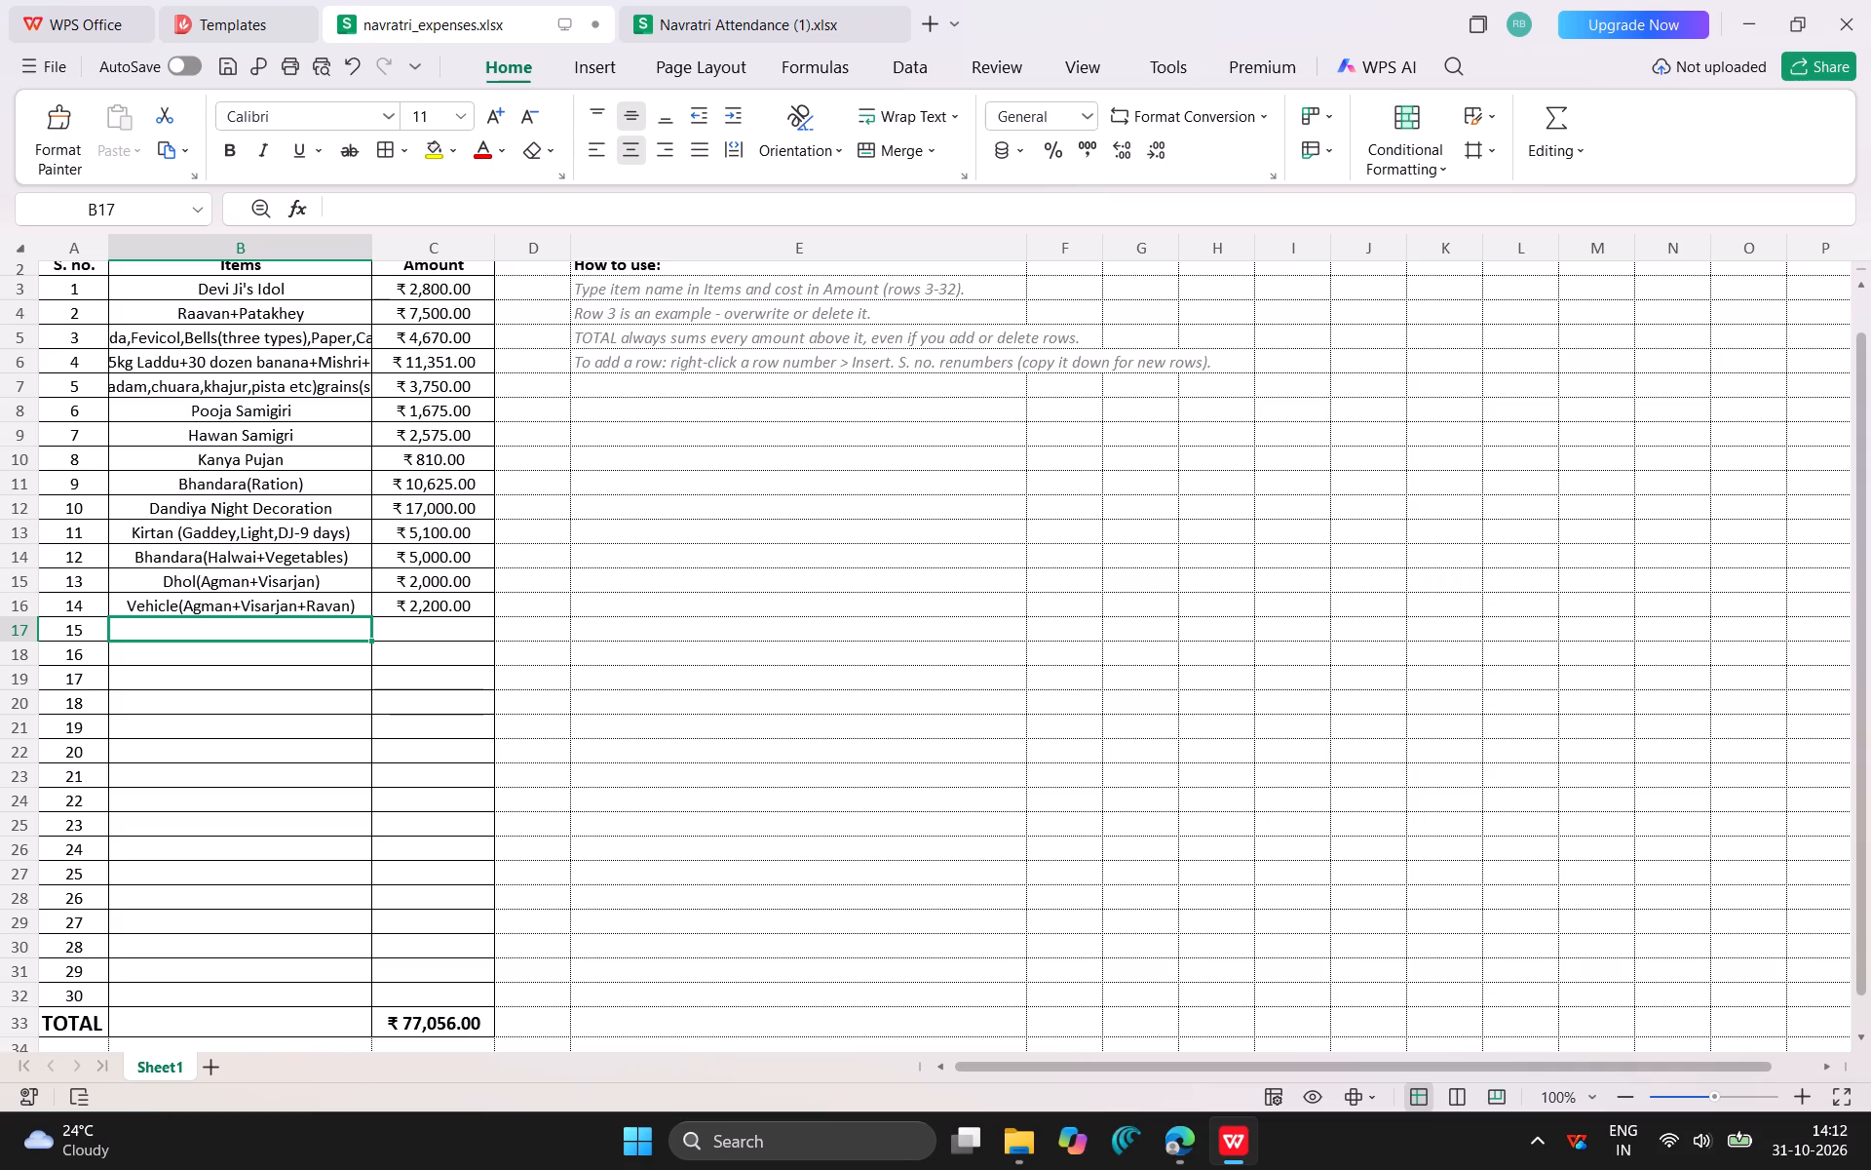
click(213, 633)
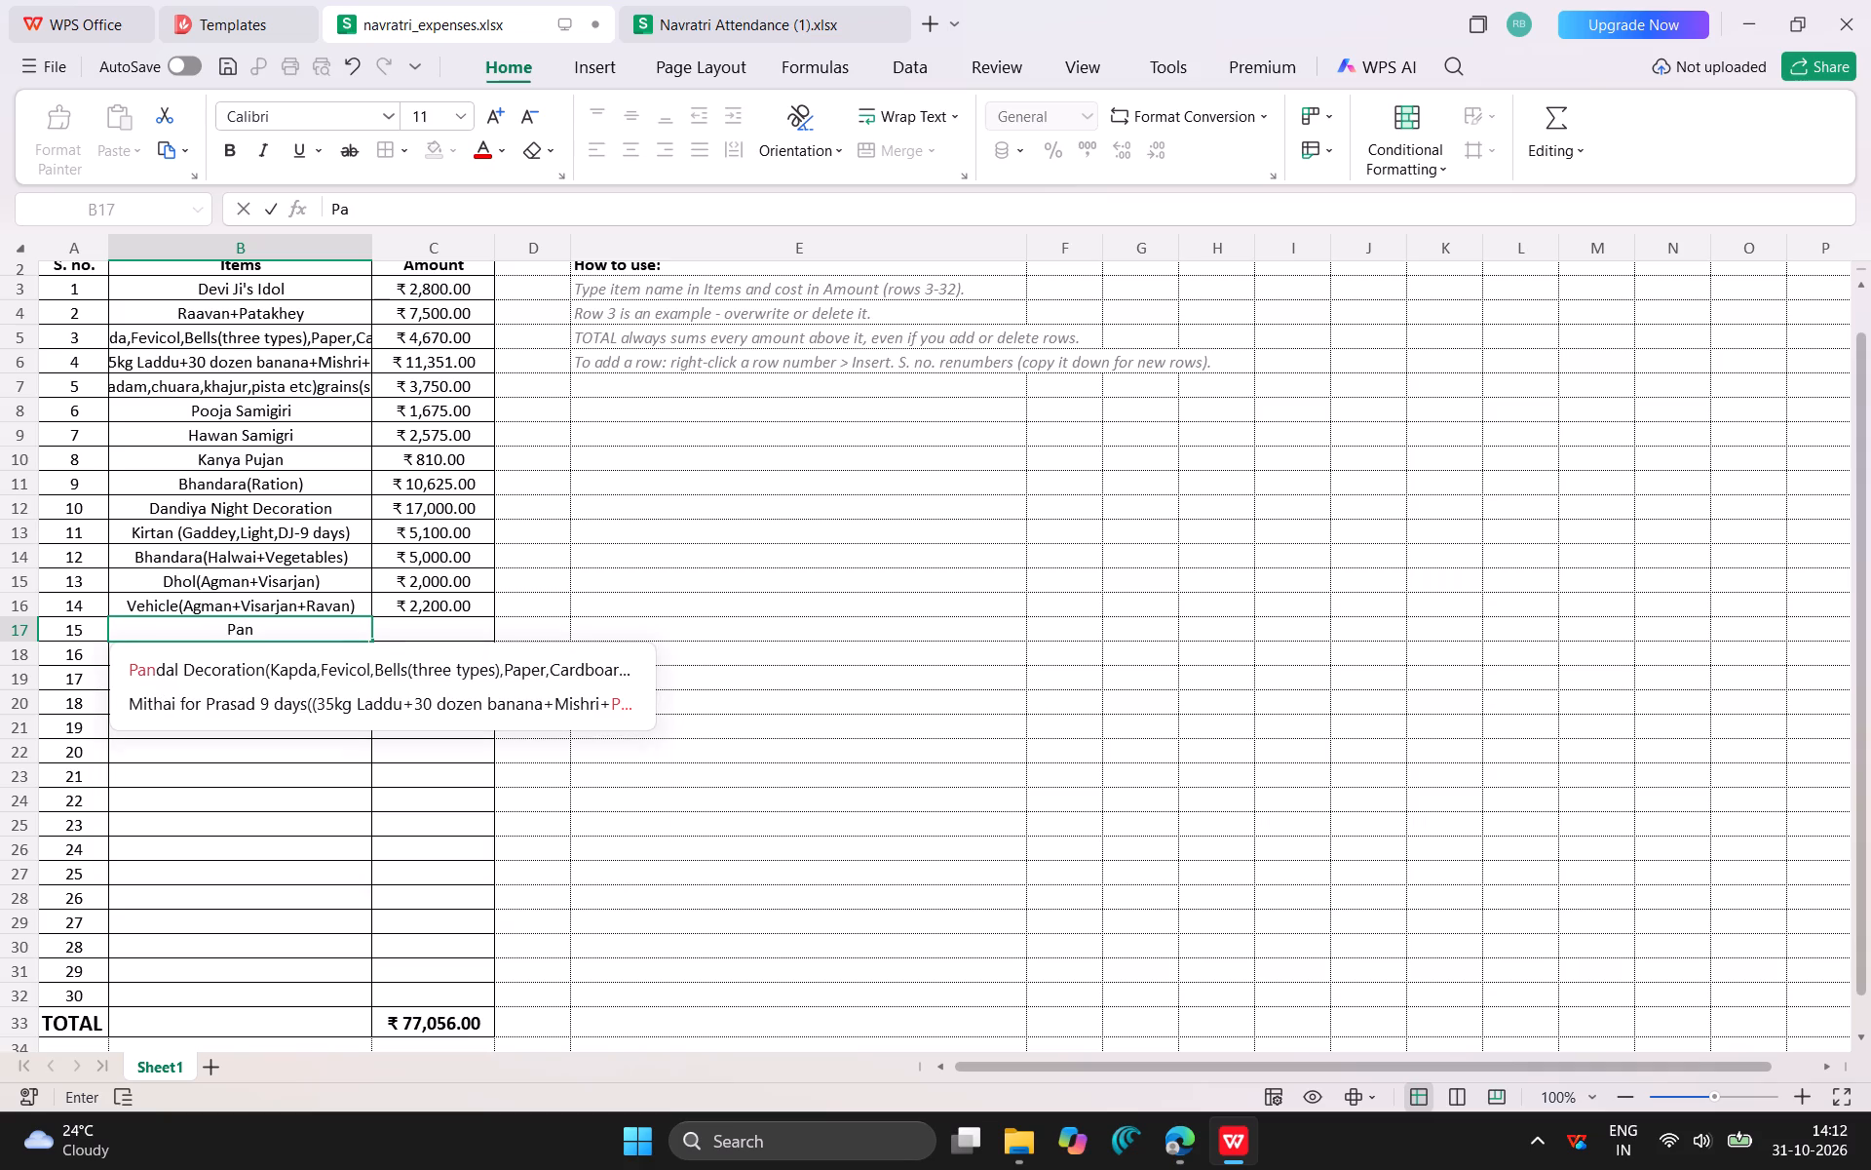
key(d)
key(i)
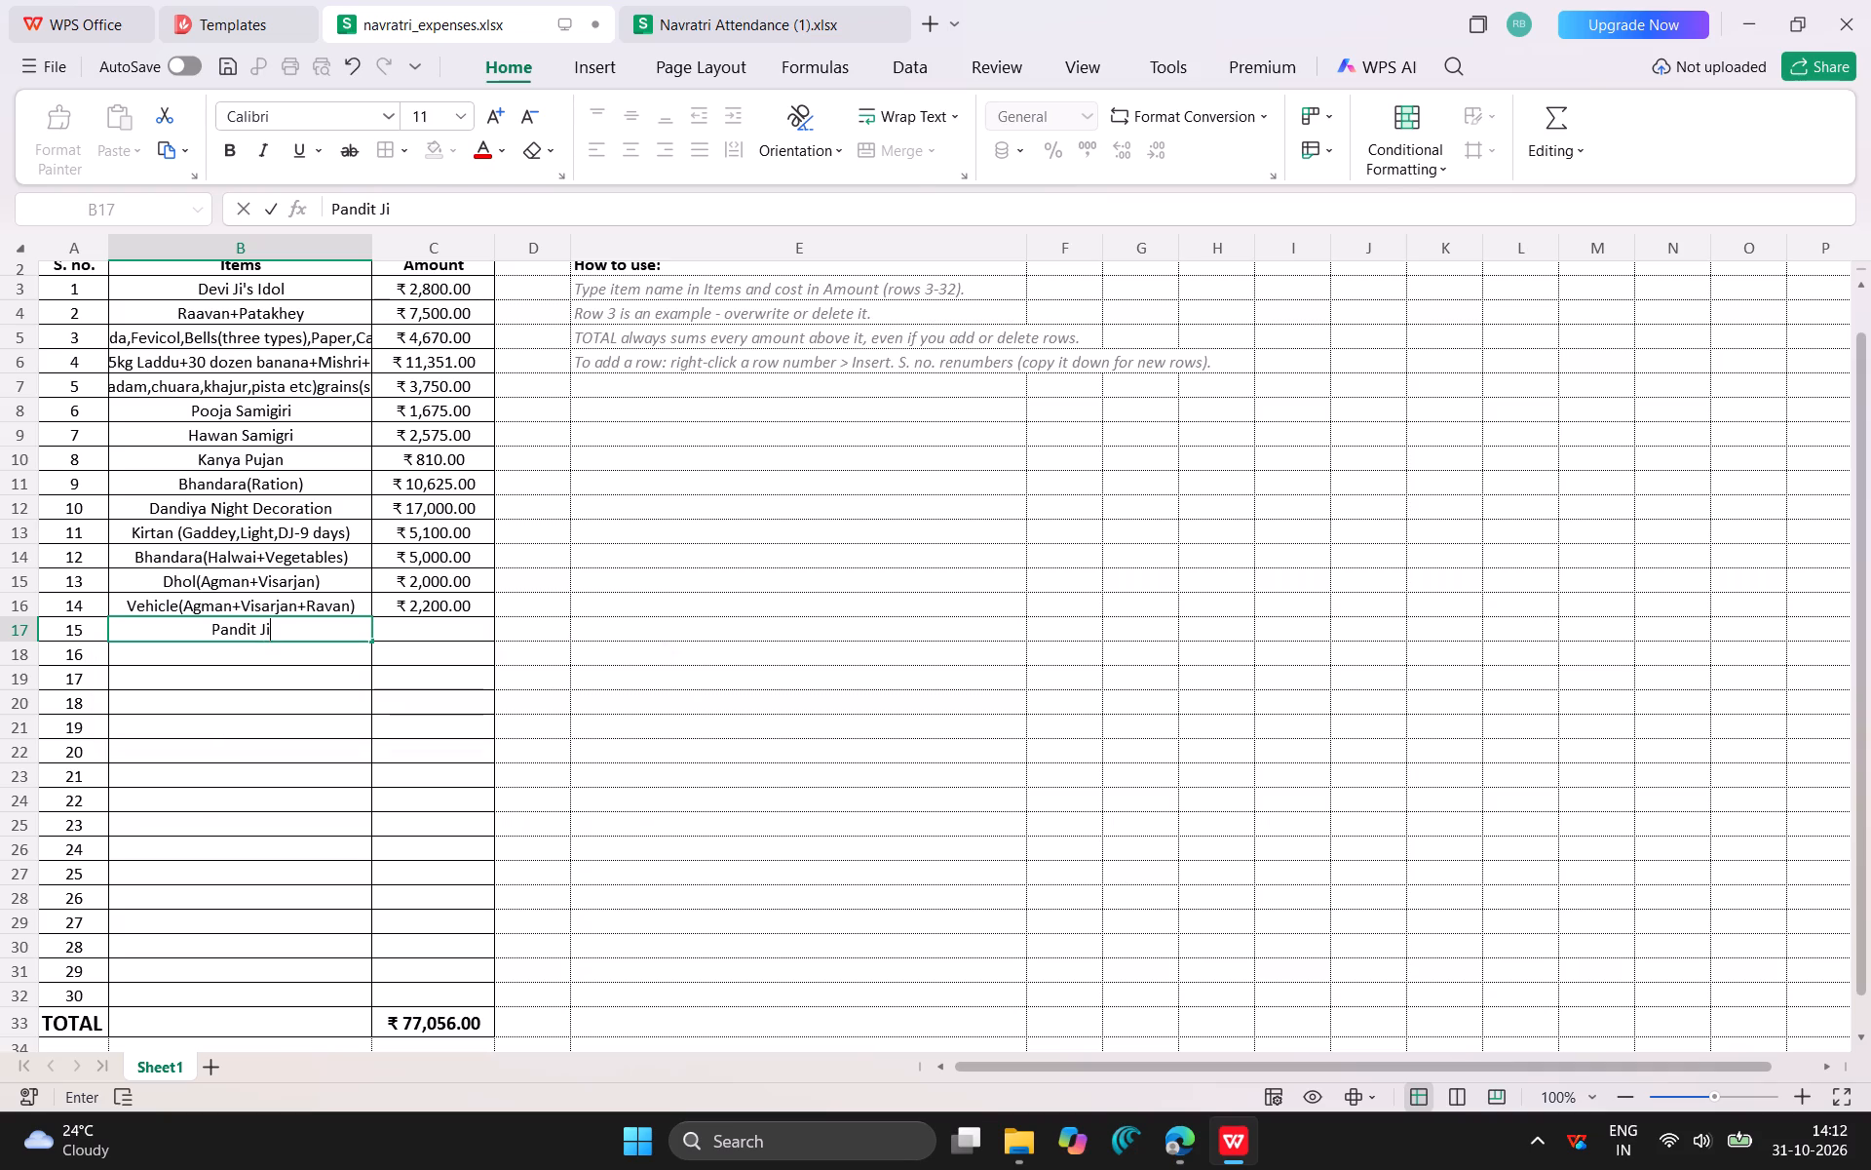
Record 1500 as the amount for expense number 15, Pandit Ji.
click(428, 625)
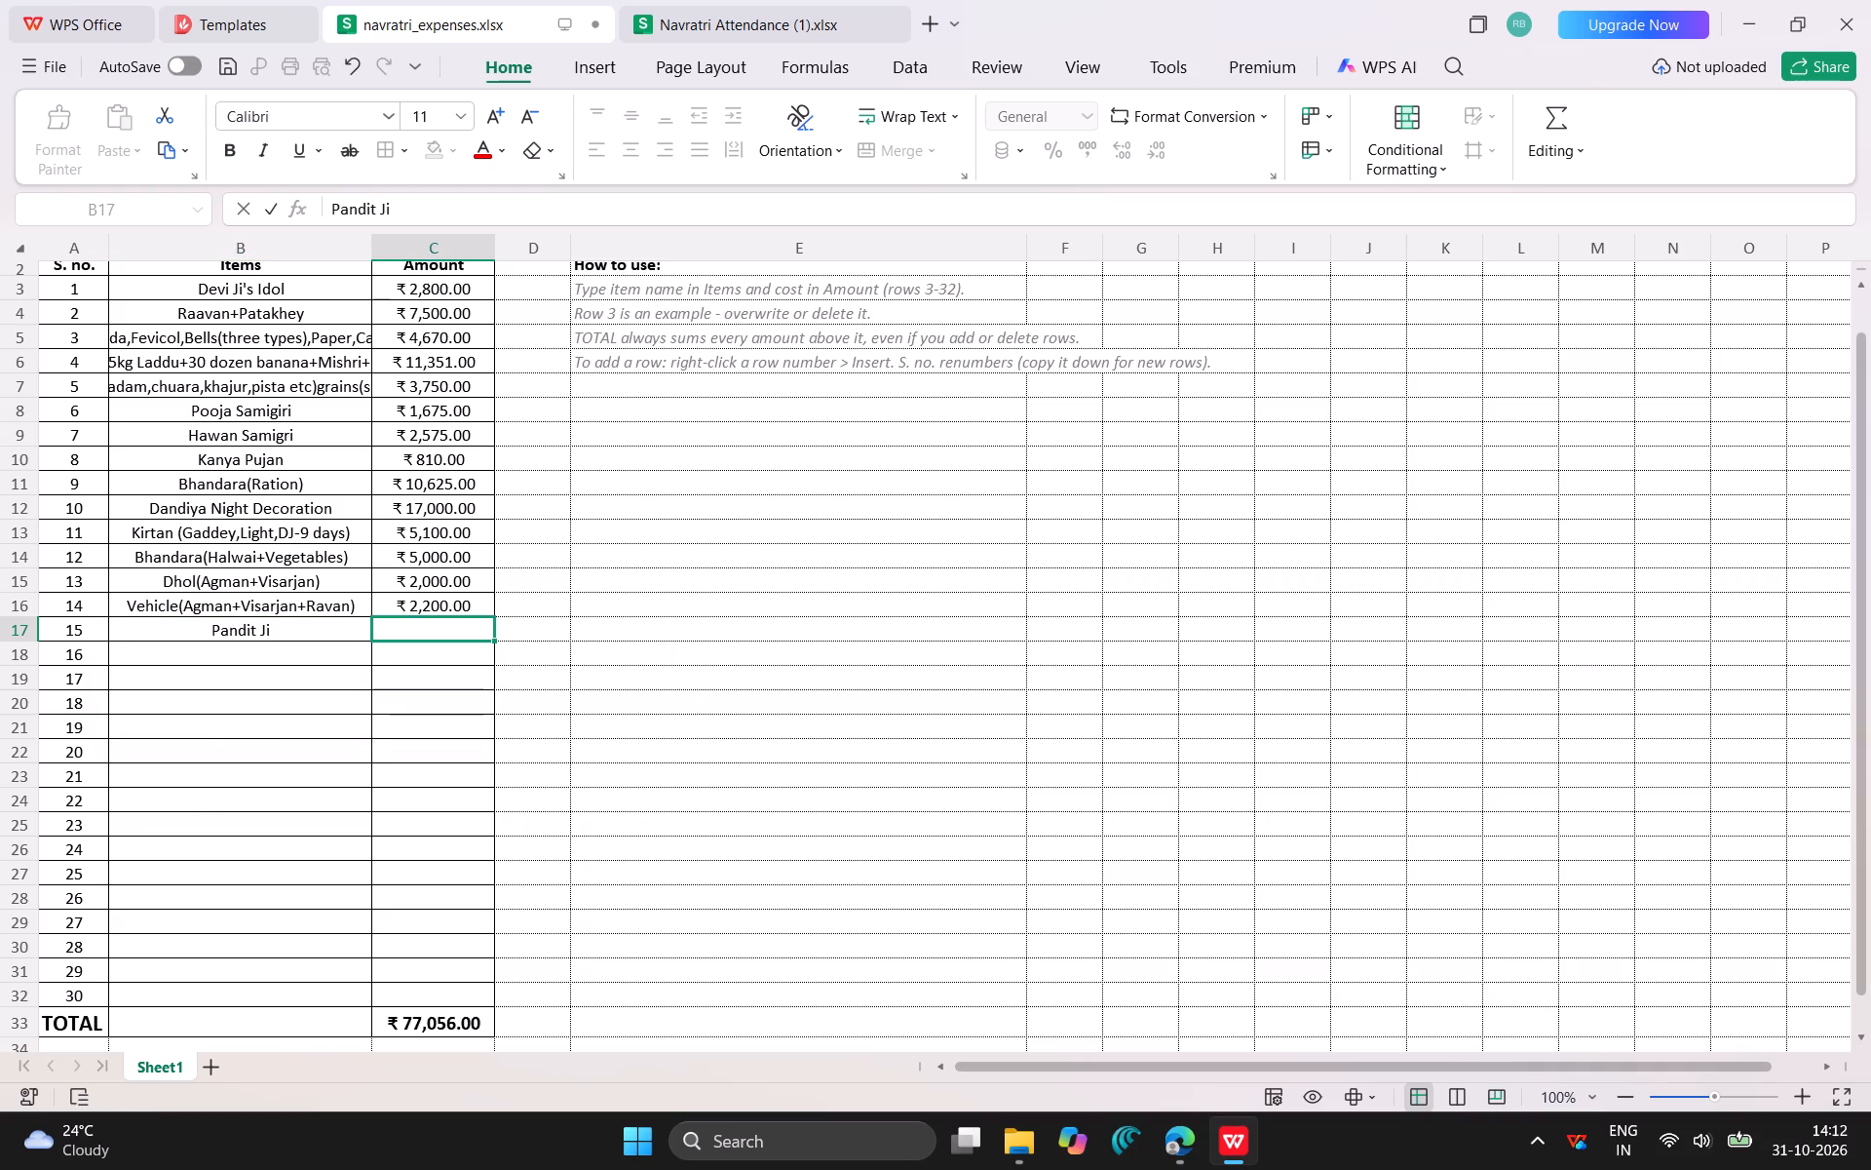
click(384, 213)
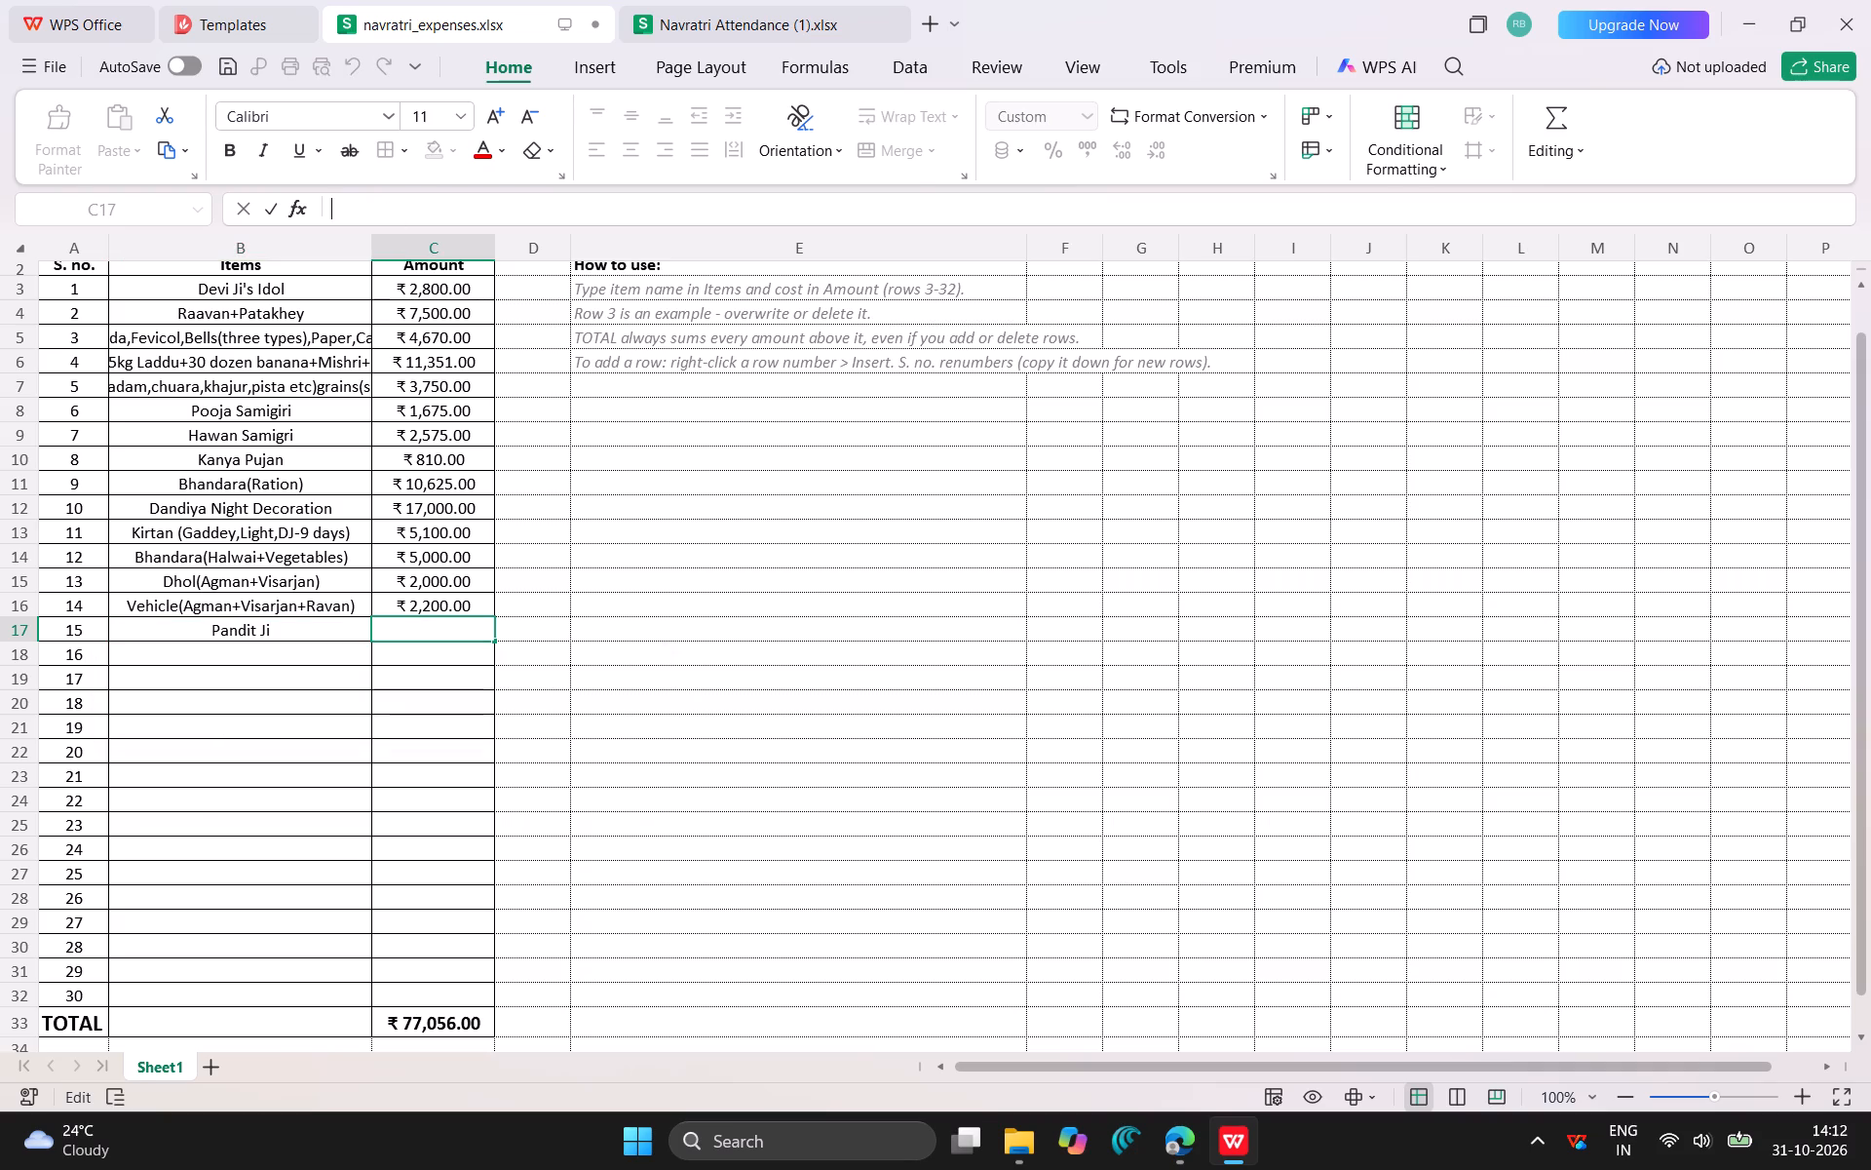
text(2000)
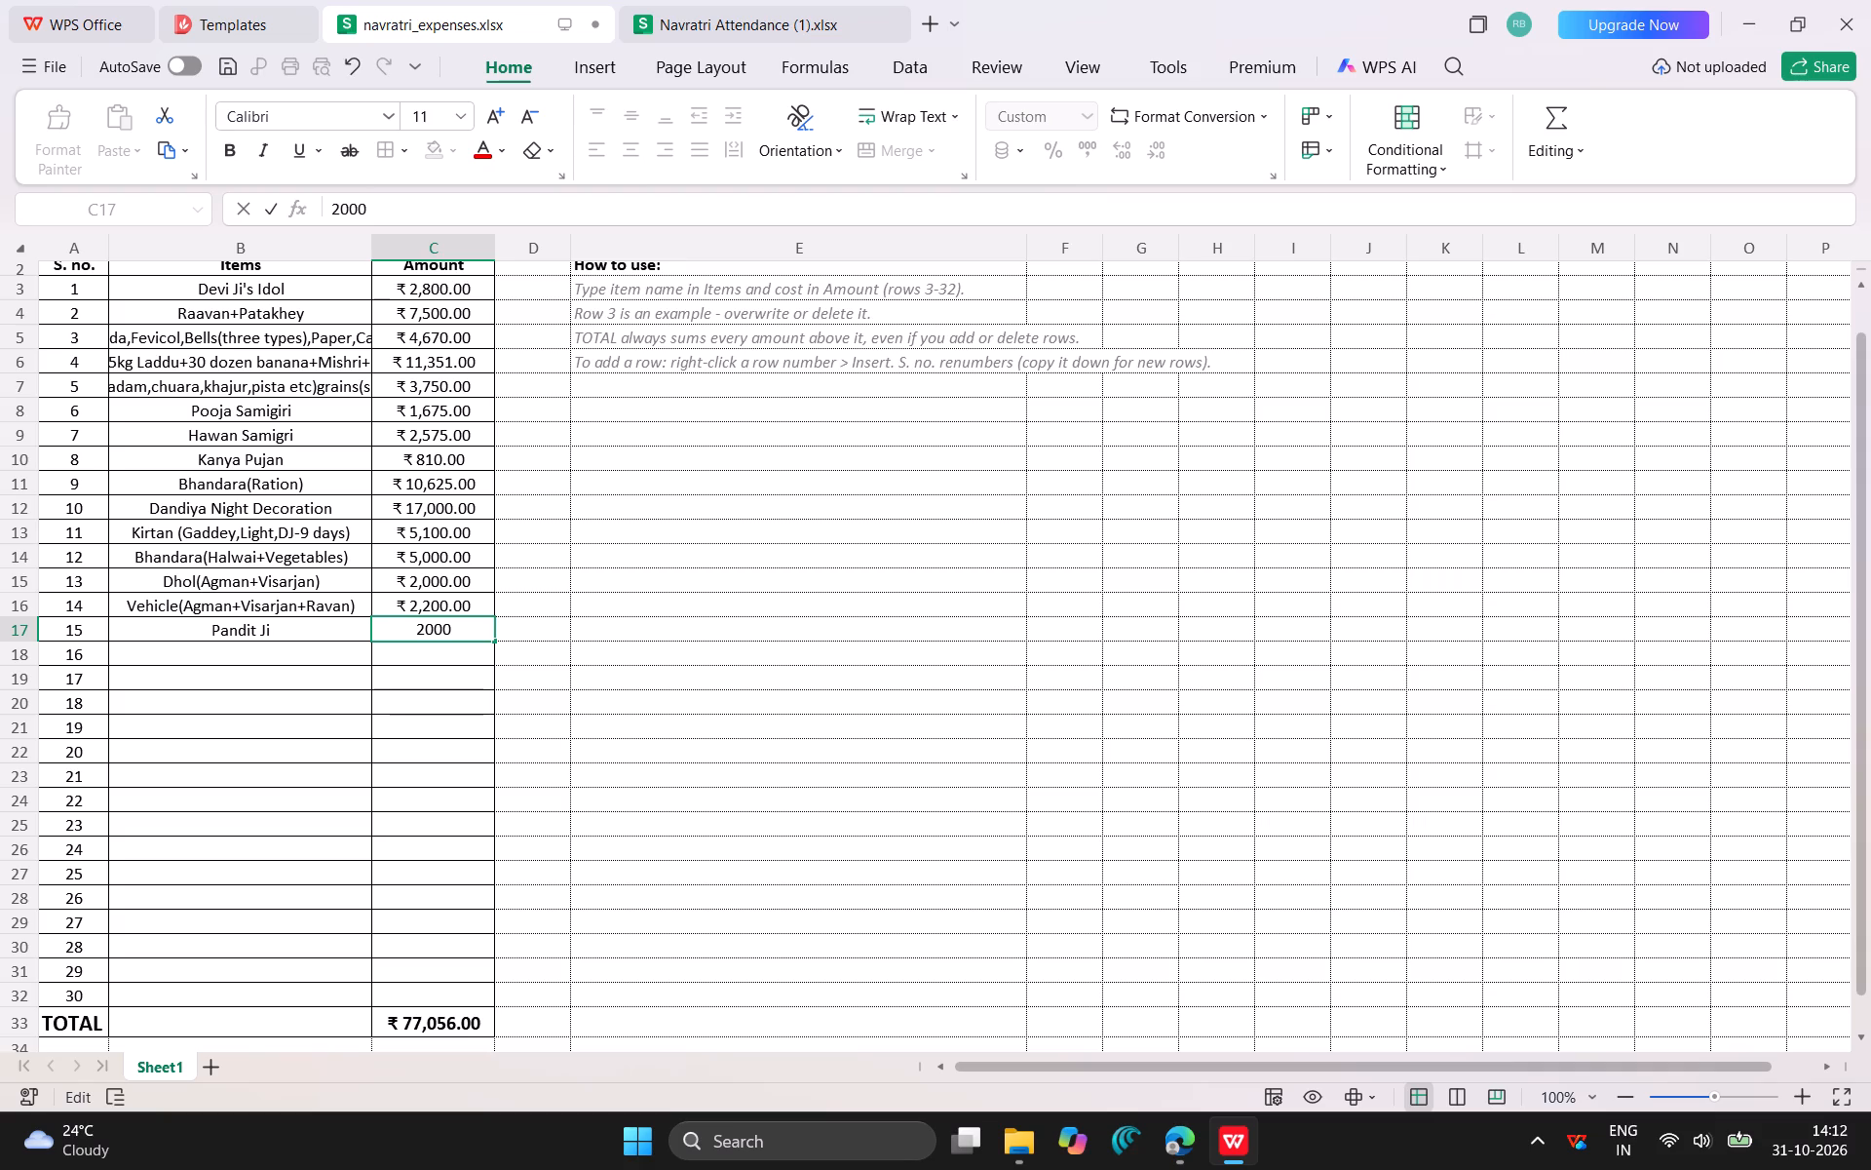
key(BackSpace)
key(BackSpace)
key(BackSpace)
key(BackSpace)
text(1500)
key(Return)
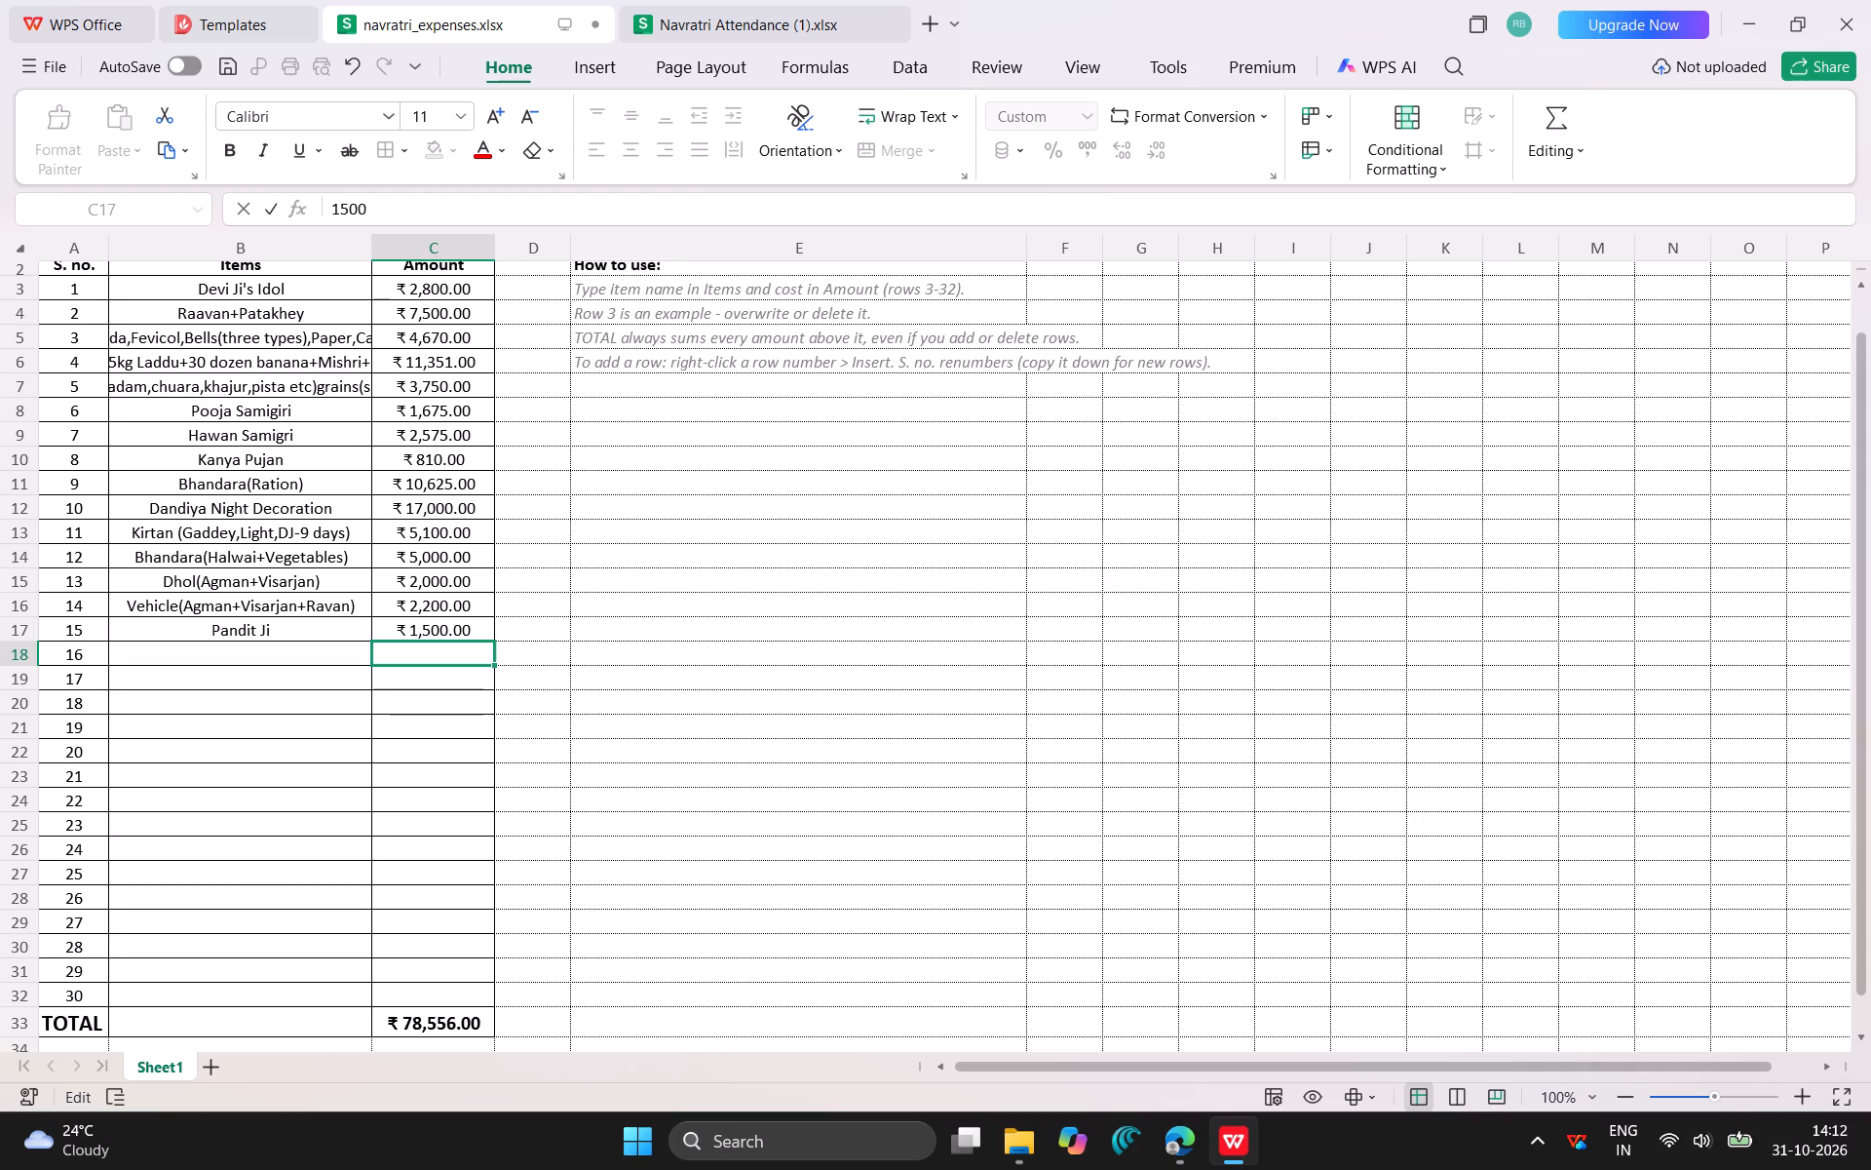
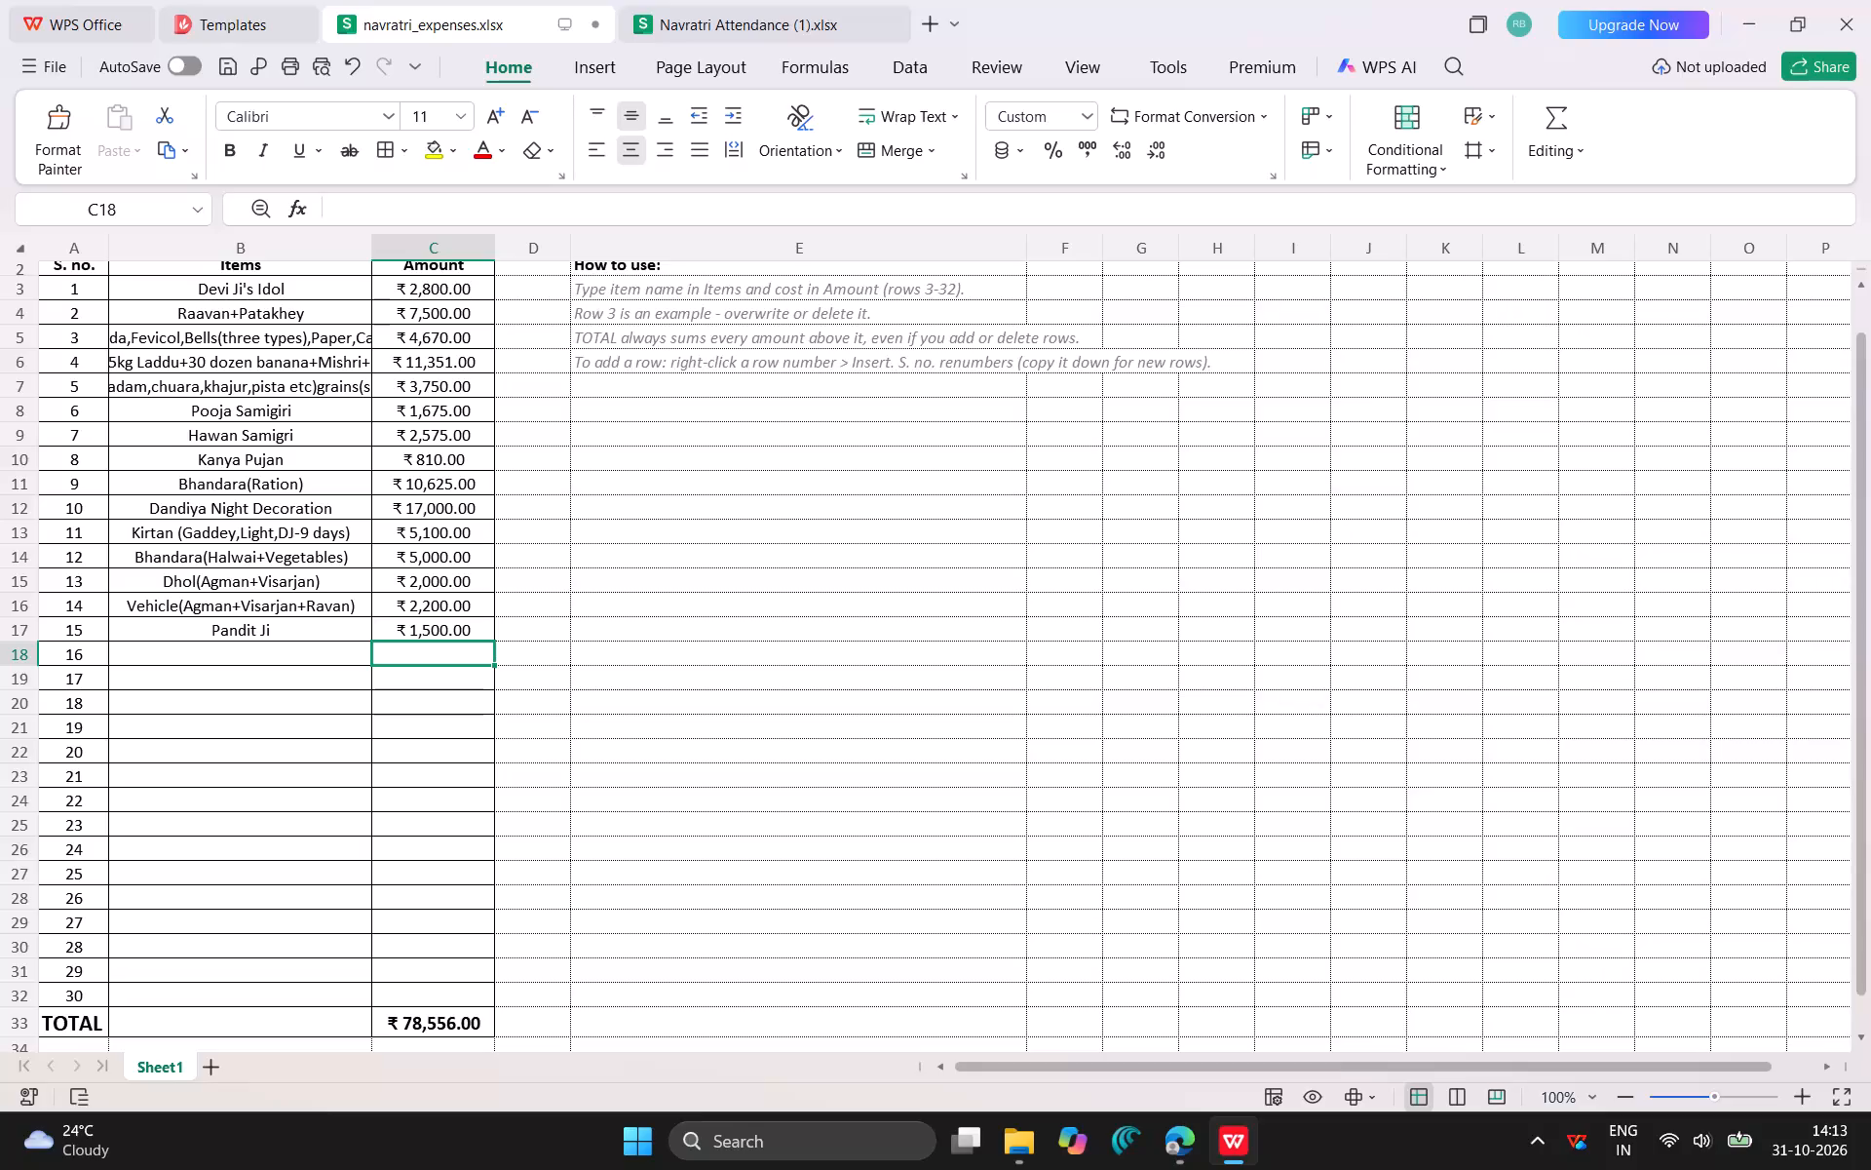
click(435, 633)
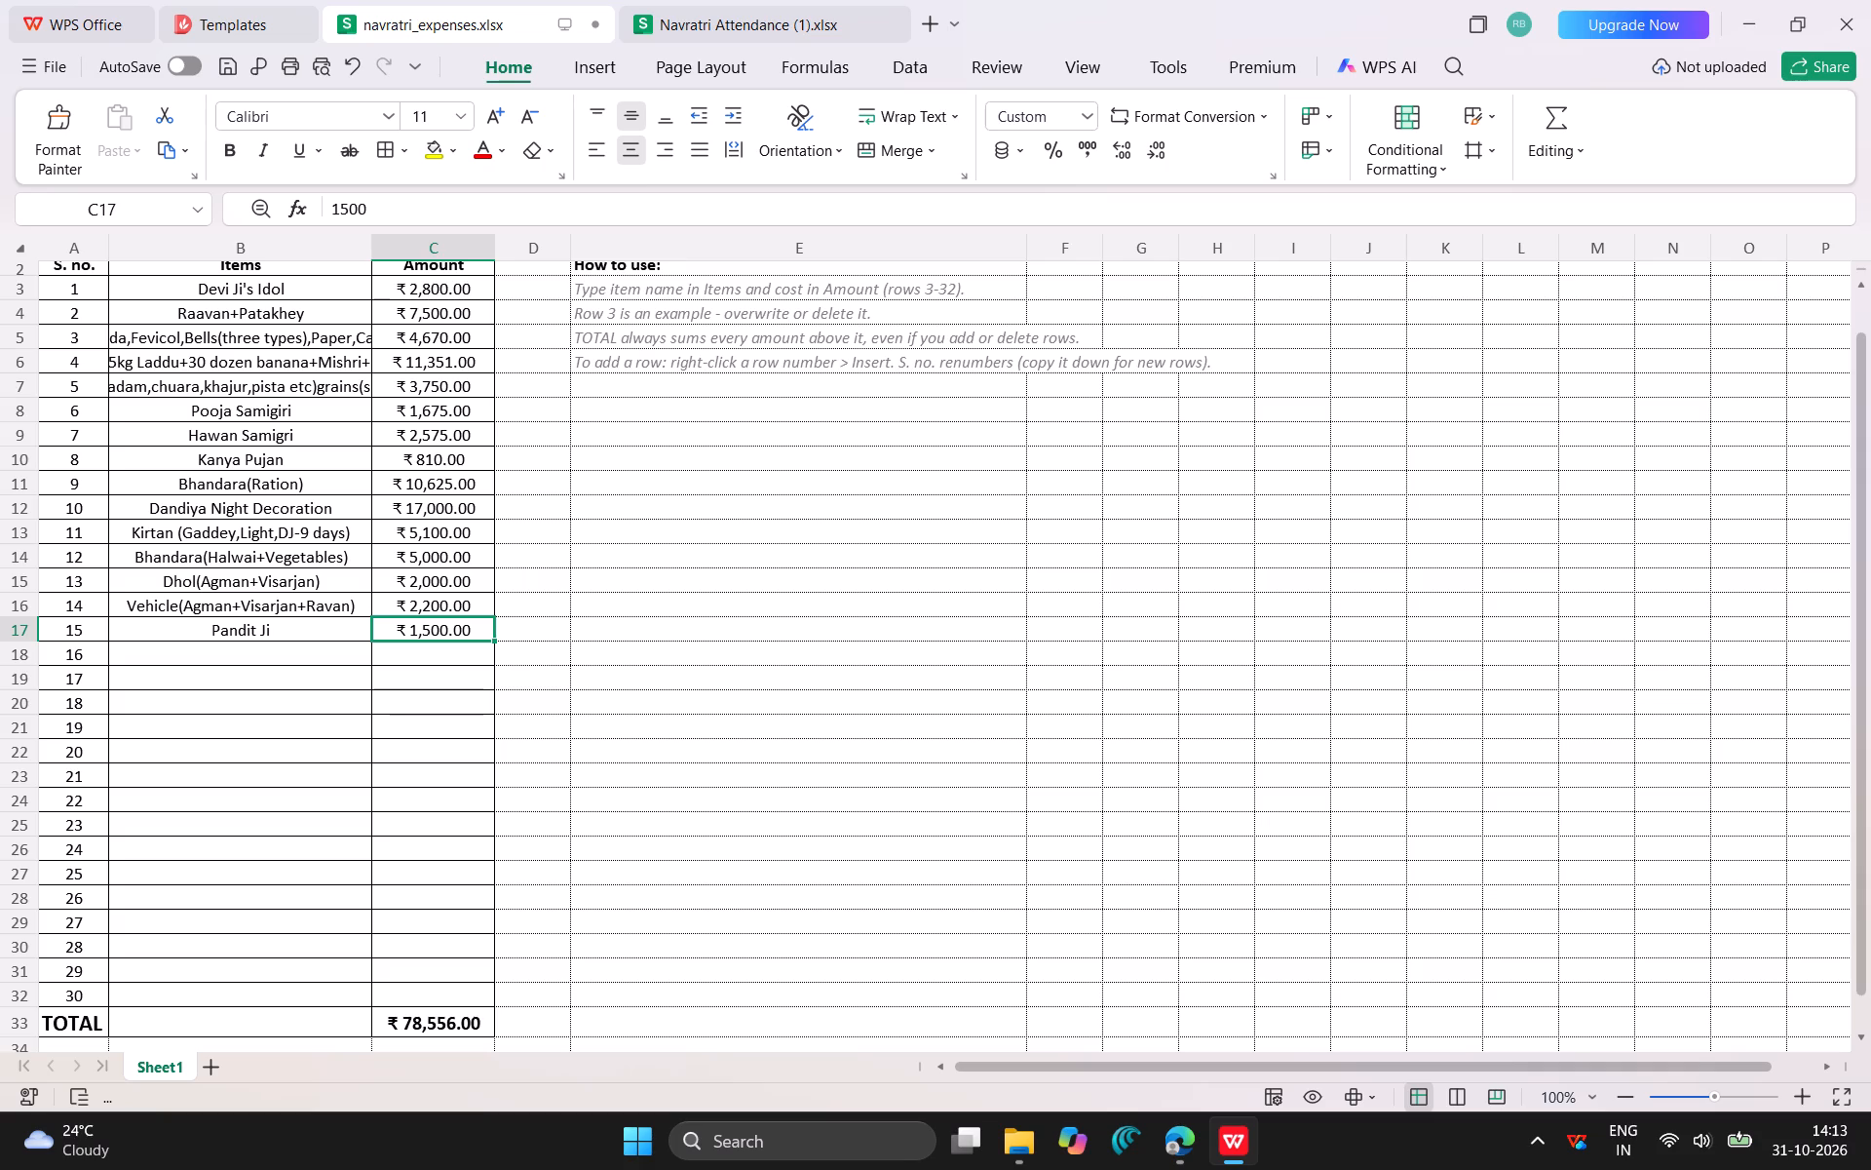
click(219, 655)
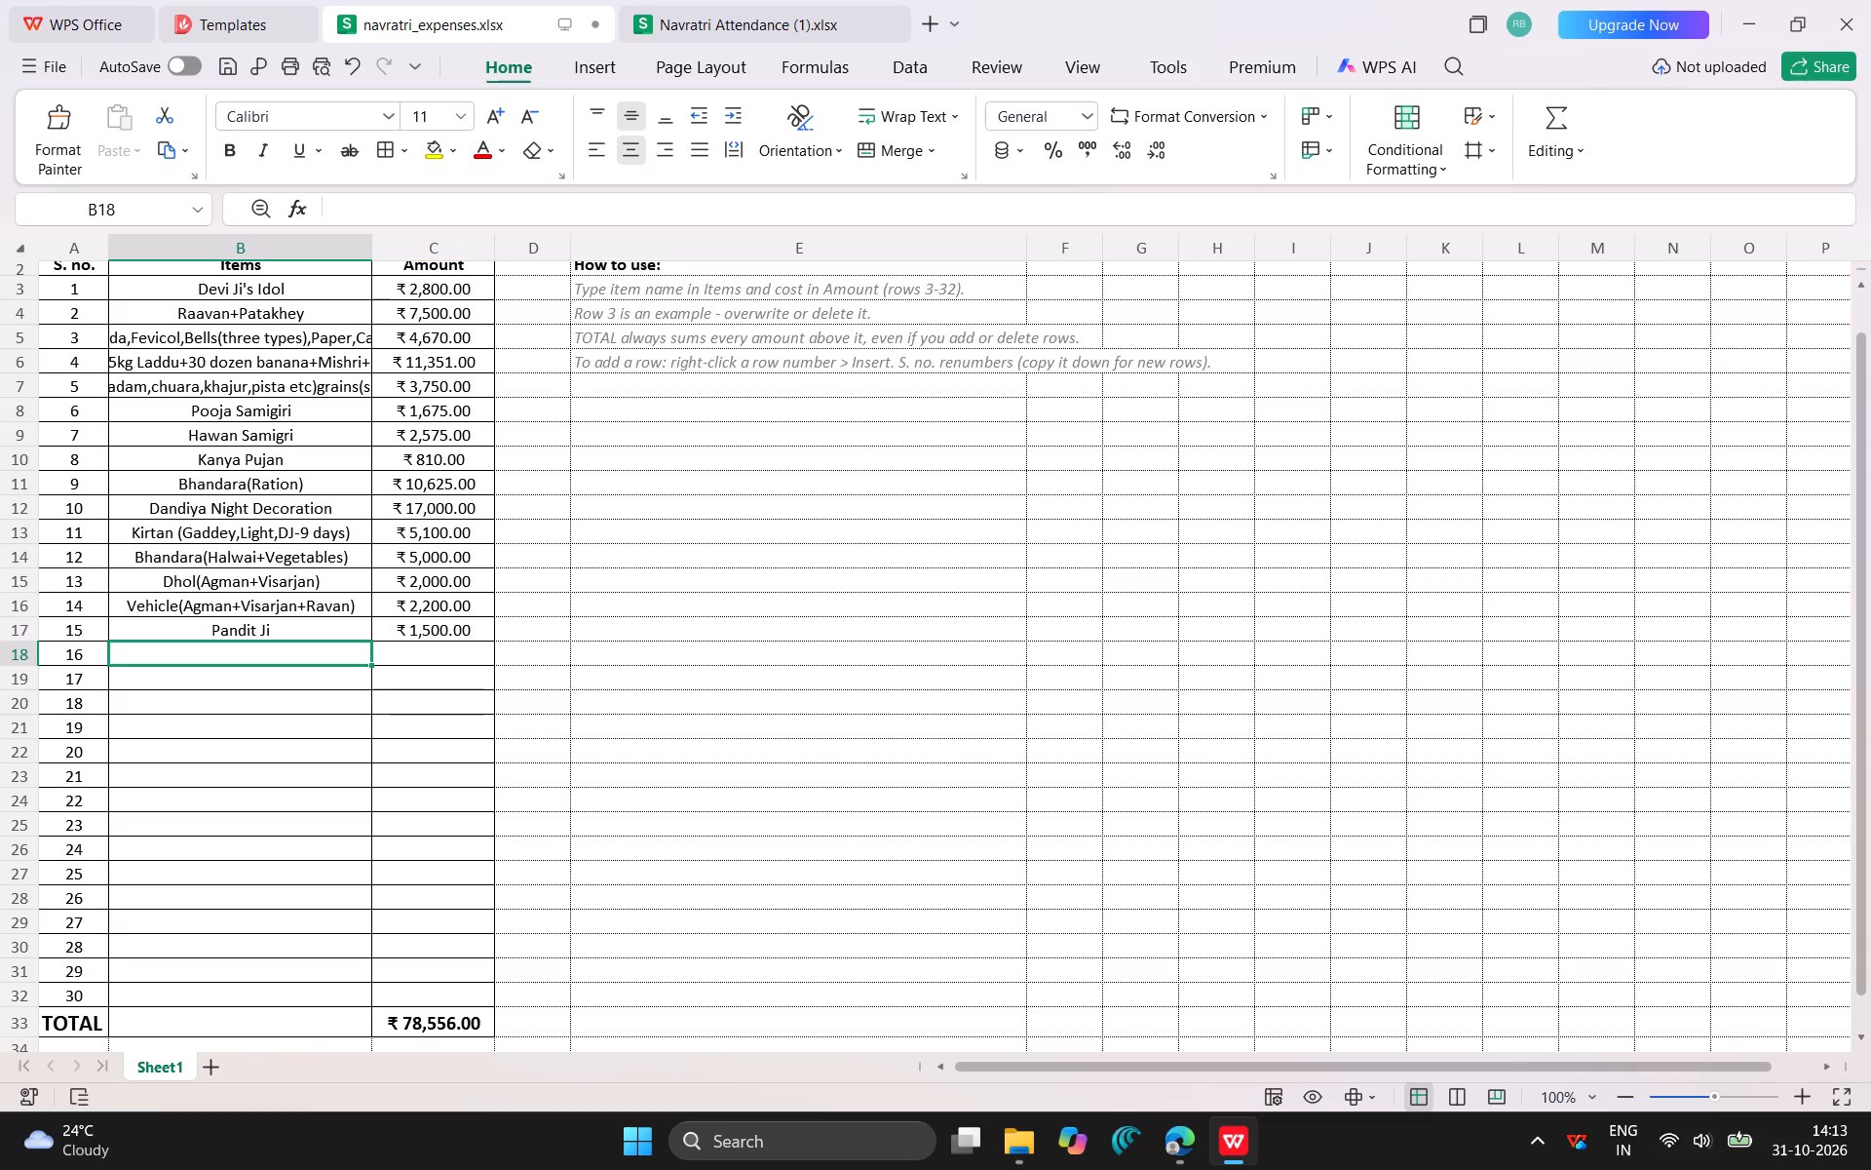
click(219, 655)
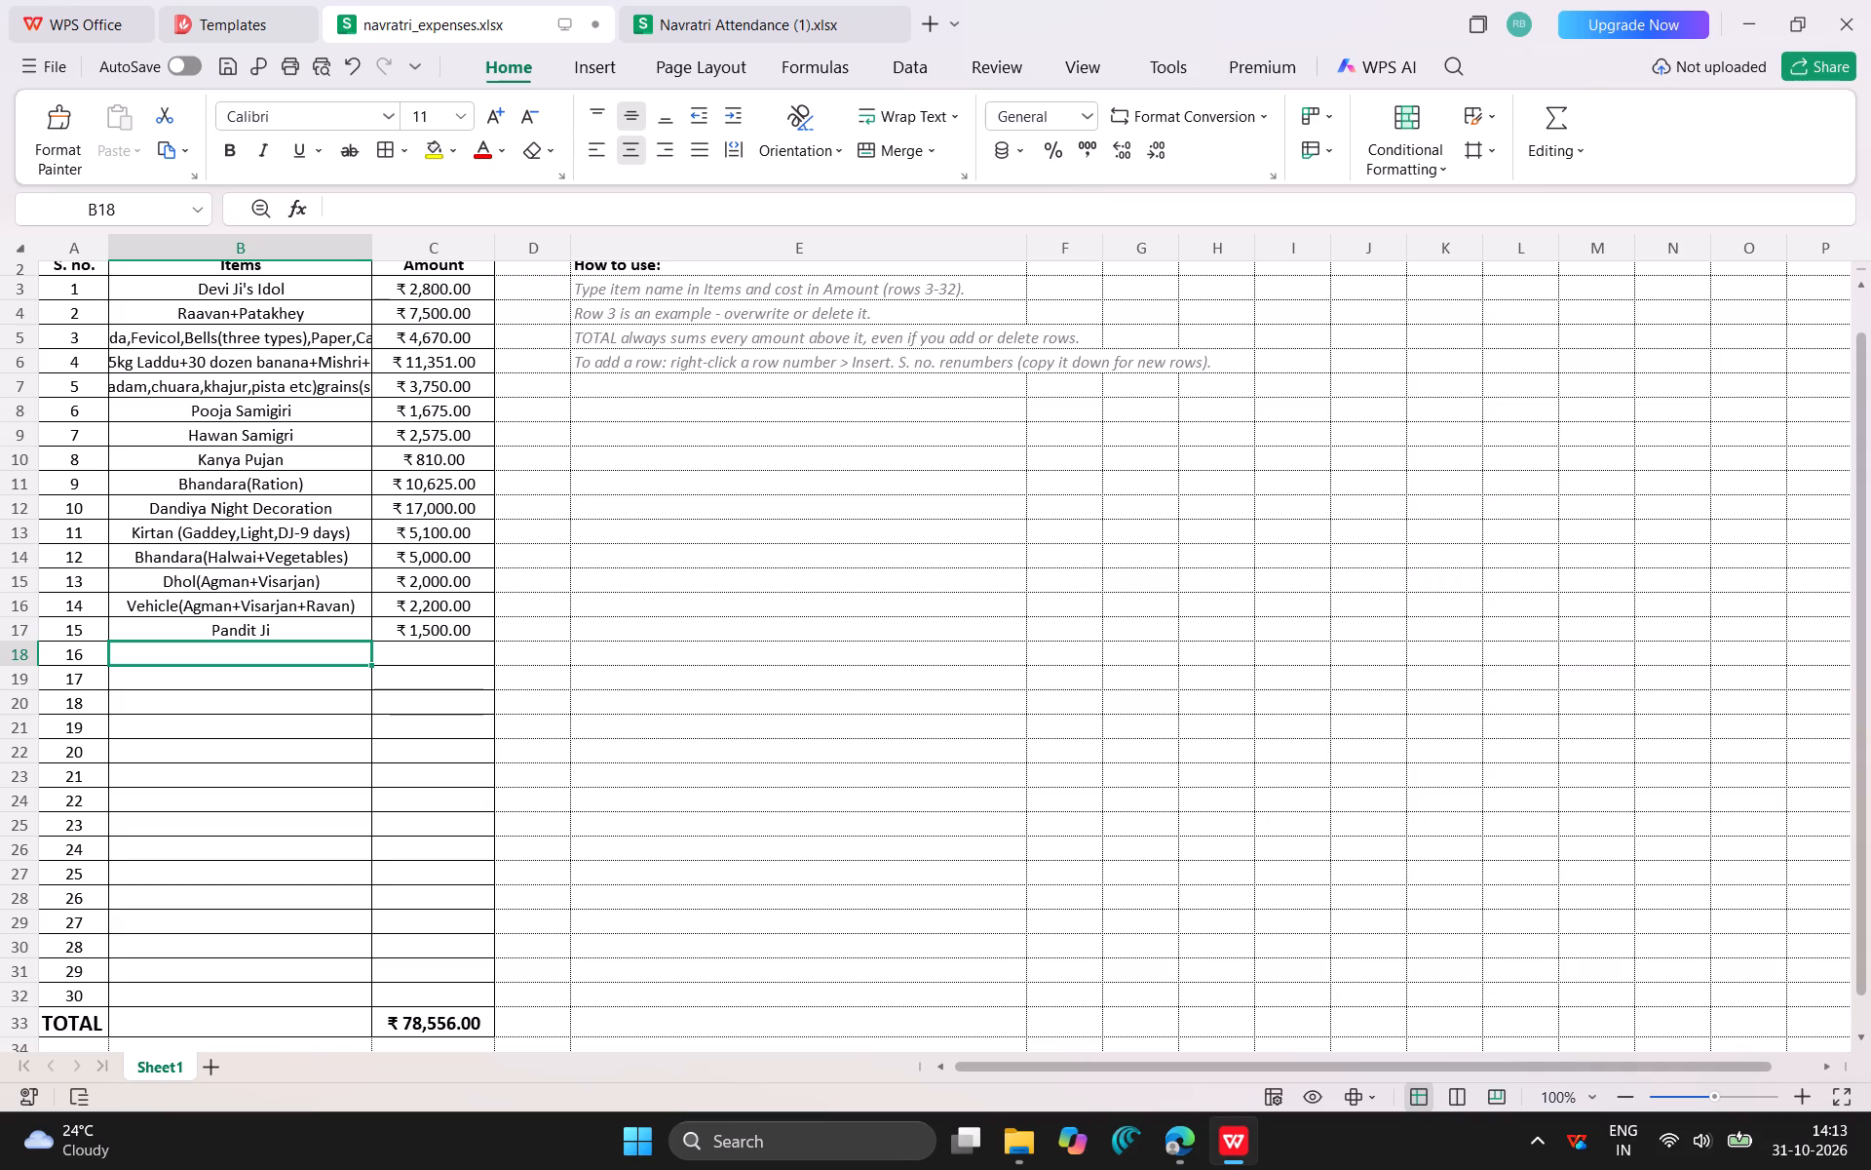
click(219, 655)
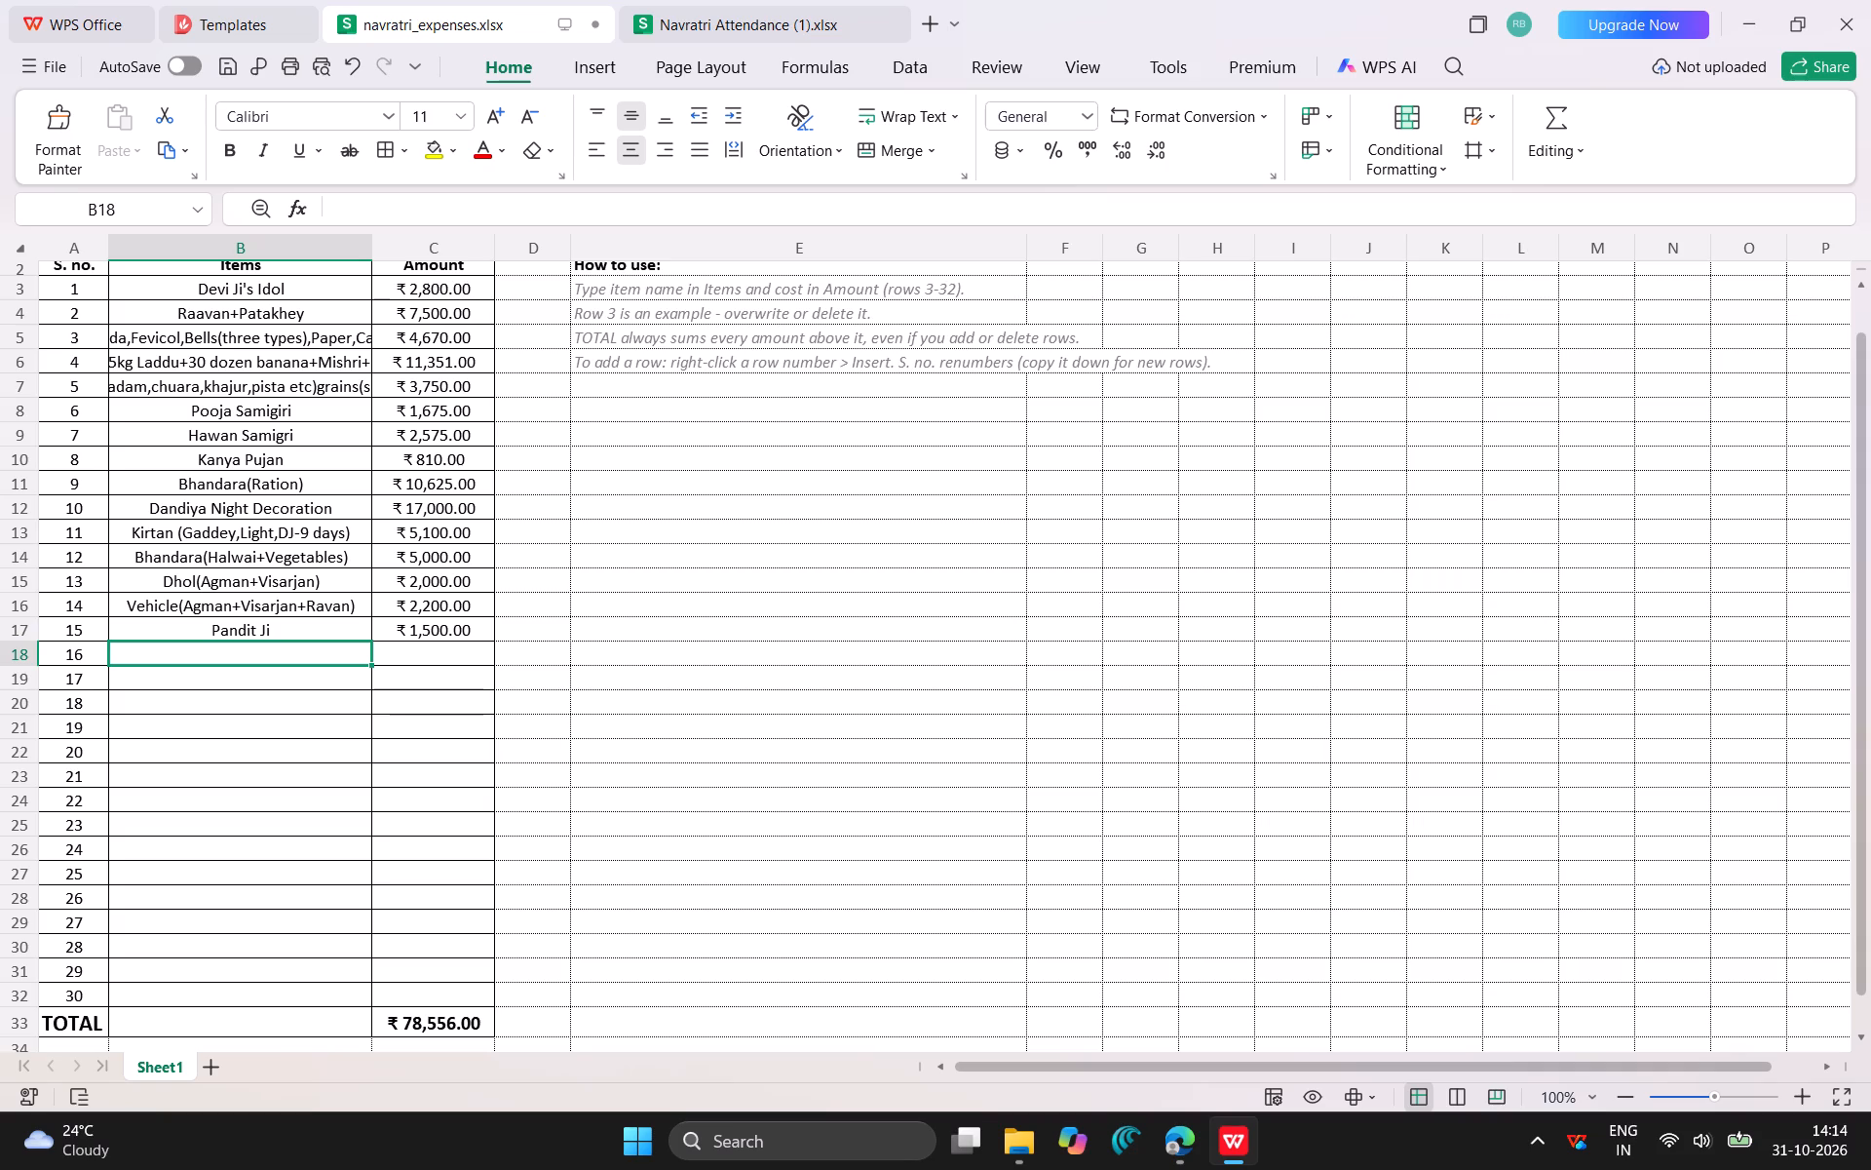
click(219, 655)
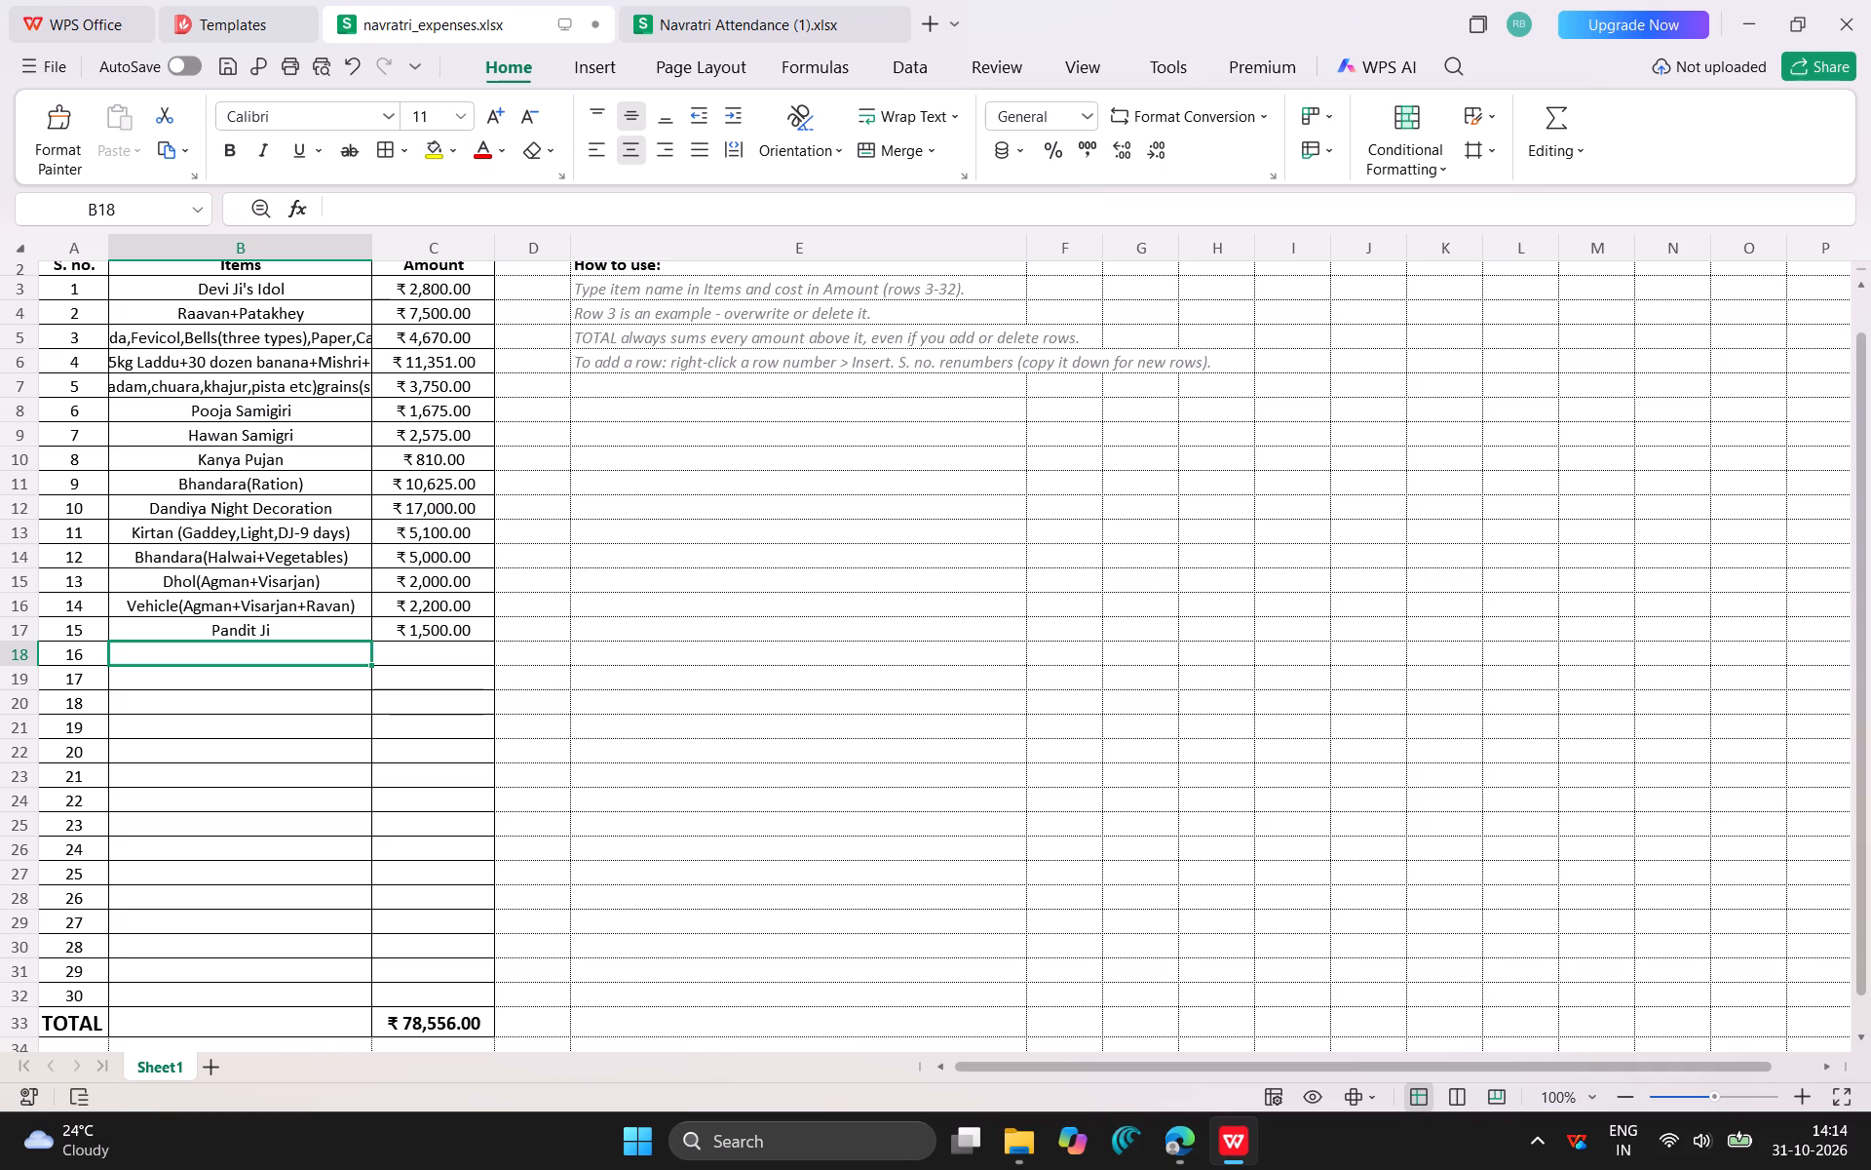
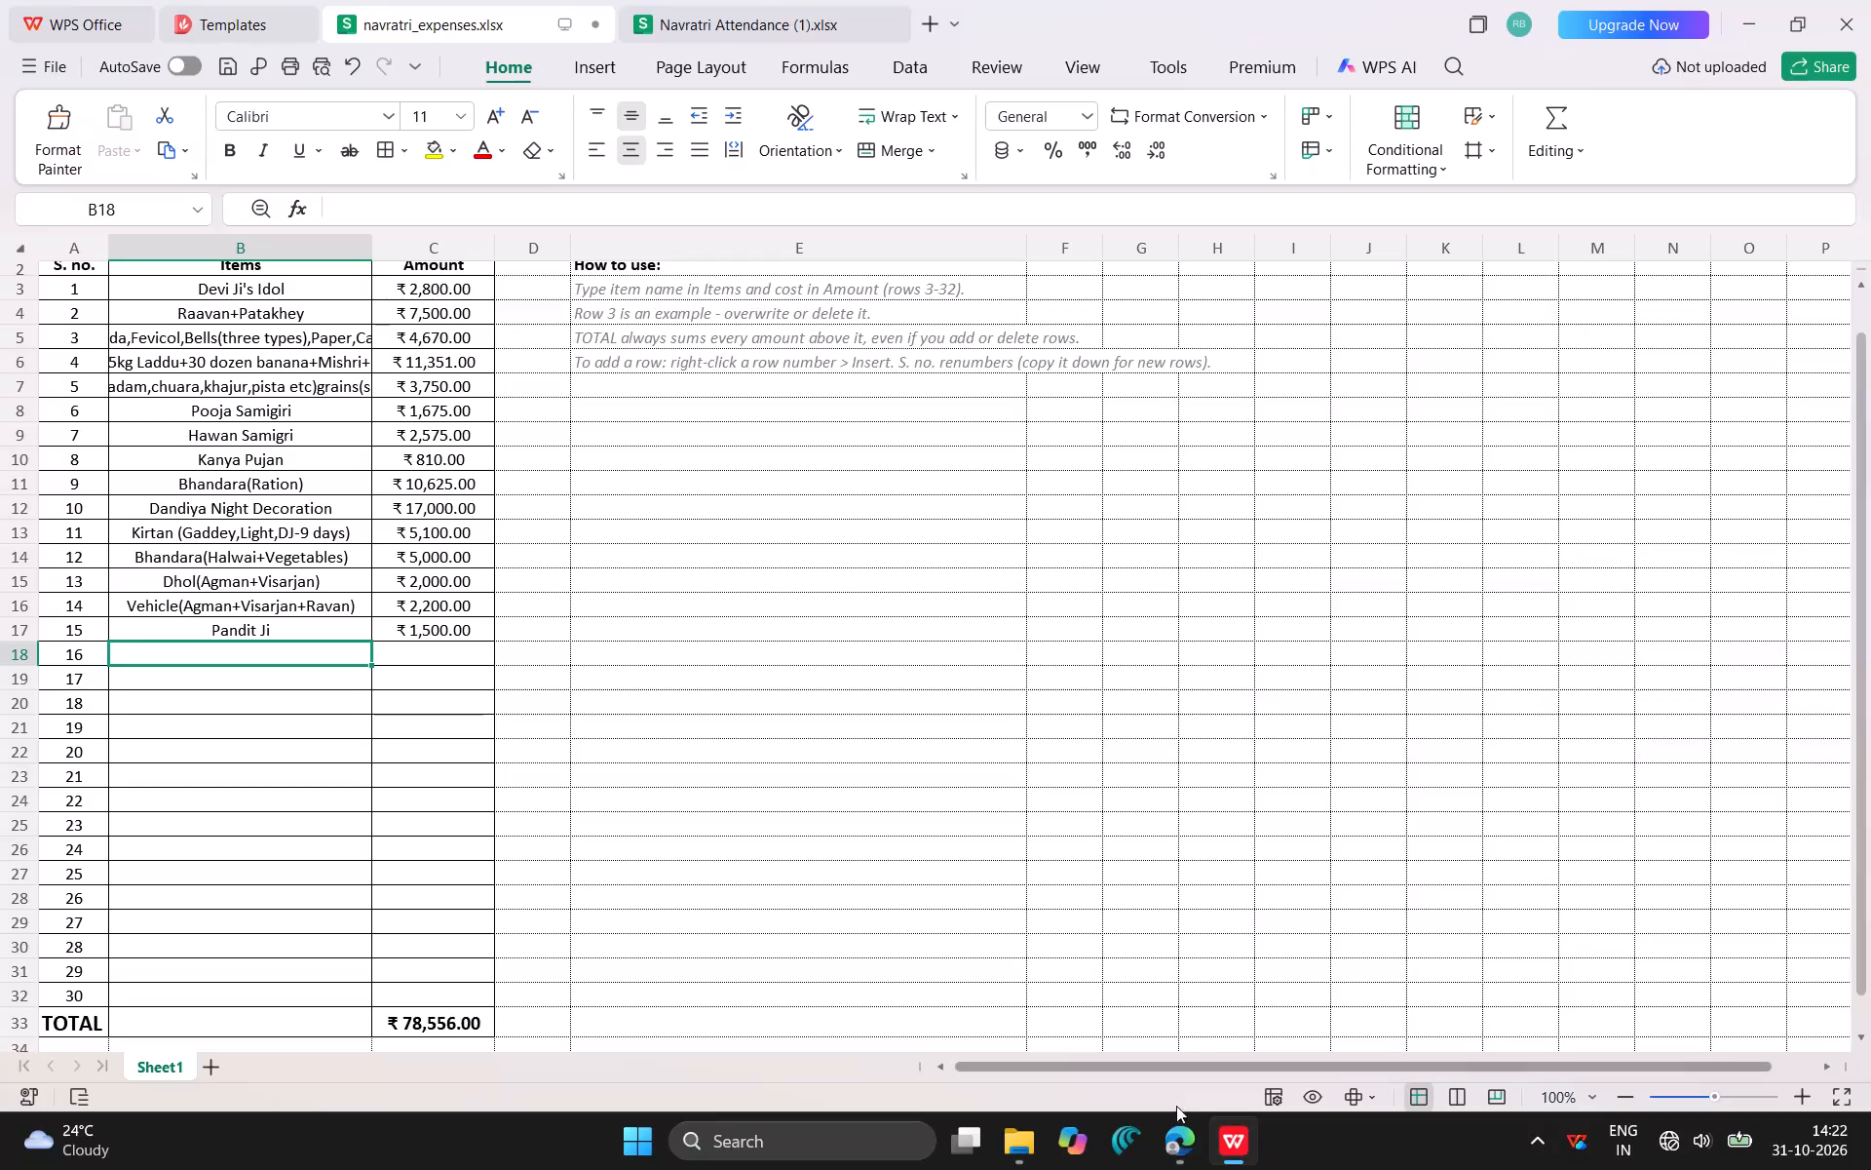
Switch to Microsoft Edge and bring up the emailed "buget excel fil.xlsx" preview with the Janmashtmi expenditure list.
click(1172, 1126)
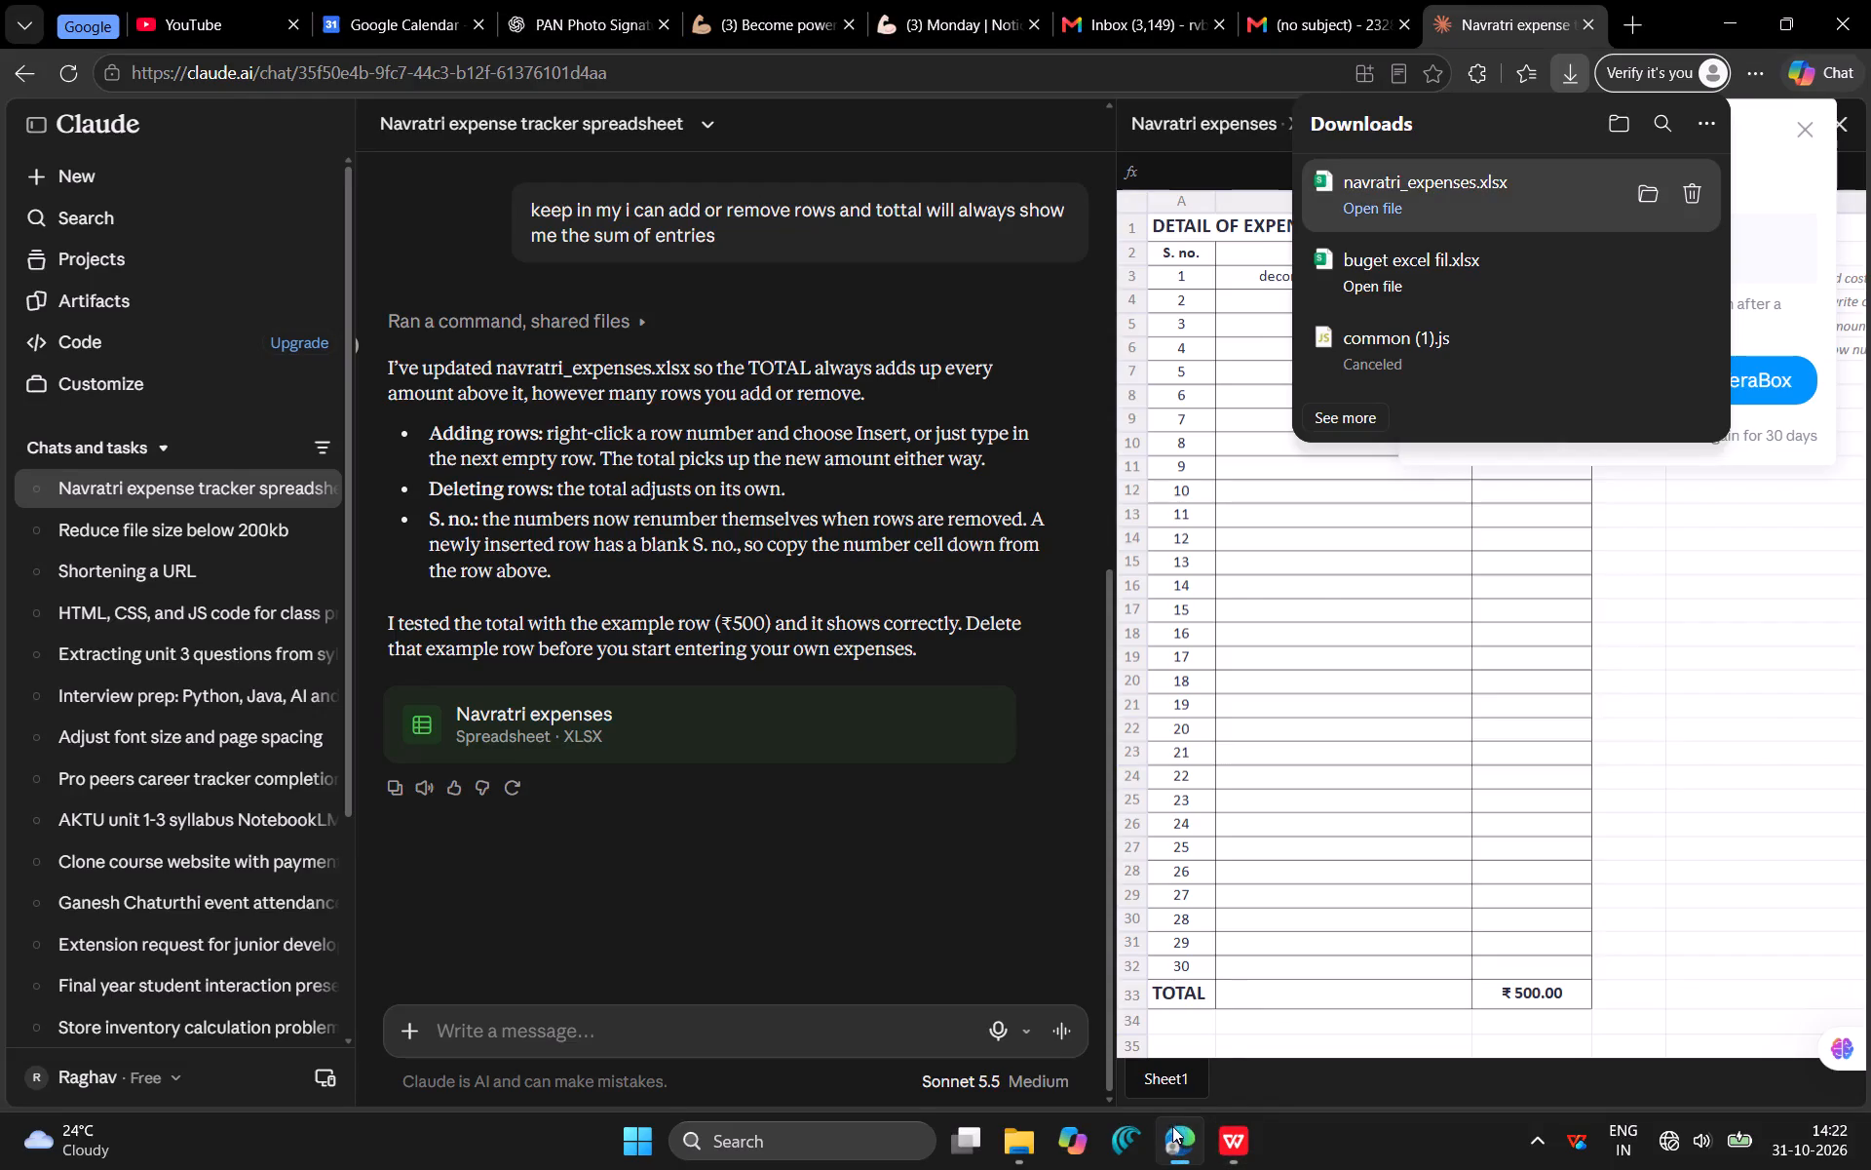
click(1329, 0)
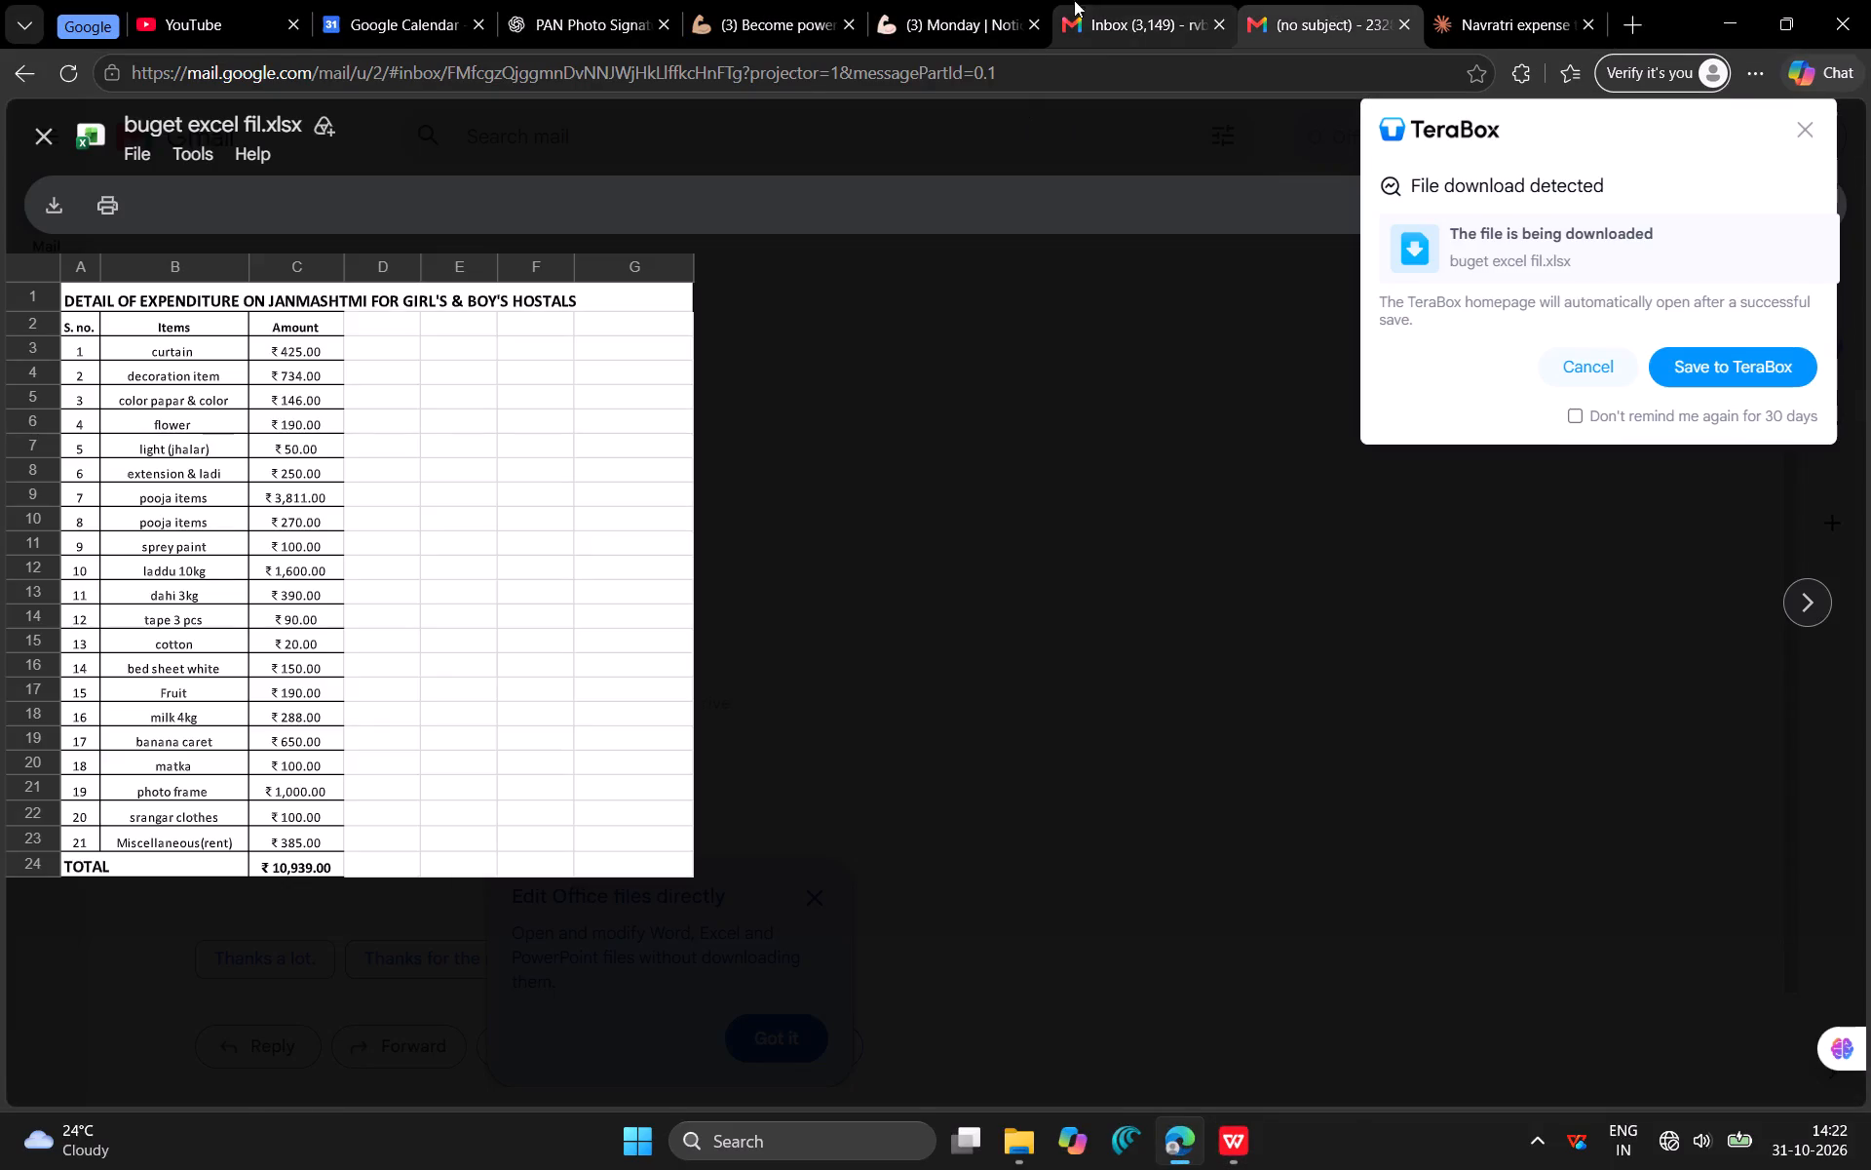
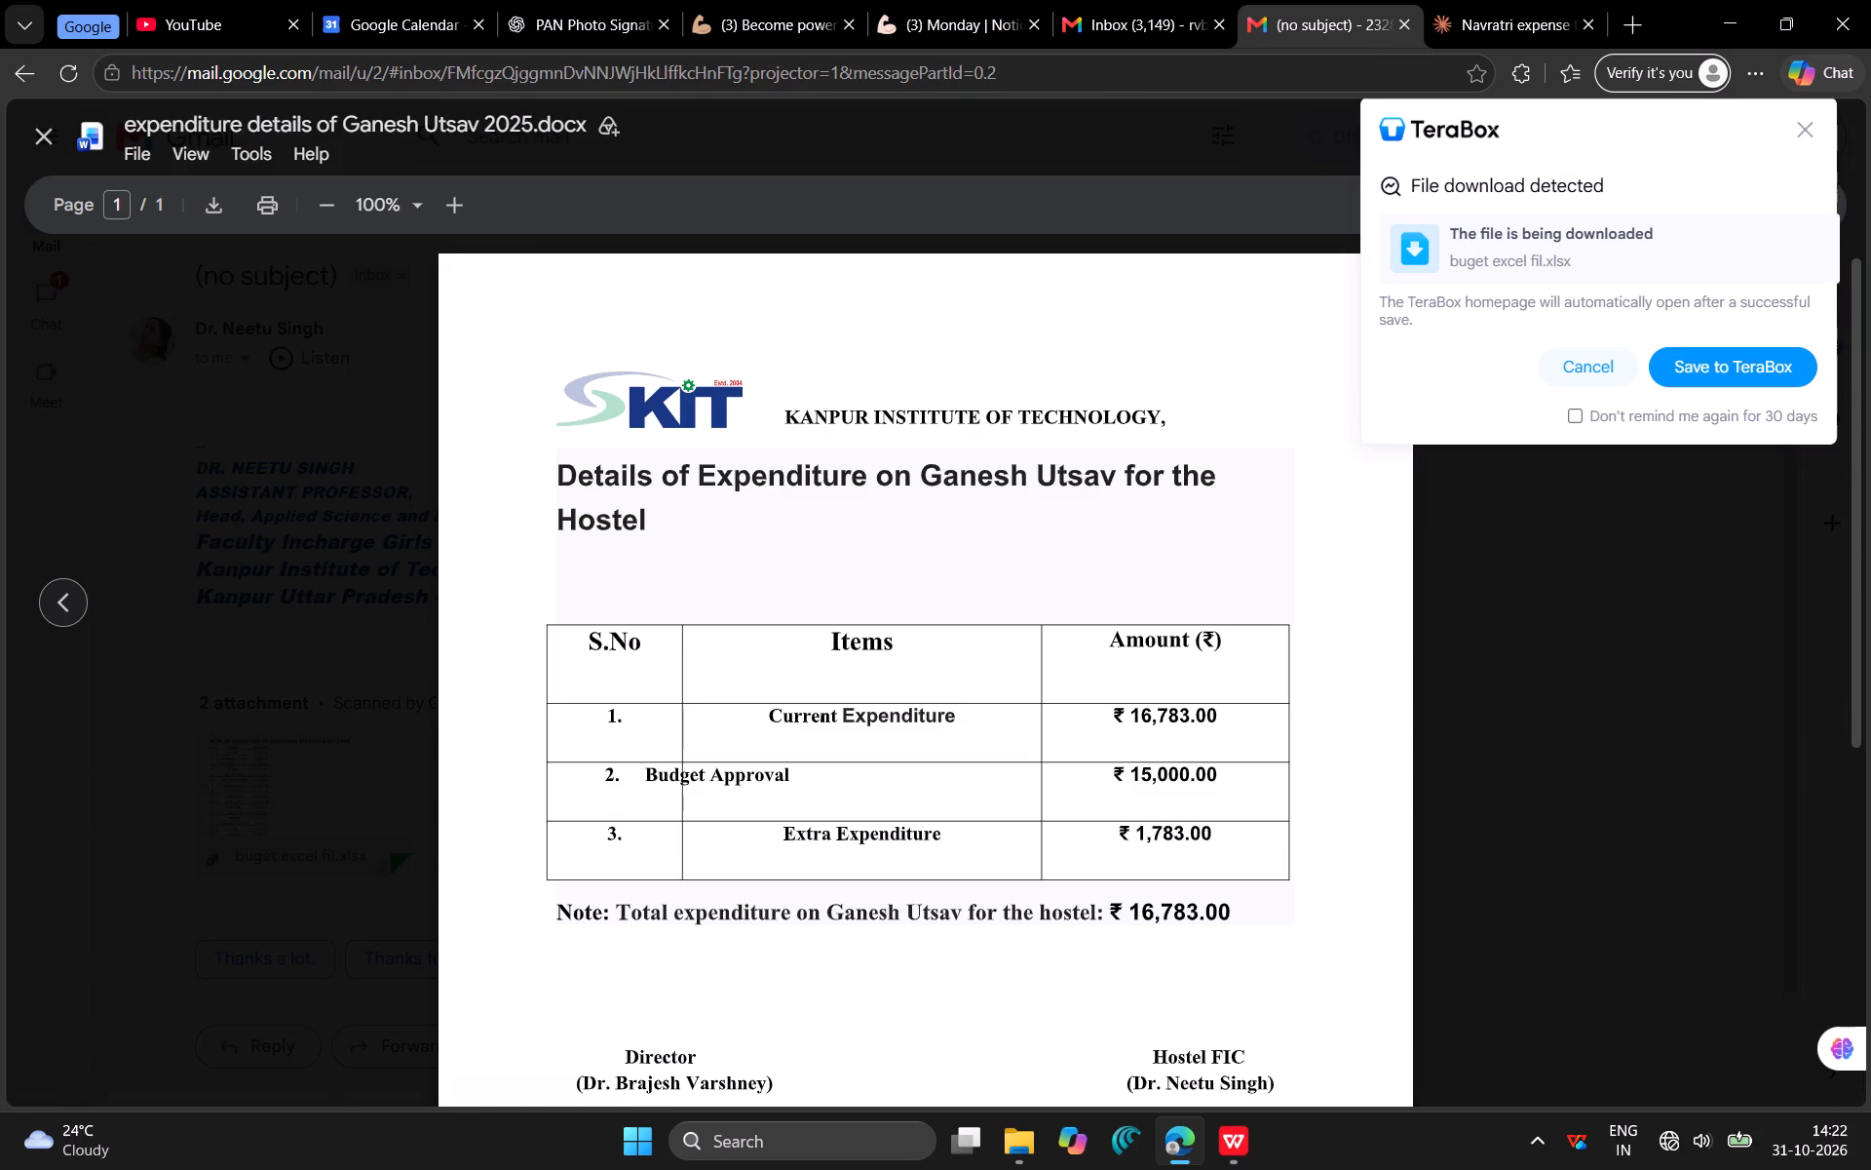
Dismiss the TeraBox save prompt and try to download the attachment "expenditure details of Ganesh Utsav 2025.docx".
click(1794, 118)
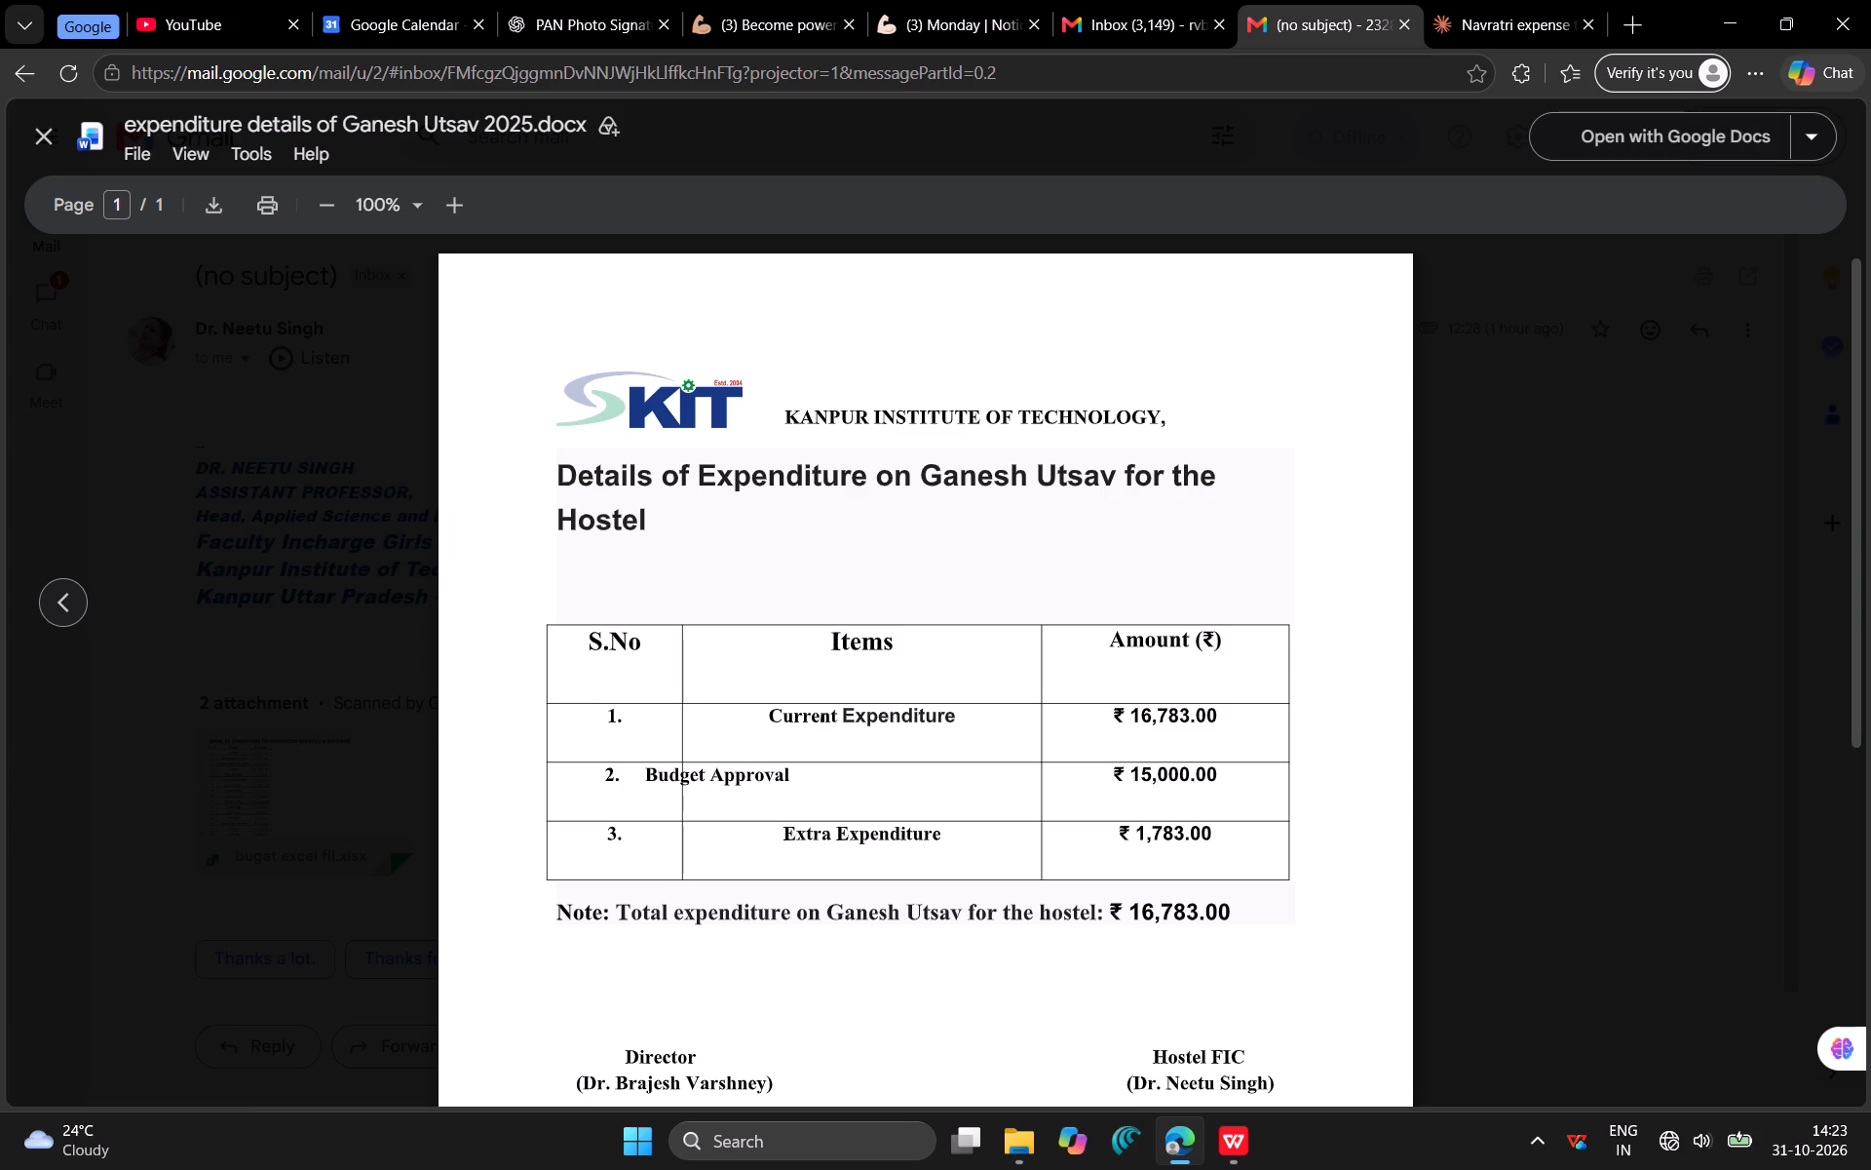
scroll(1245, 654, down, 1)
scroll(1245, 654, up, 1)
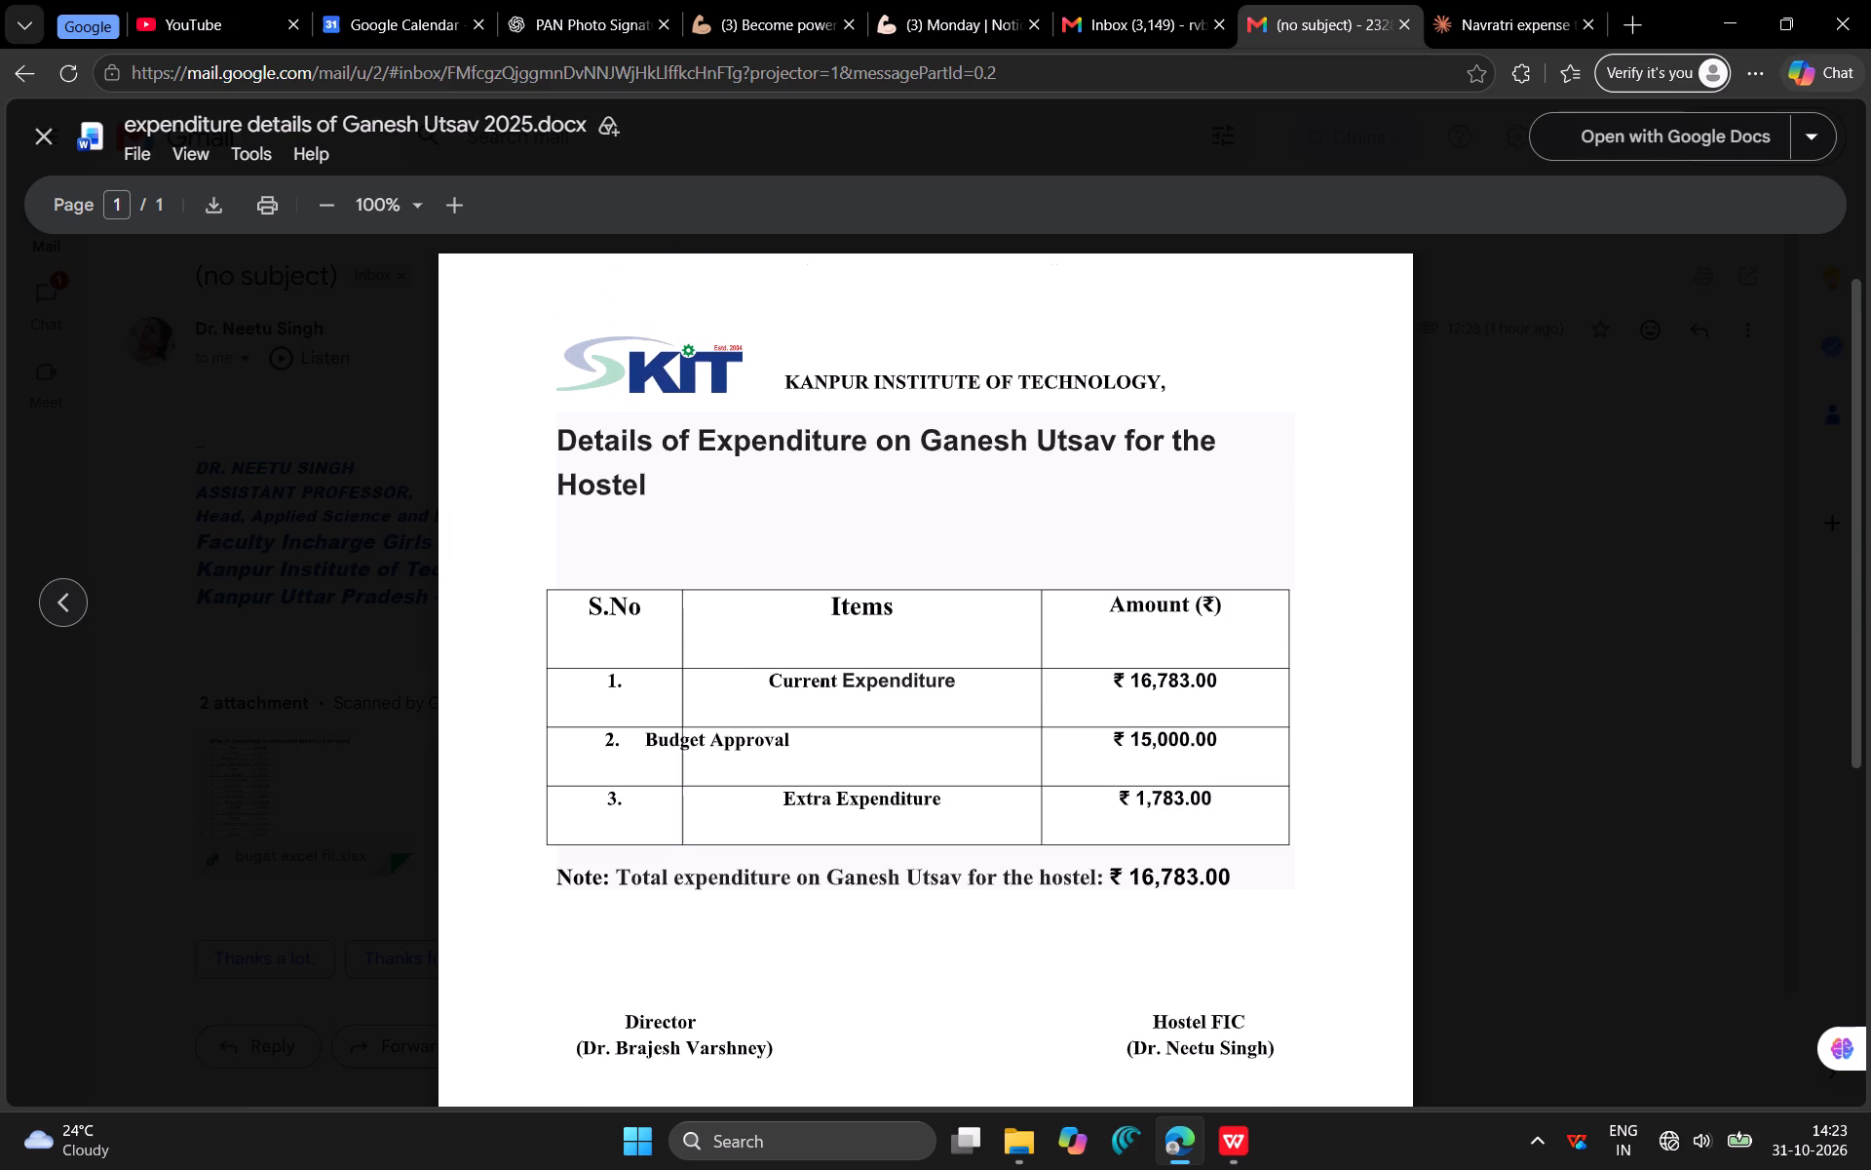
scroll(1245, 654, up, 1)
click(1802, 124)
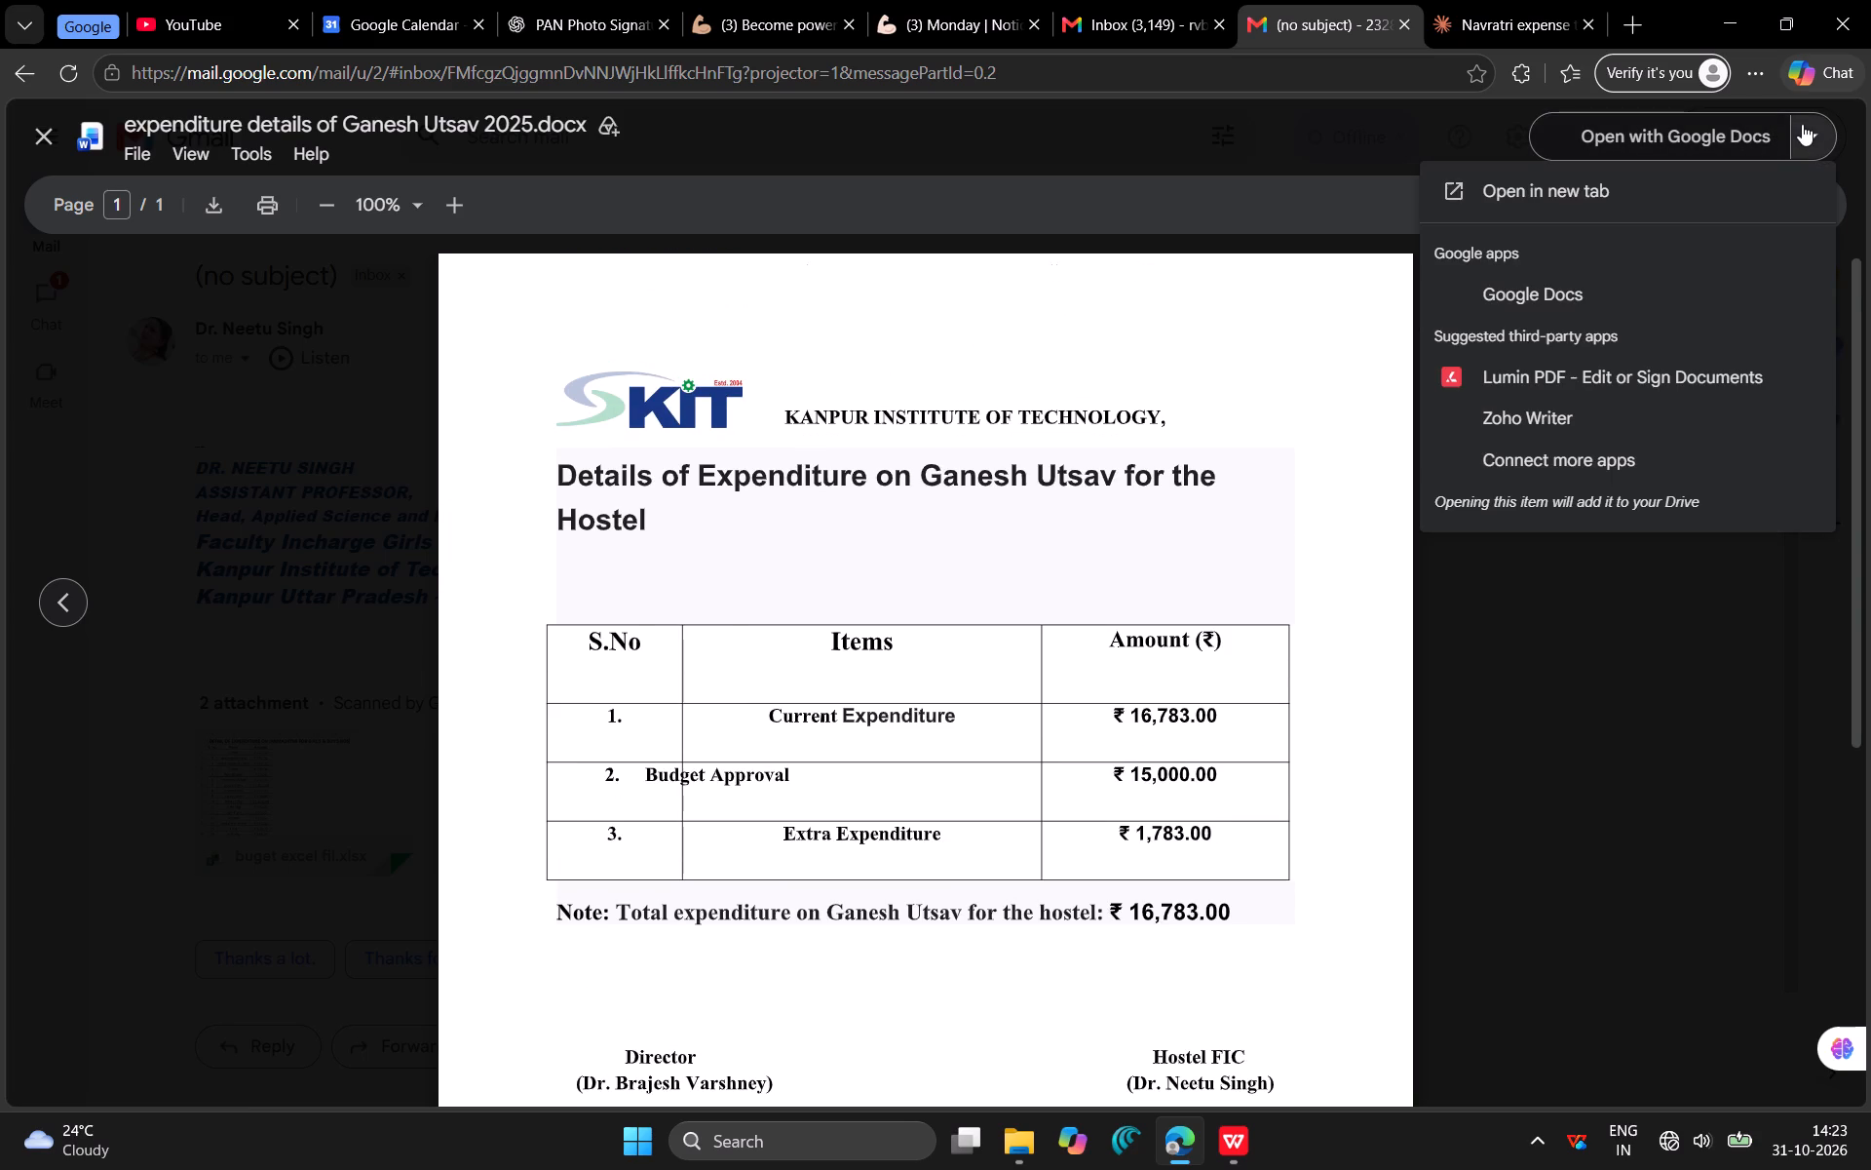
click(214, 216)
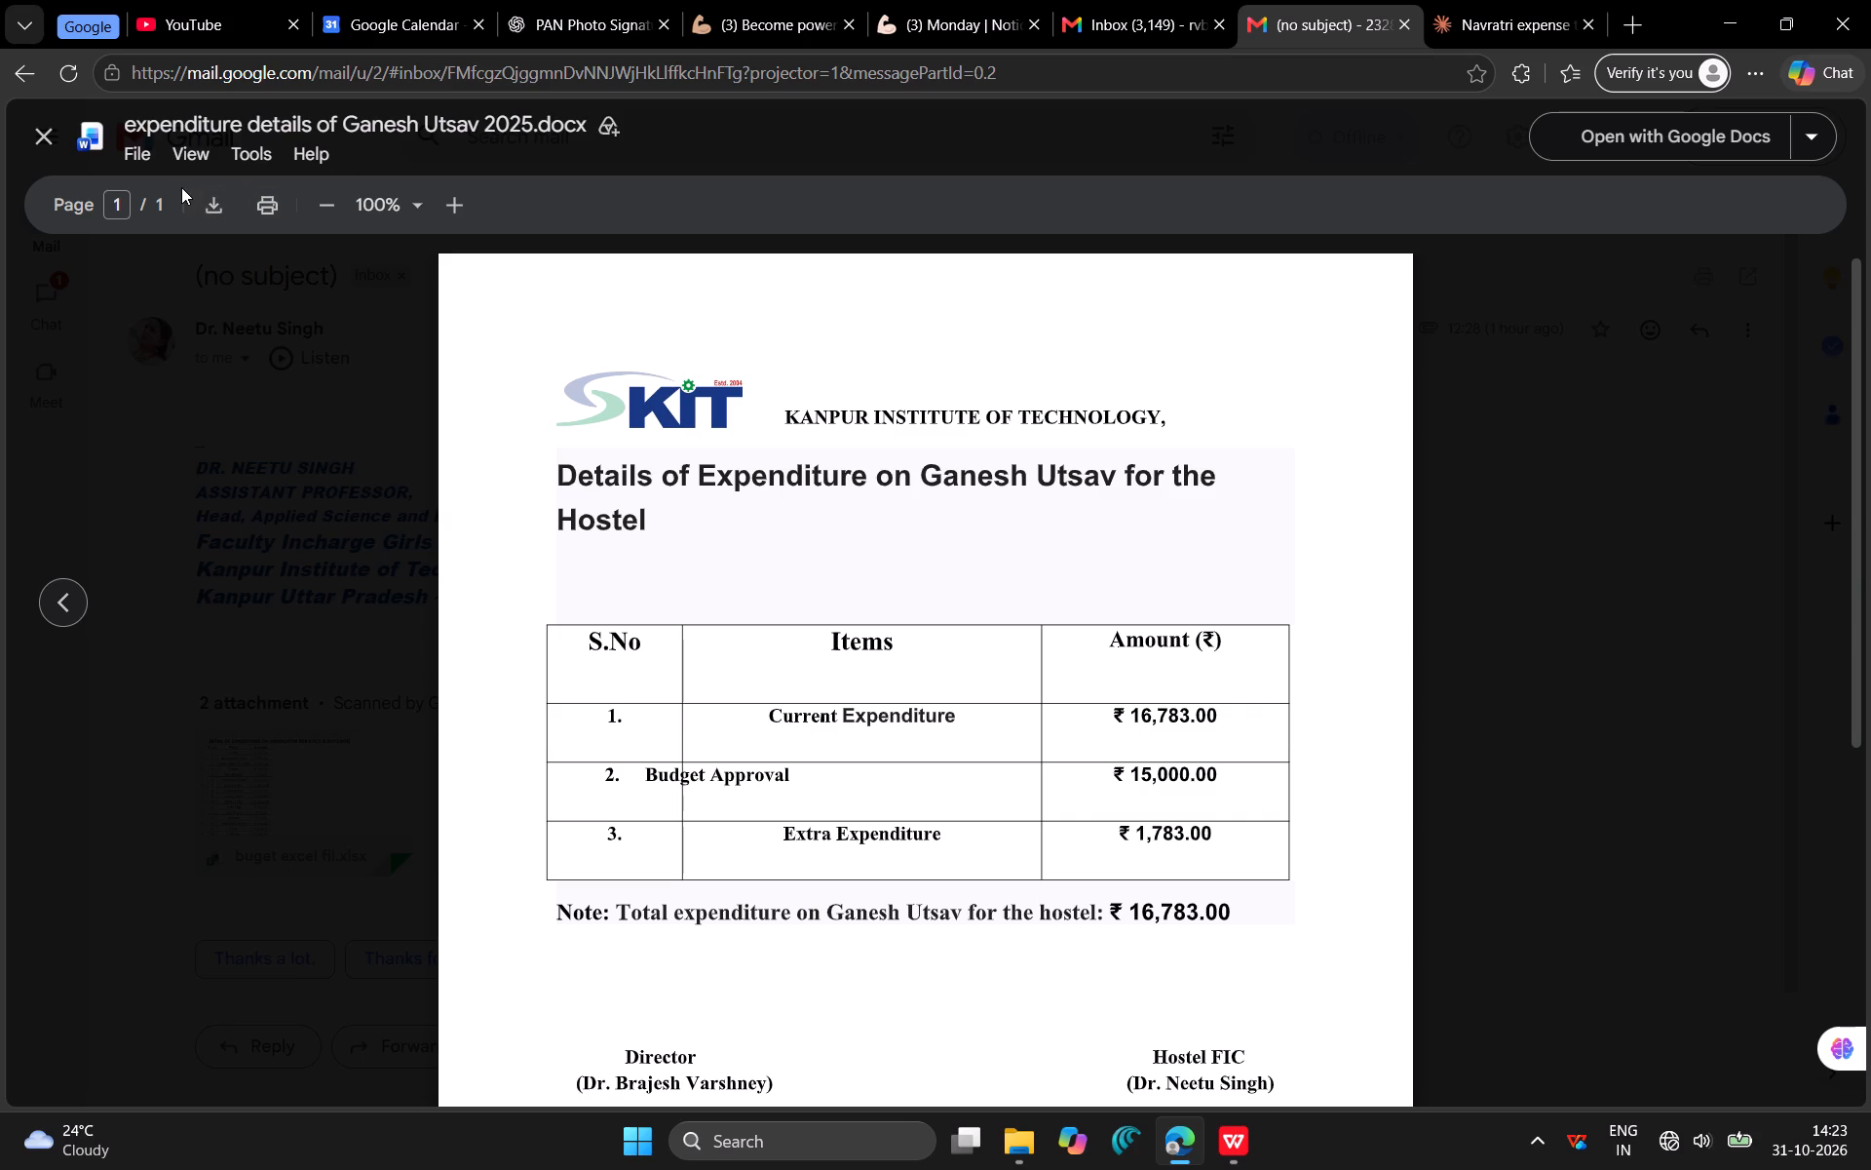
click(198, 196)
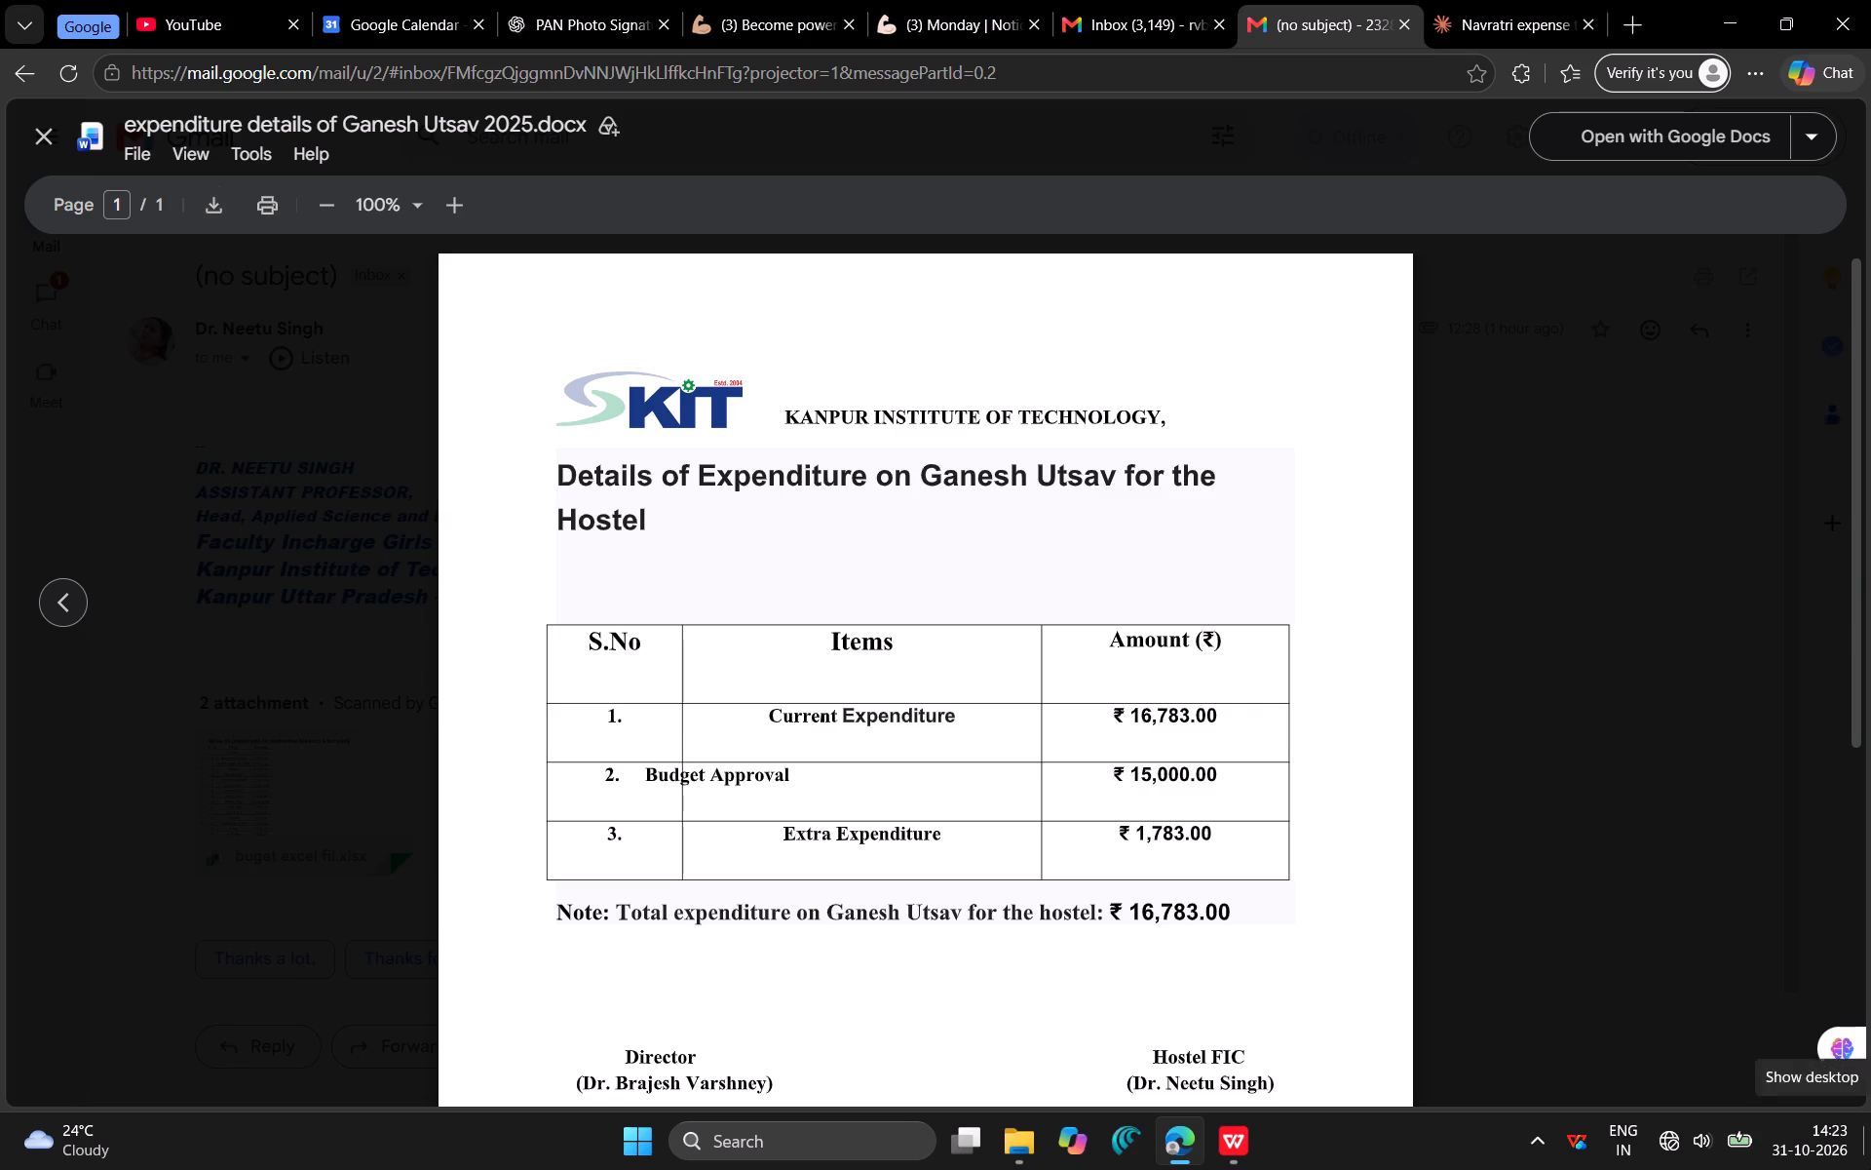
Open the system quick settings to access the Wi-Fi connection.
click(1659, 1139)
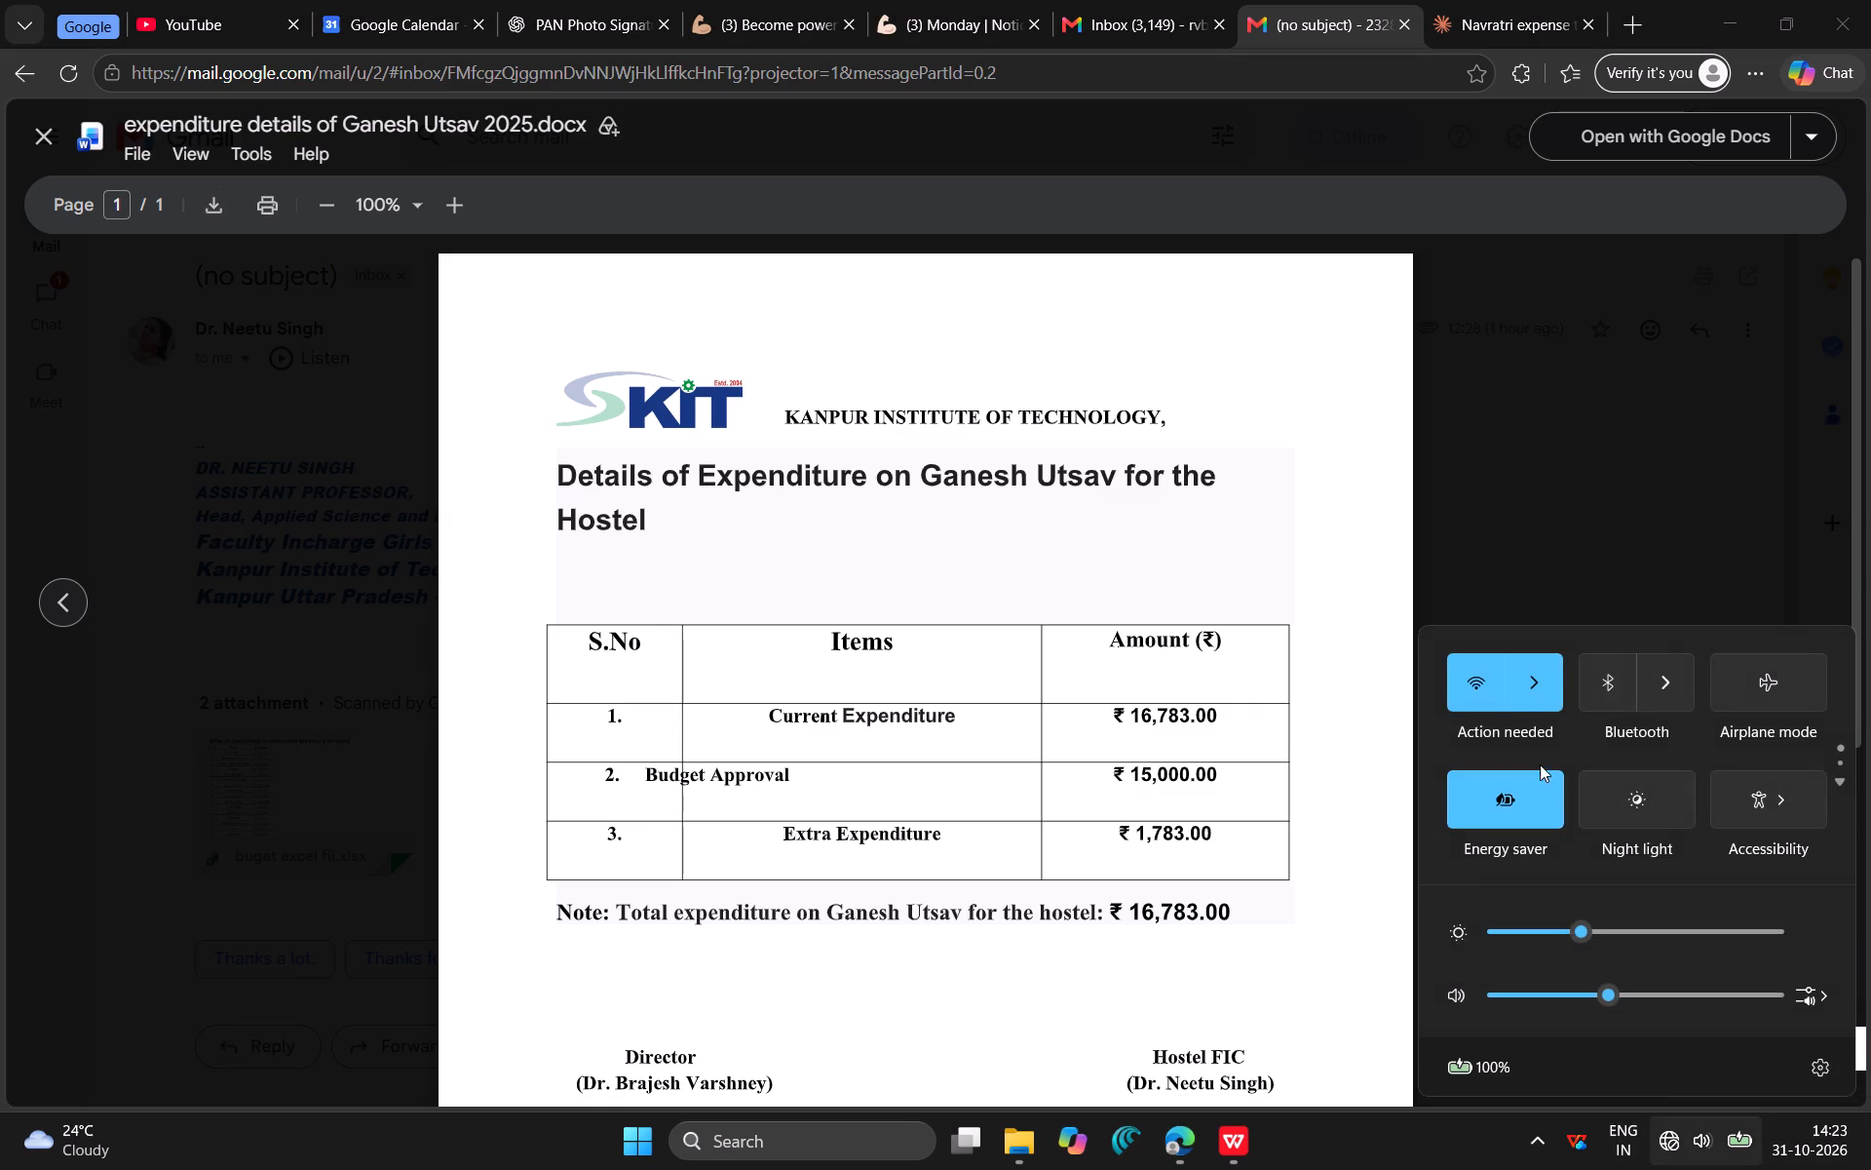
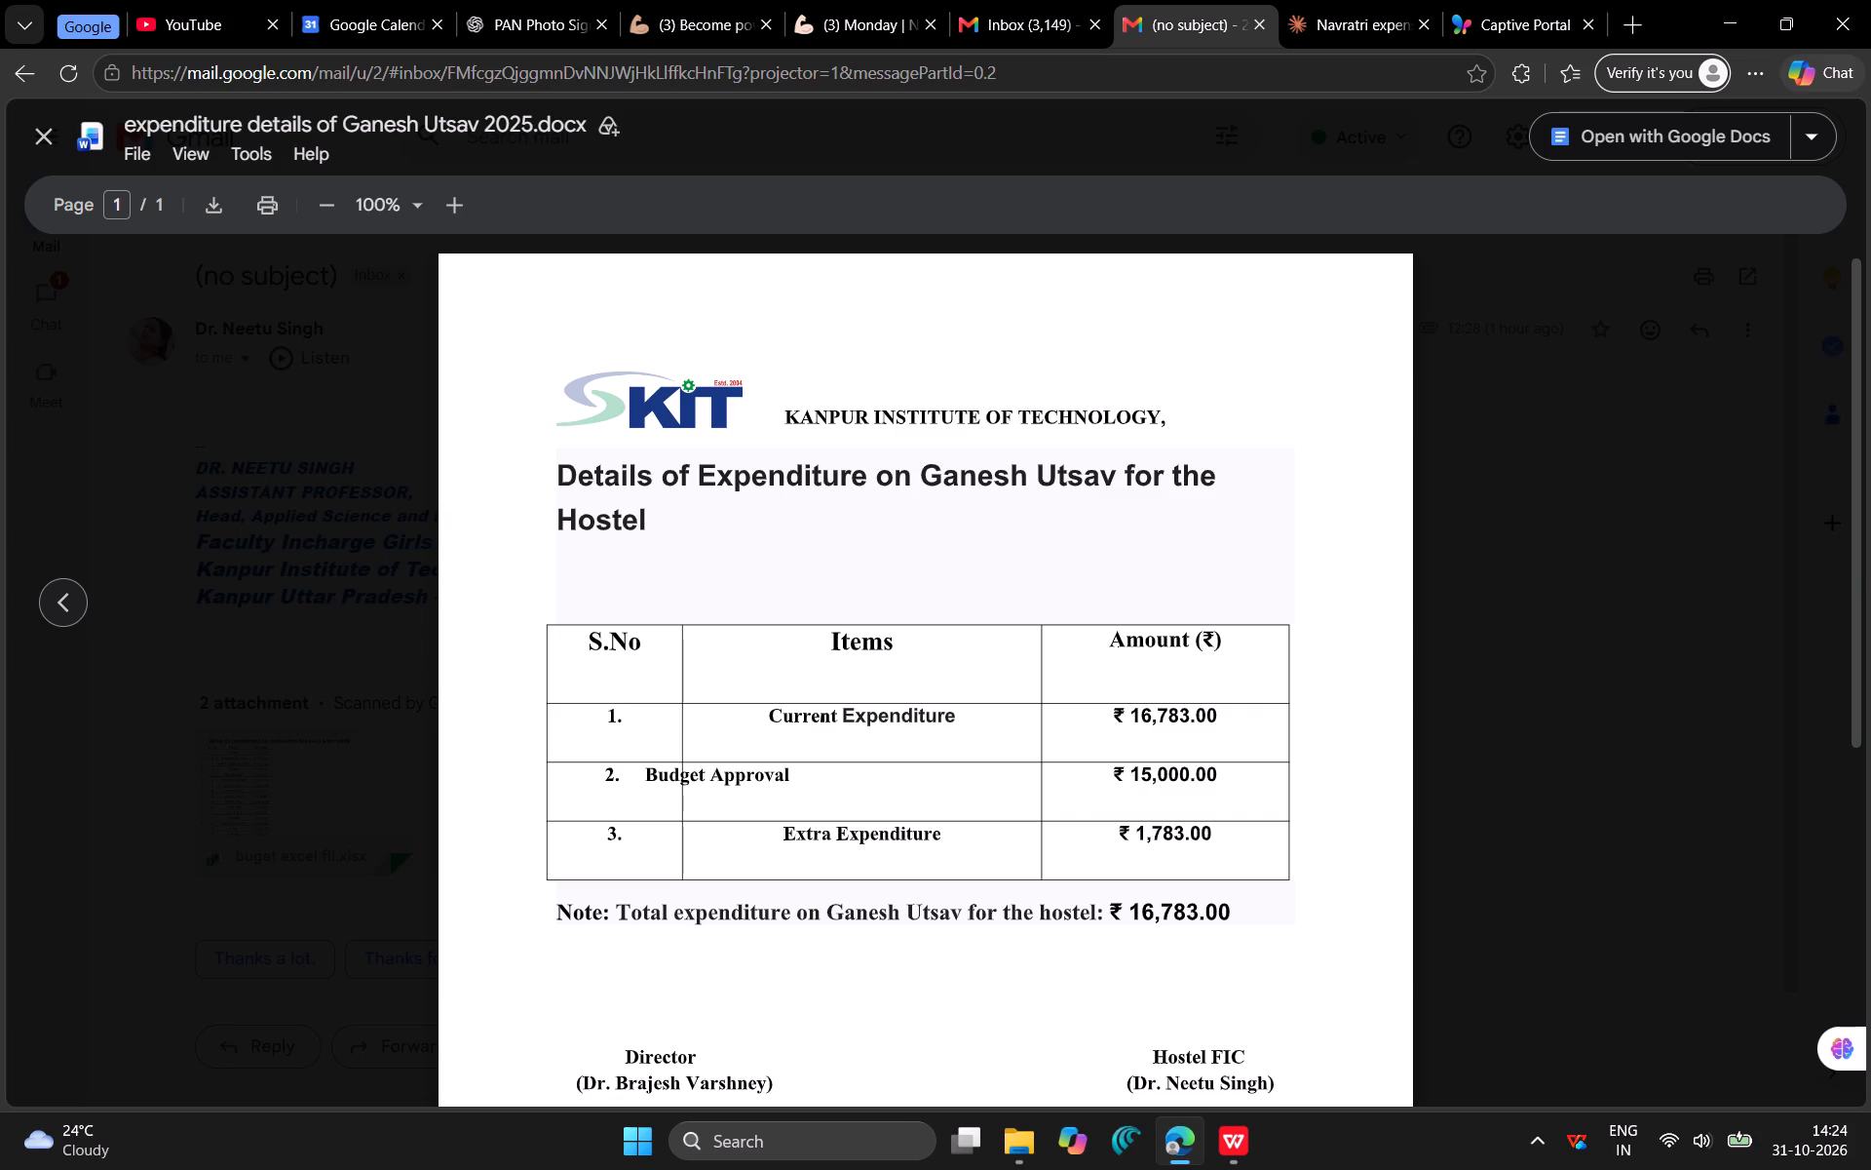
Check the Ganesh Utsav 2025 expenditure details document, then switch back to the navratri_expenses.xlsx workbook in WPS Office.
scroll(1153, 854, down, 1)
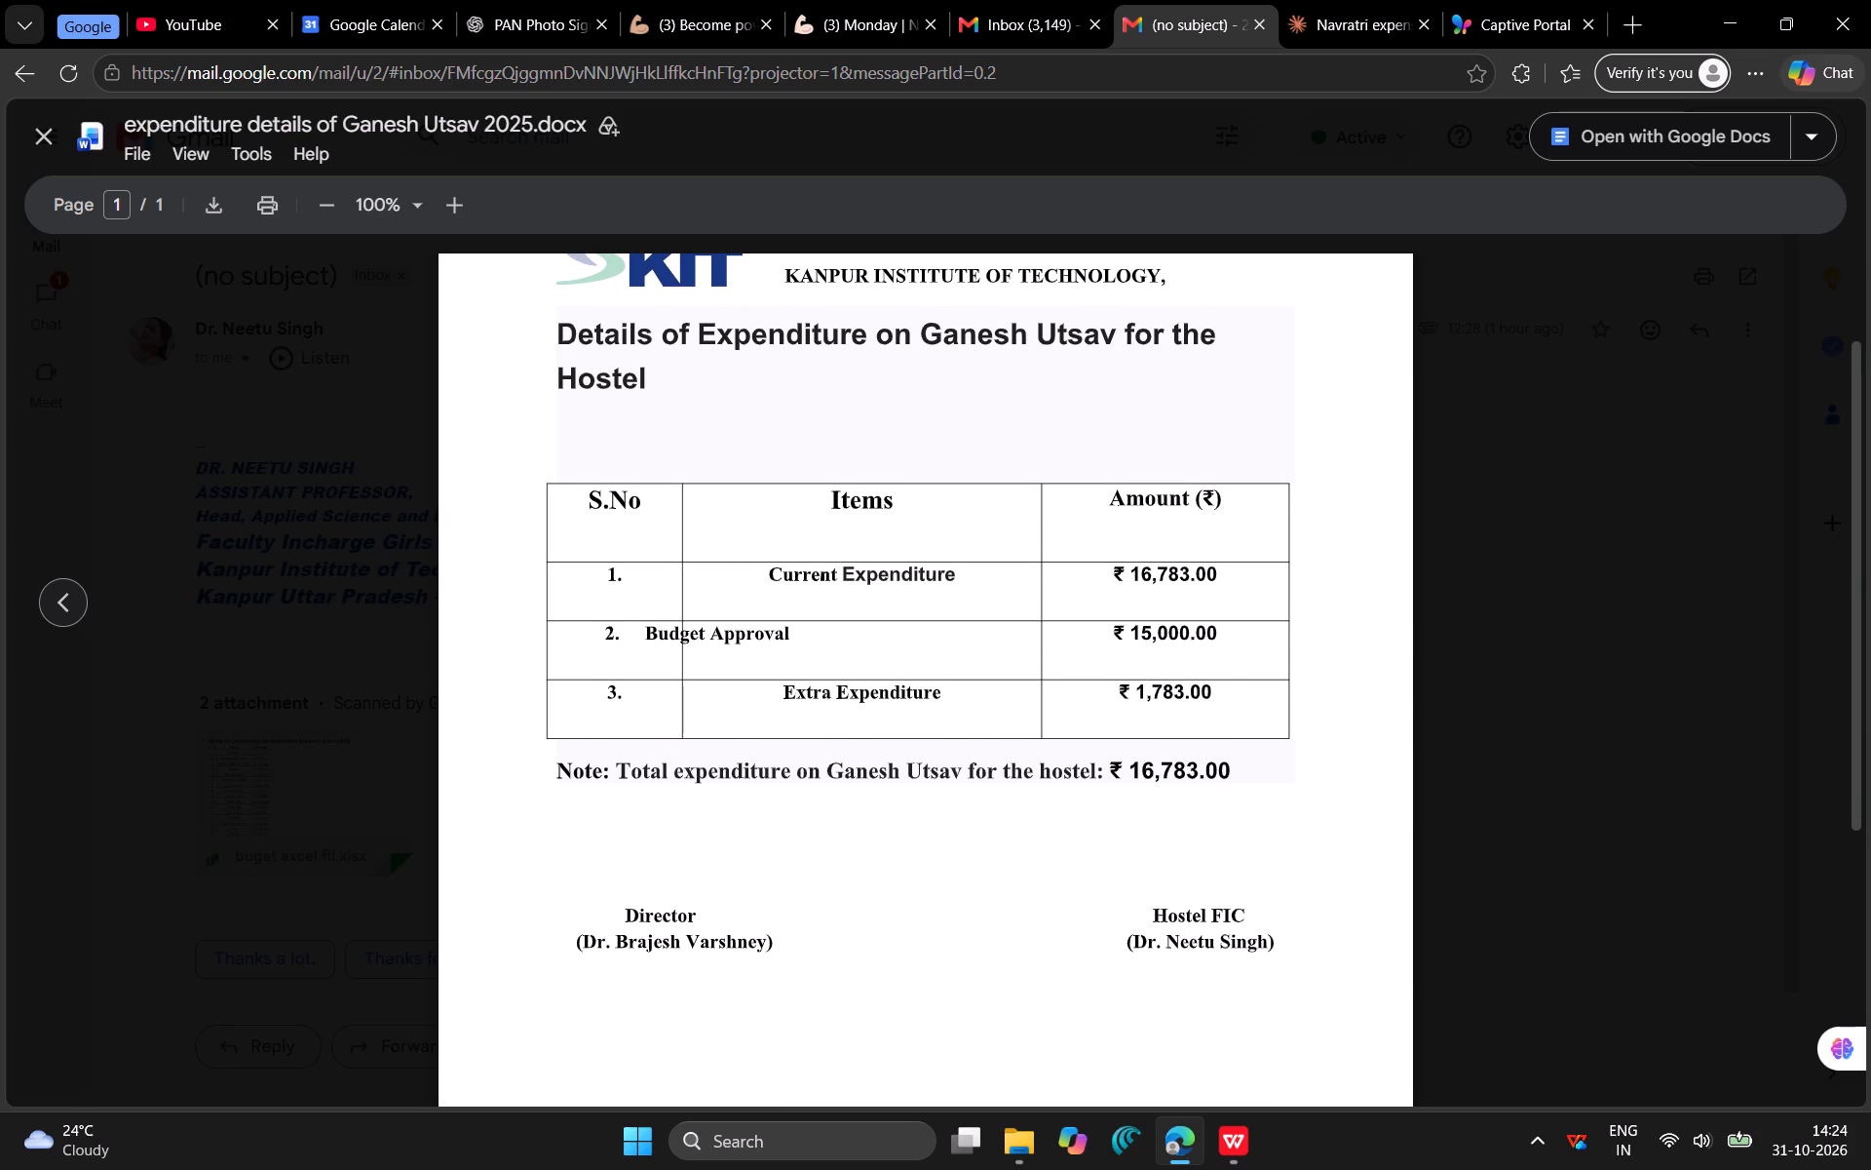
scroll(1153, 854, up, 3)
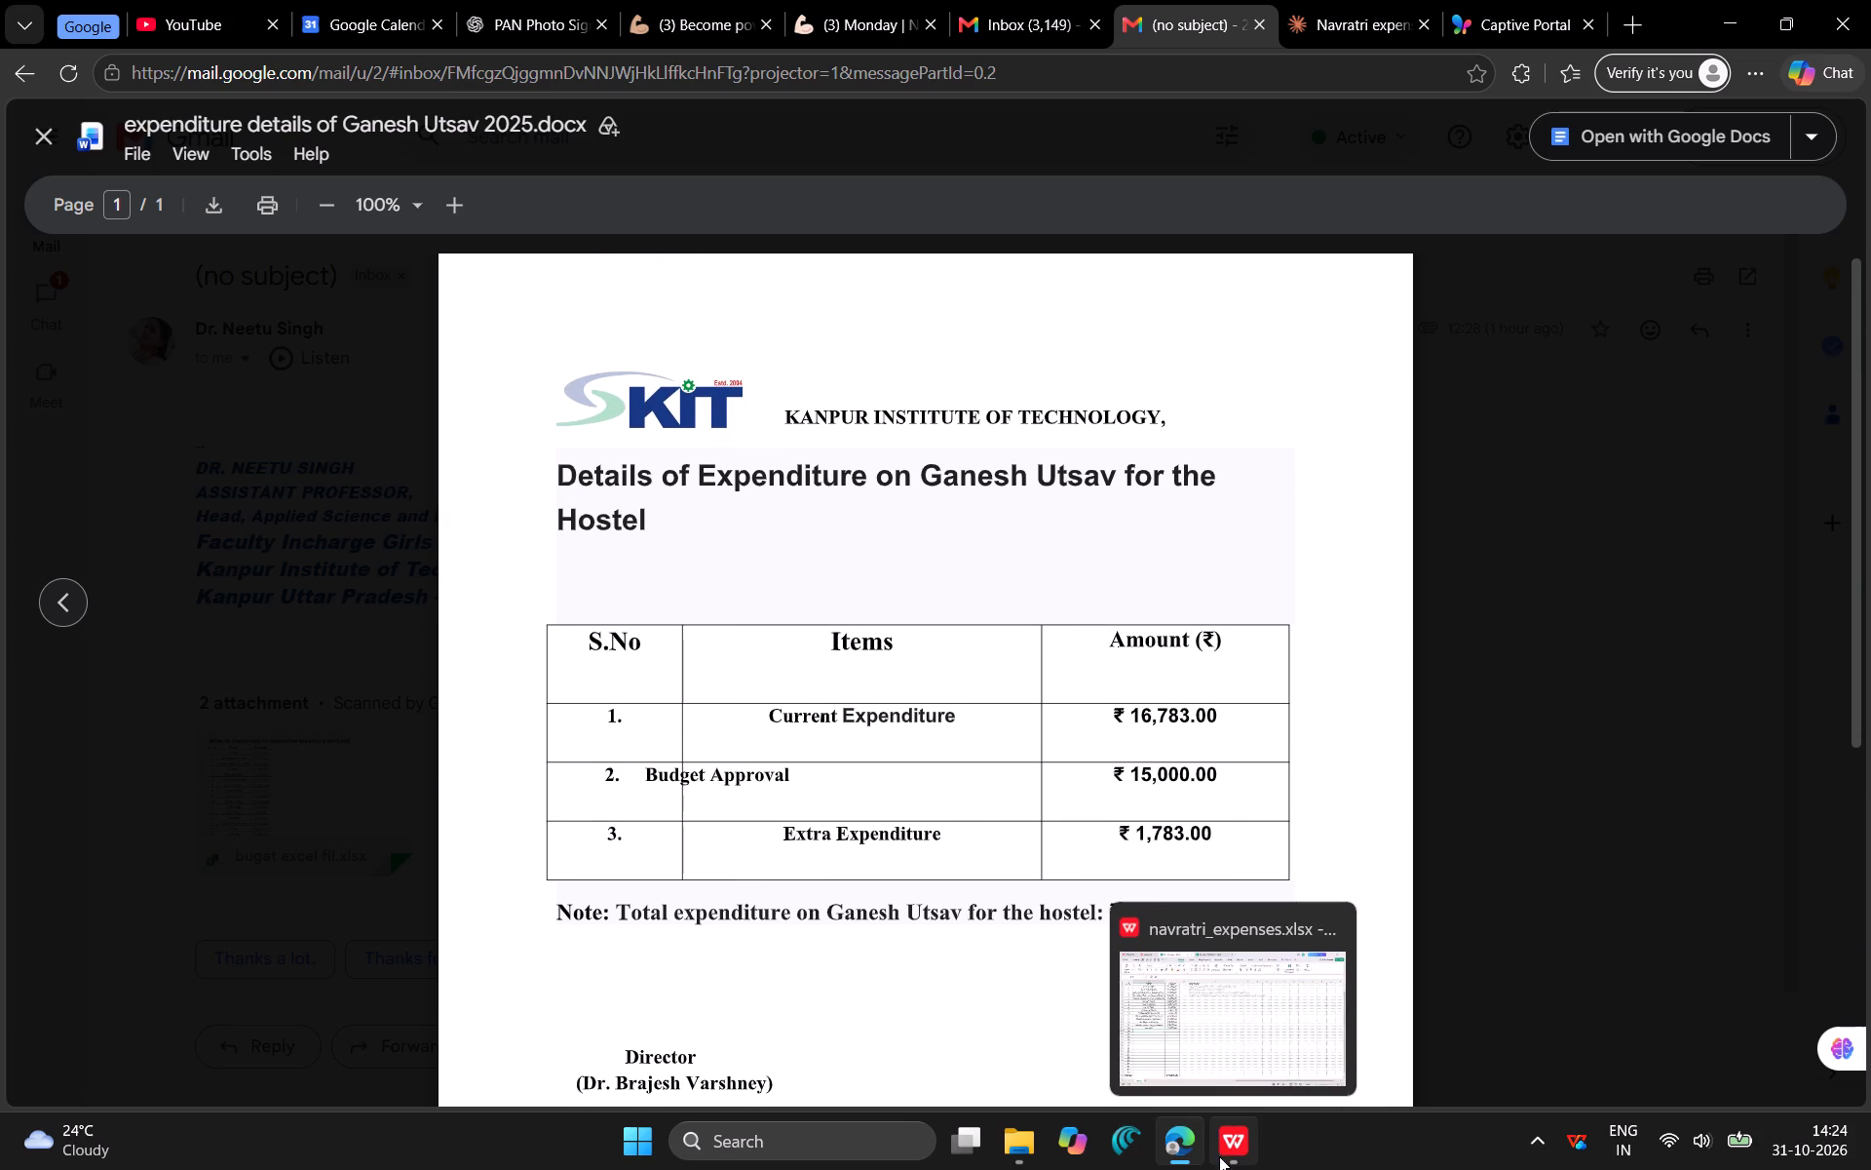
click(1204, 1062)
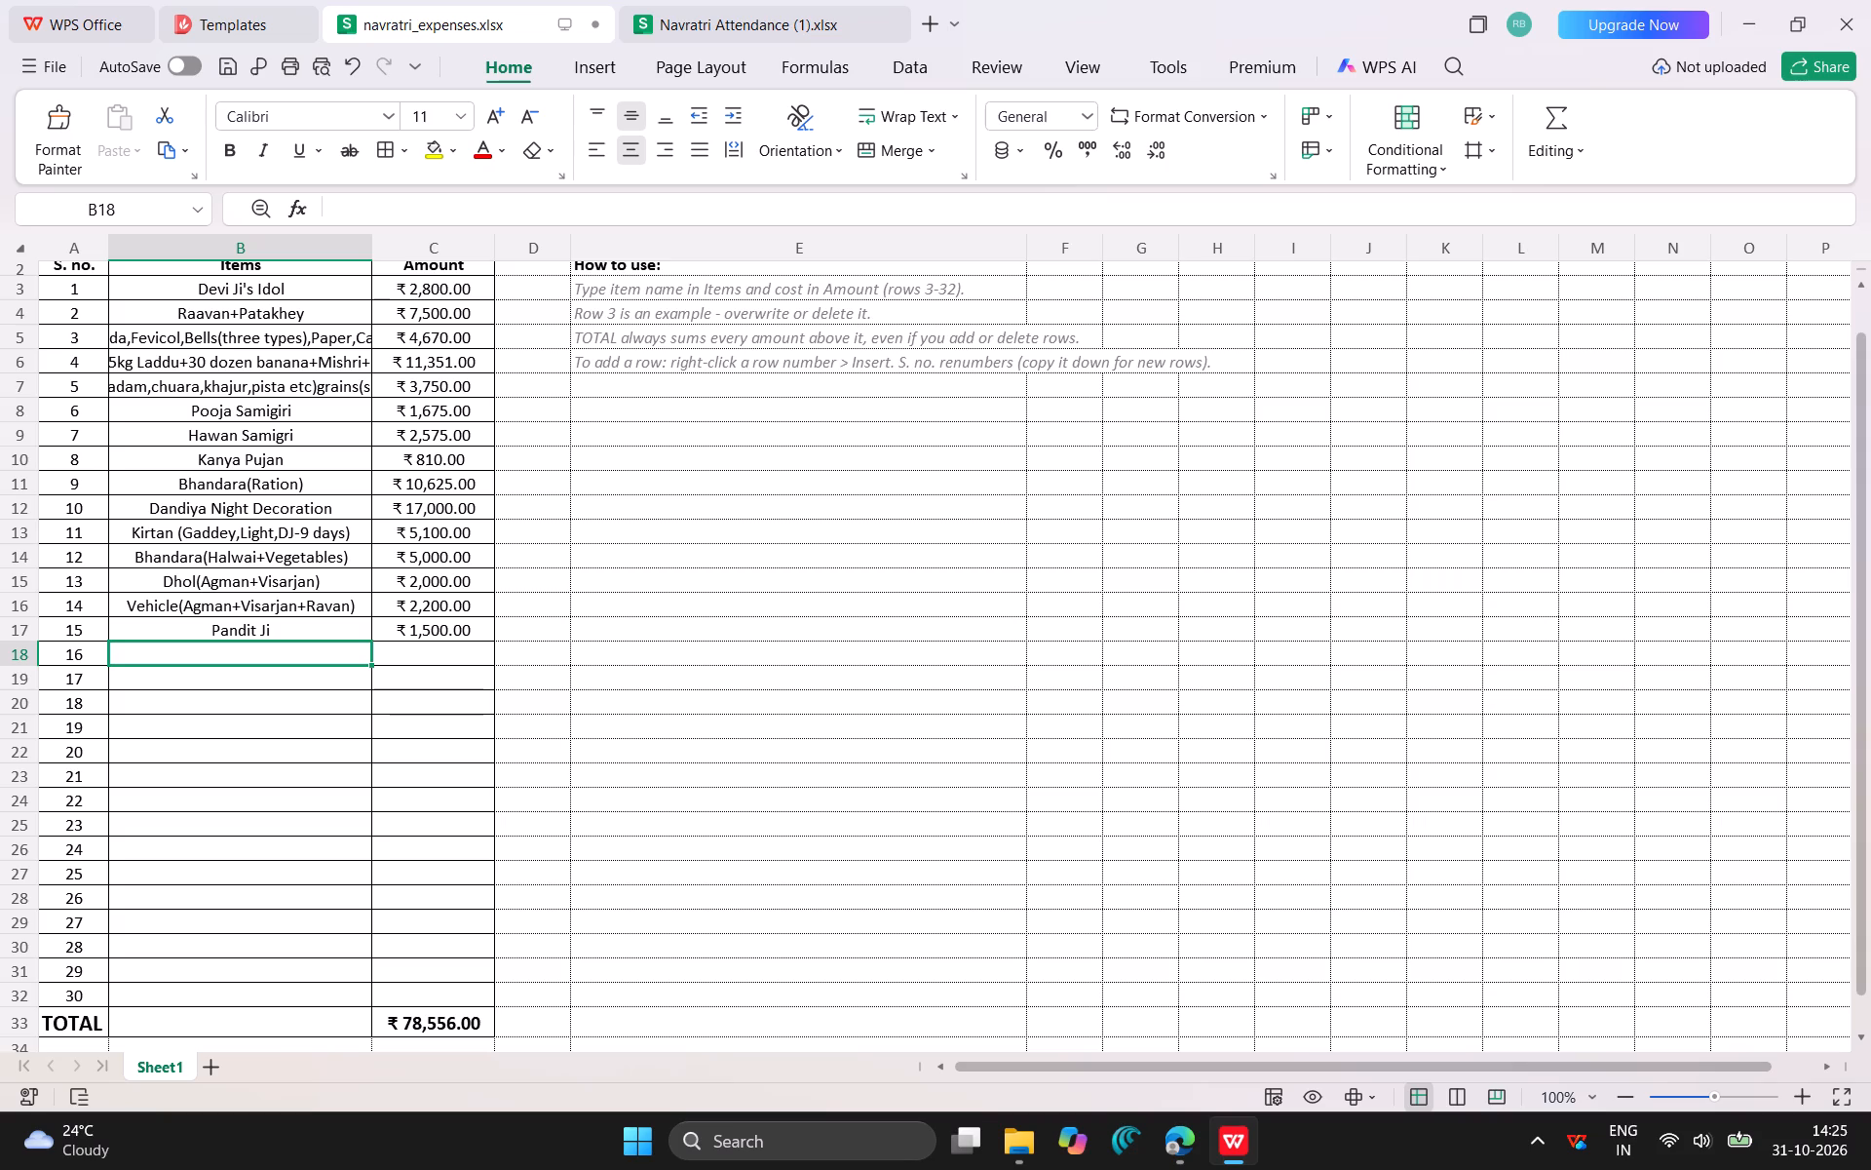
Delete the "How to use:" heading text from cell E2.
scroll(659, 428, up, 1)
click(690, 369)
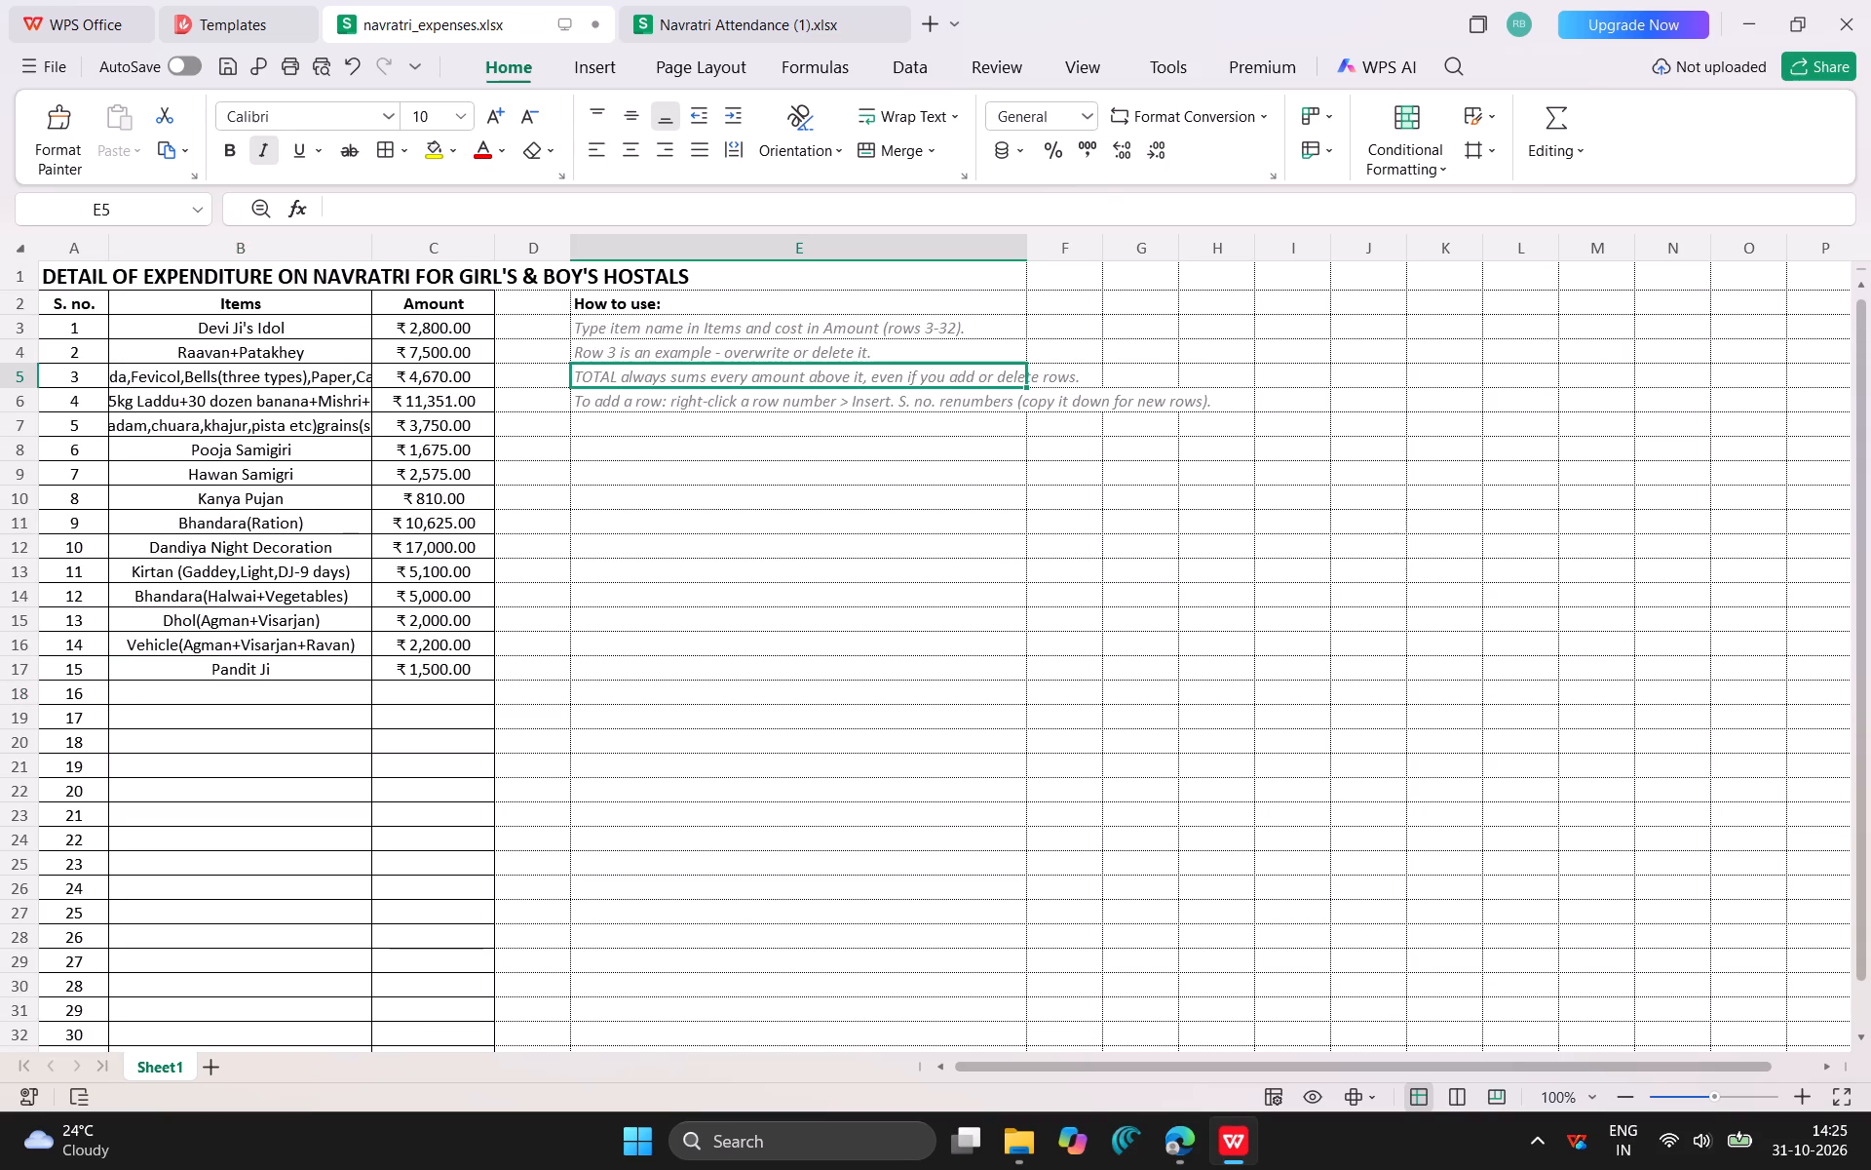
click(657, 337)
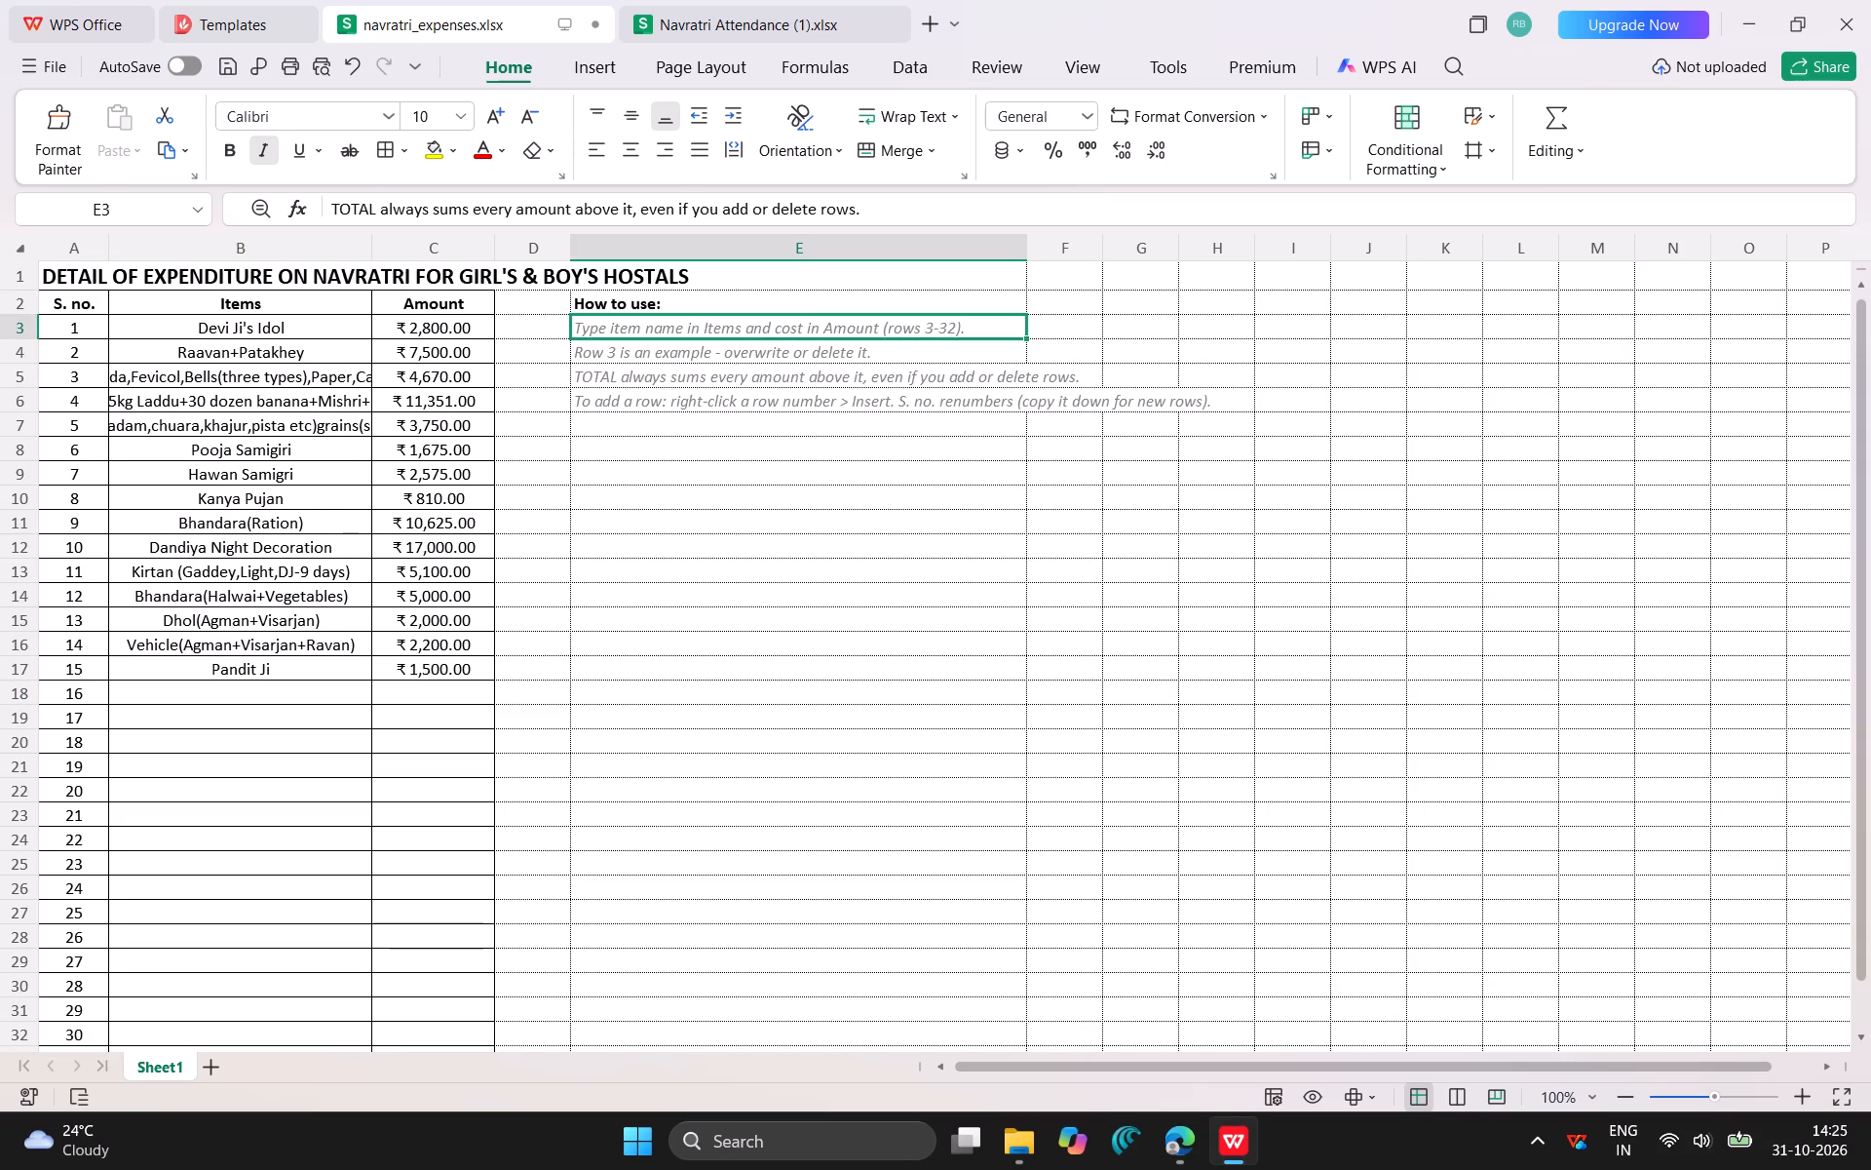
click(681, 301)
click(643, 211)
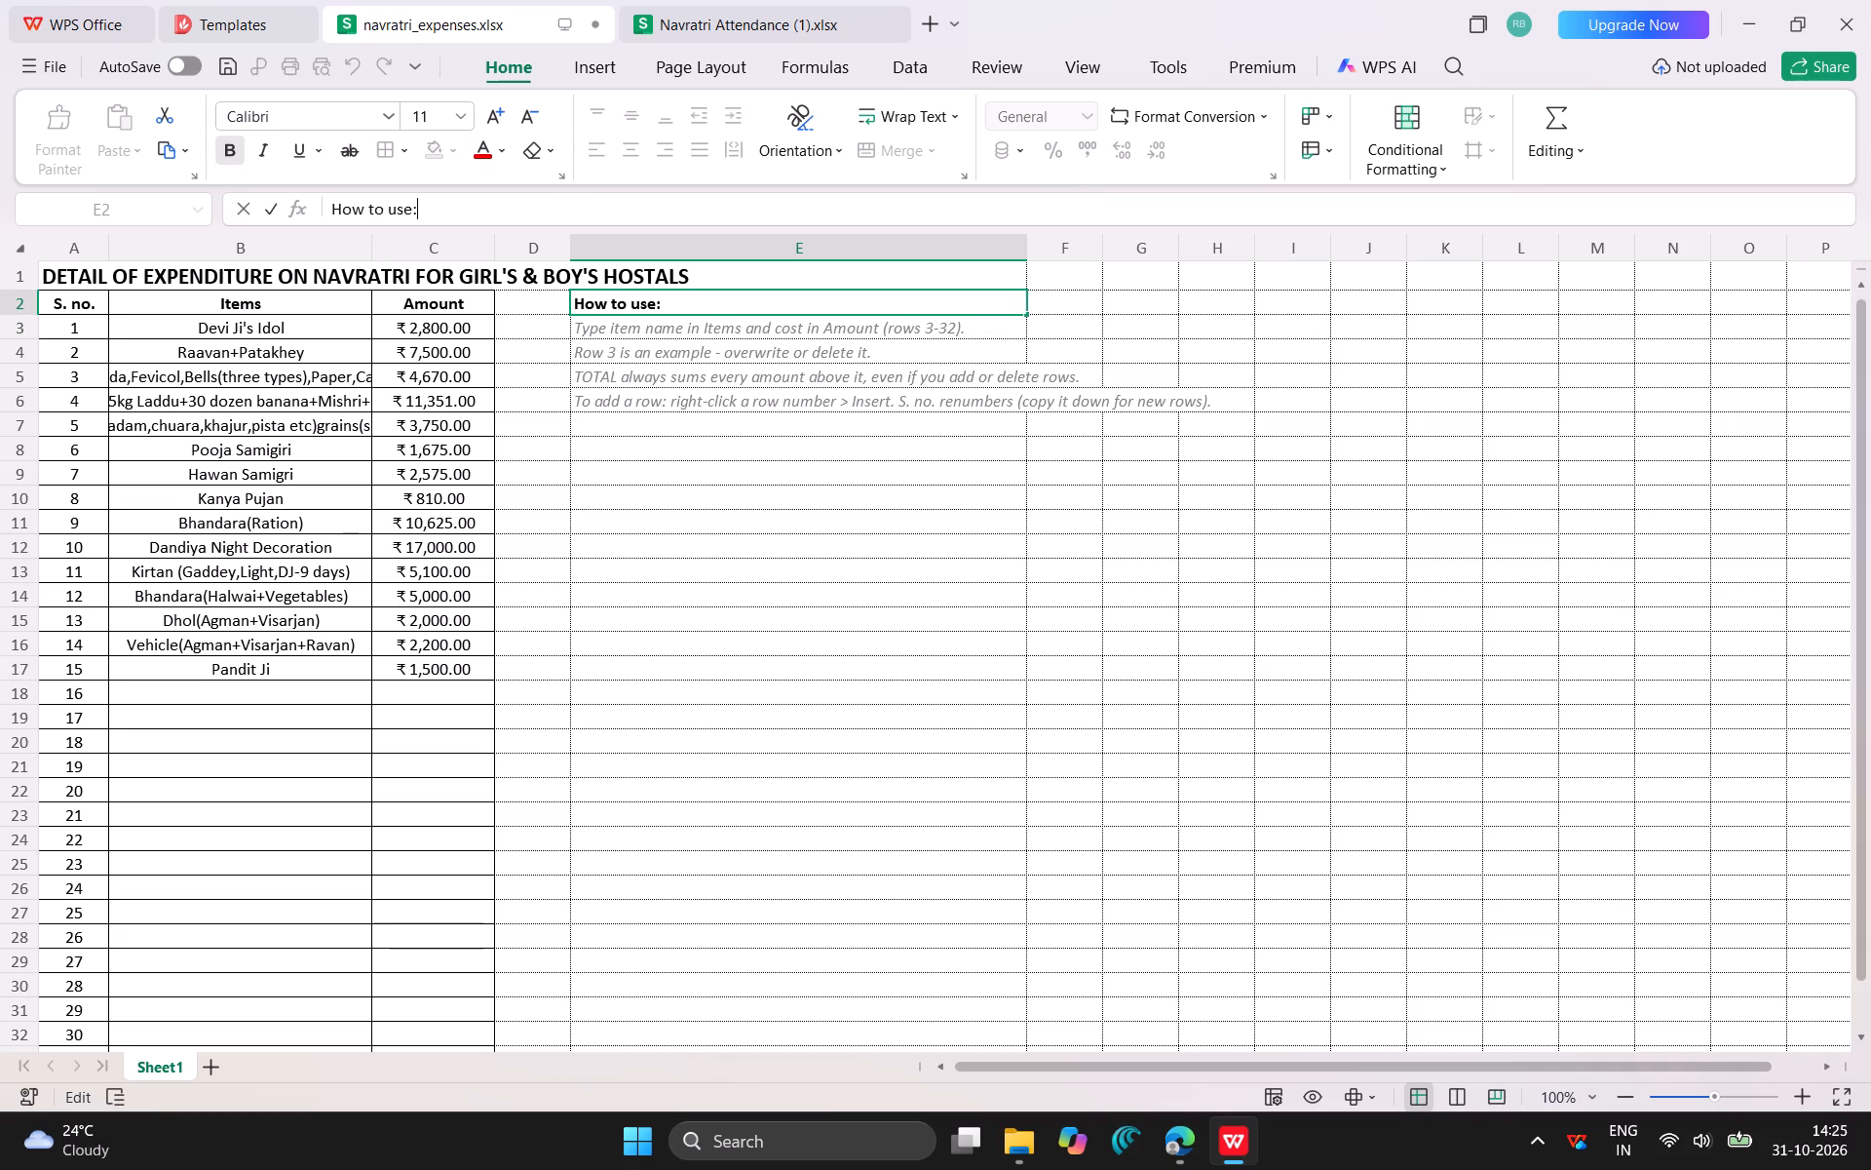
key(BackSpace)
key(BackSpace)
key(BackSpace)
key(BackSpace)
key(BackSpace)
key(BackSpace)
key(BackSpace)
key(BackSpace)
key(BackSpace)
key(BackSpace)
key(BackSpace)
key(BackSpace)
key(BackSpace)
key(BackSpace)
key(BackSpace)
key(BackSpace)
key(BackSpace)
key(BackSpace)
key(BackSpace)
key(BackSpace)
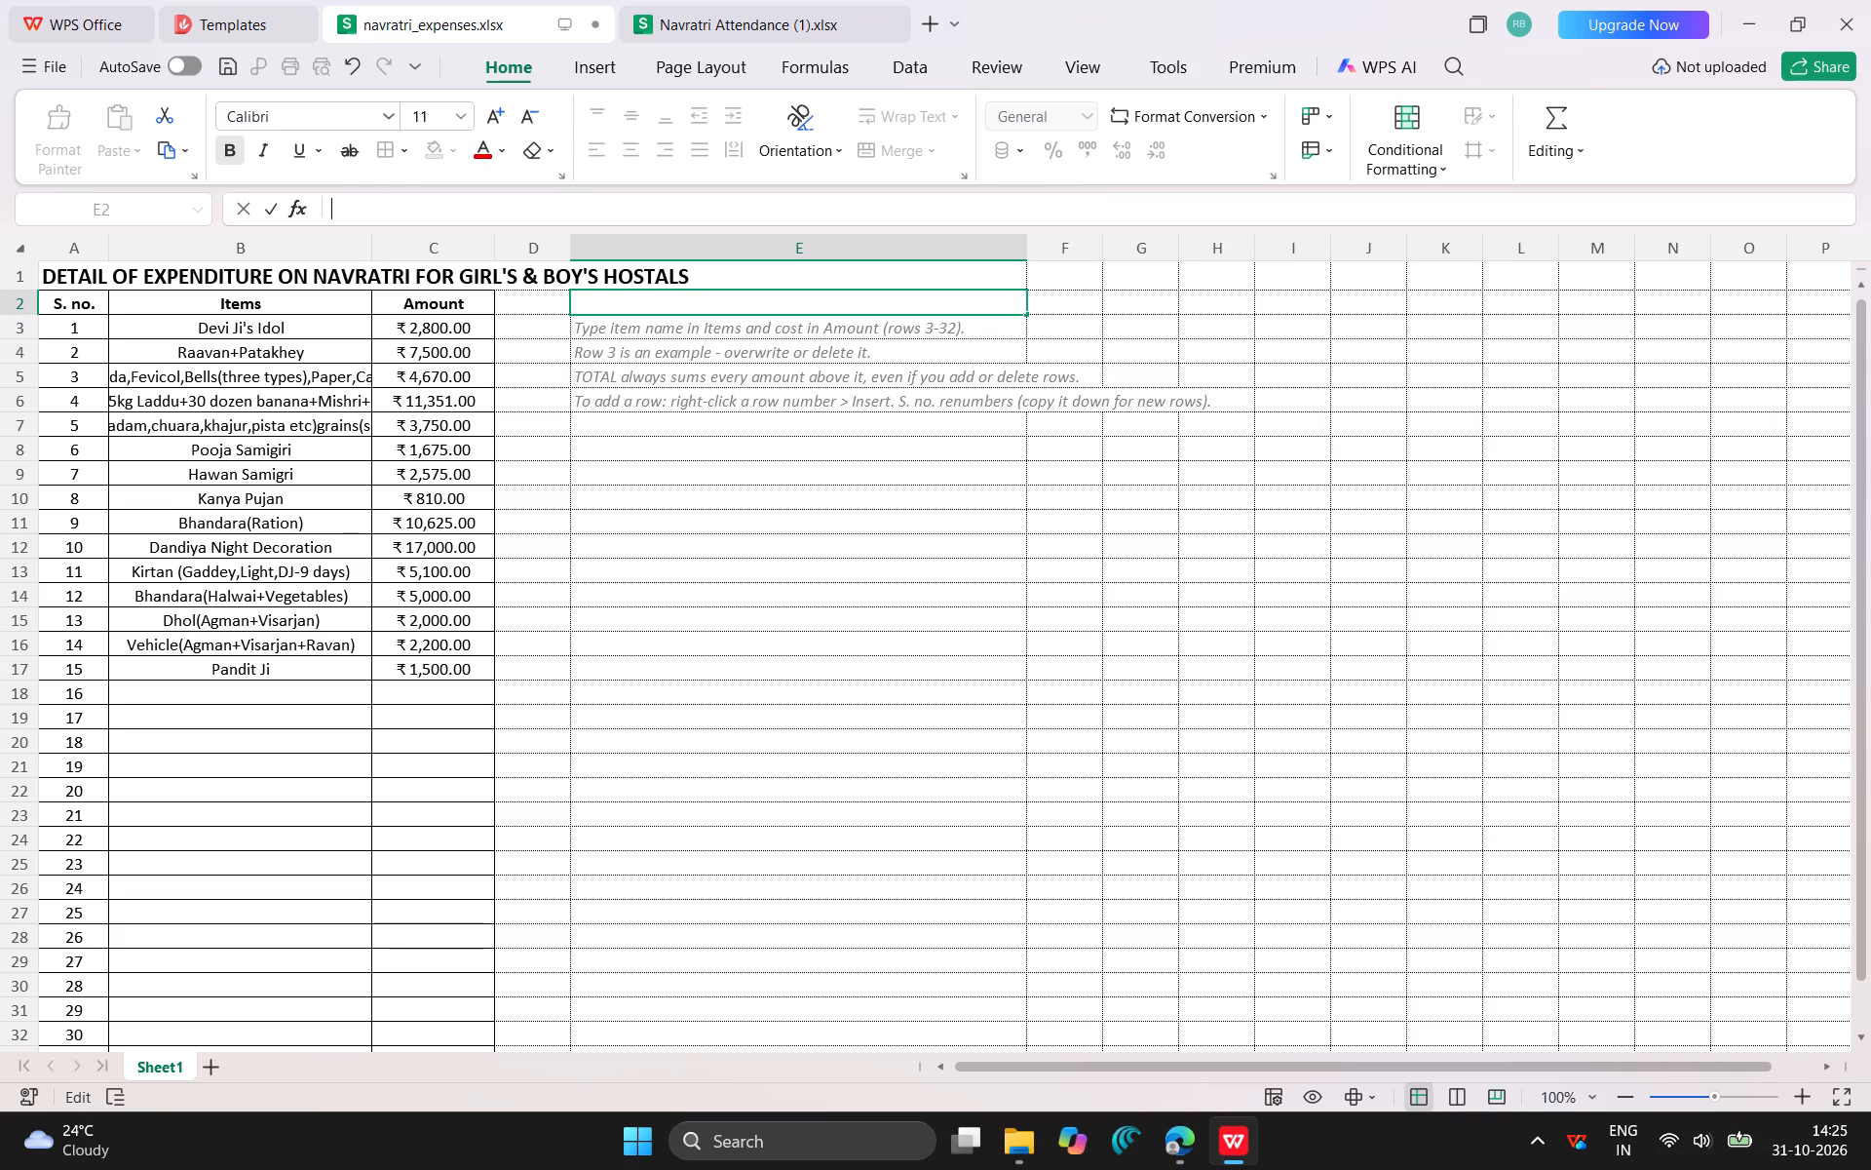
Delete the note in cell E3 about typing item names and costs.
click(769, 326)
click(744, 201)
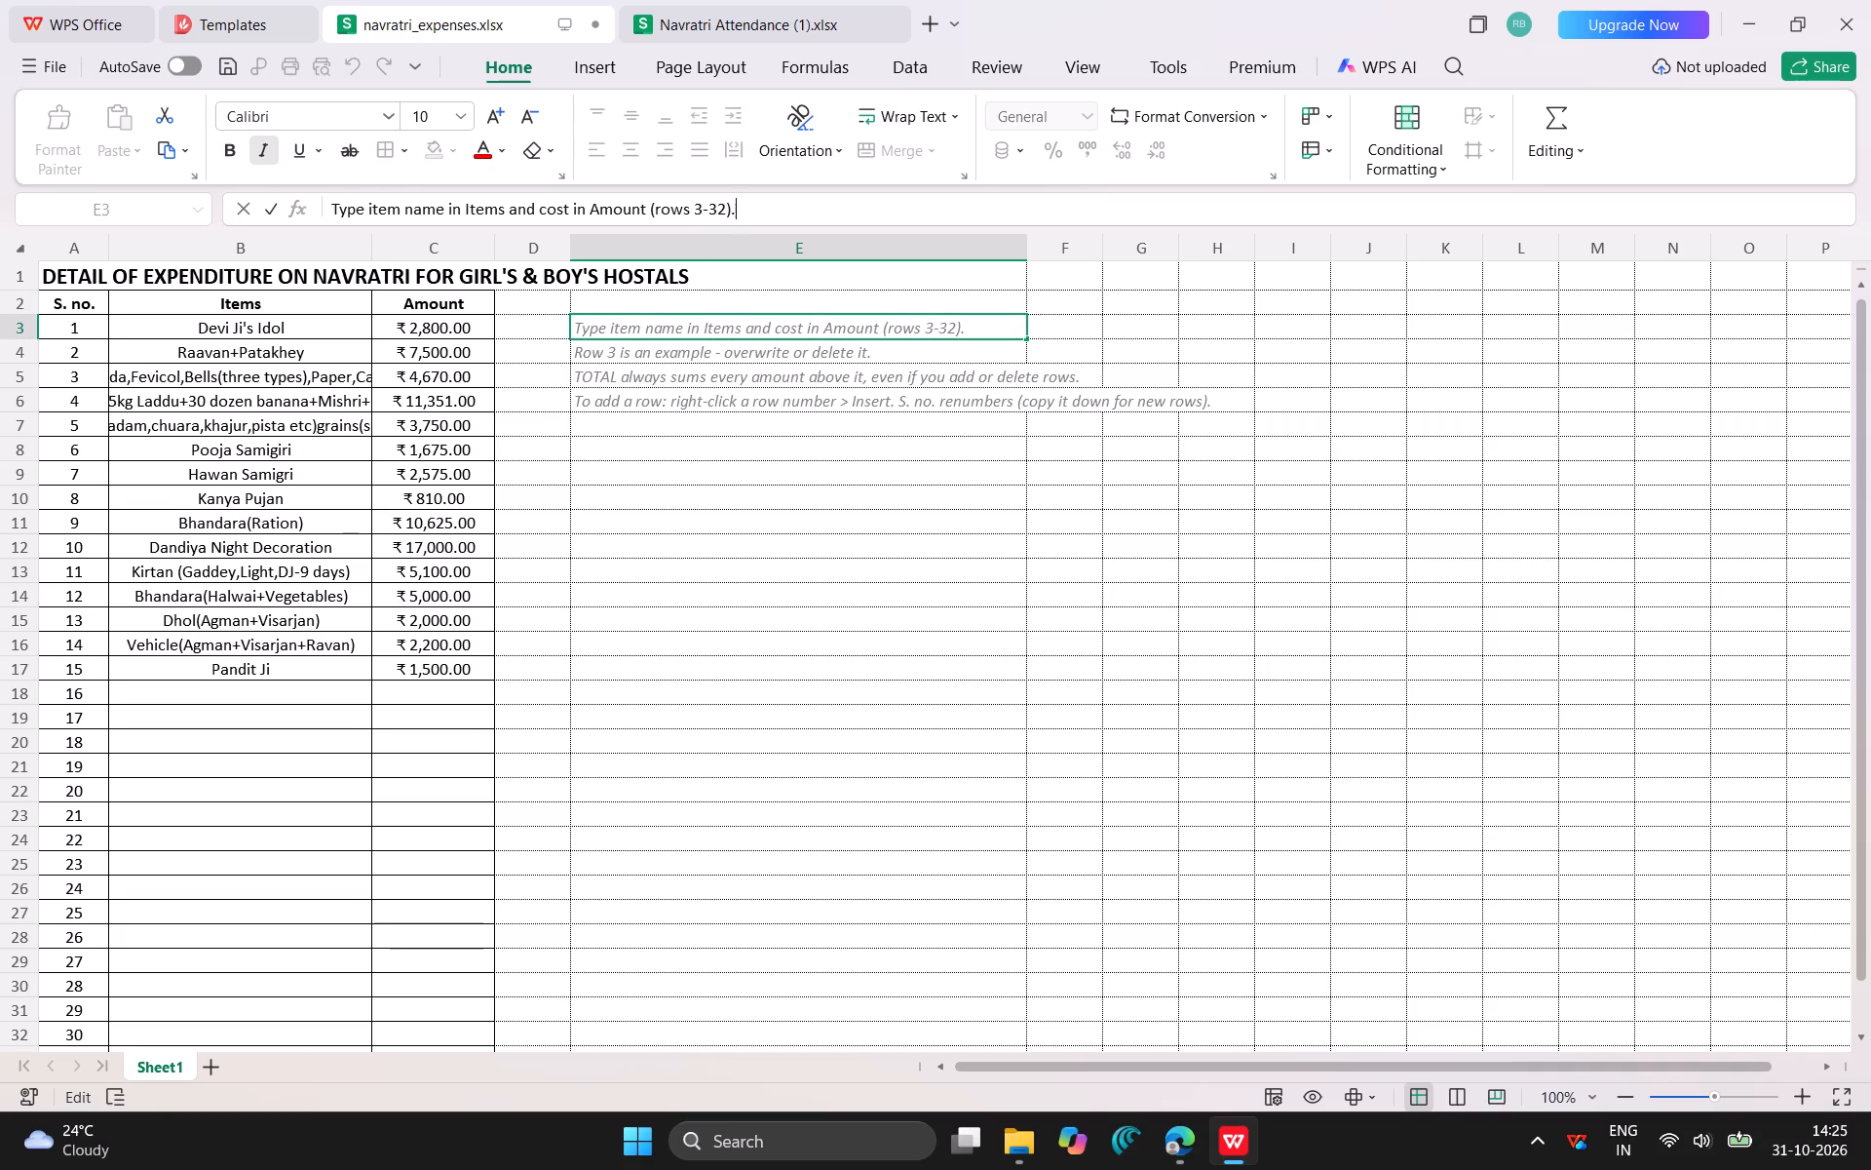
key(BackSpace)
key(BackSpace)
key(BackSpace)
key(BackSpace)
key(BackSpace)
key(BackSpace)
key(BackSpace)
key(BackSpace)
key(BackSpace)
key(BackSpace)
key(BackSpace)
key(BackSpace)
key(BackSpace)
key(BackSpace)
key(BackSpace)
key(BackSpace)
key(BackSpace)
key(BackSpace)
key(BackSpace)
key(BackSpace)
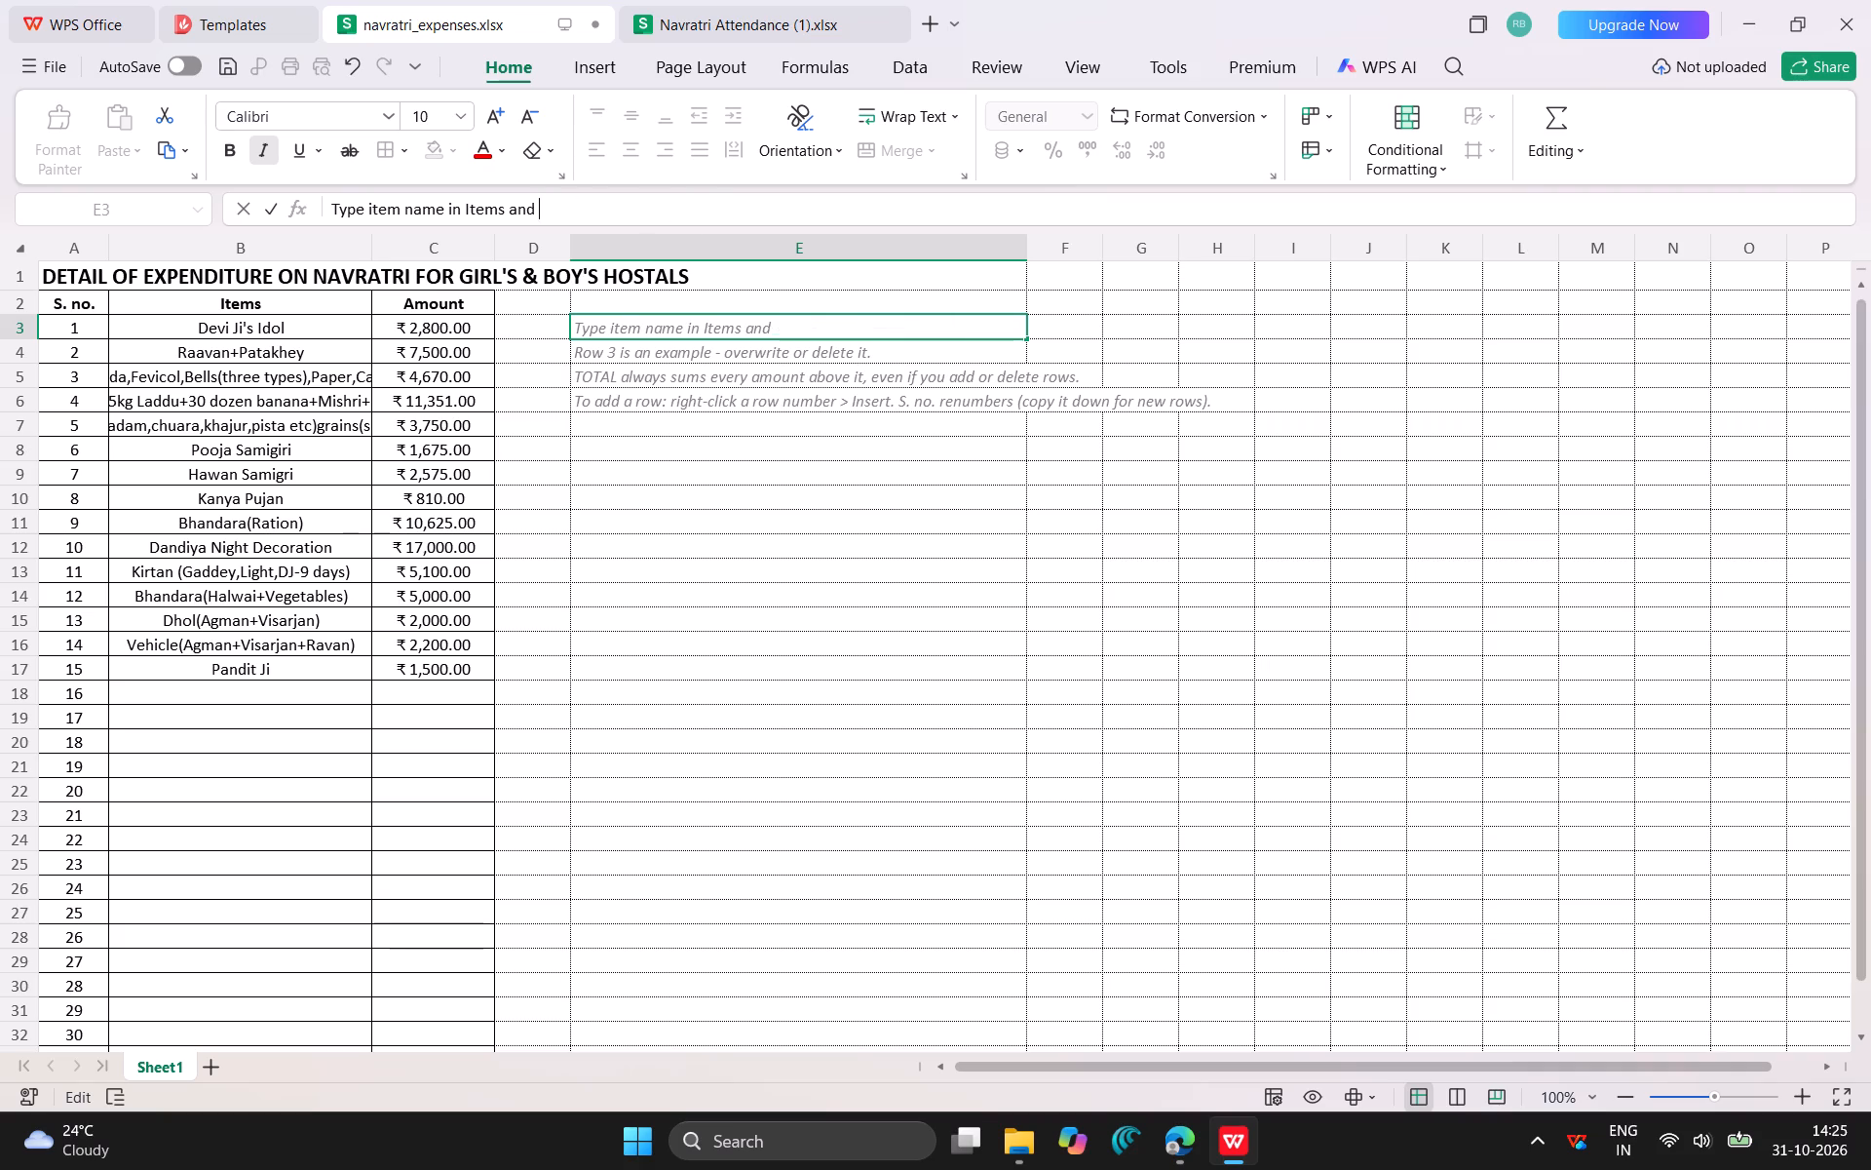
Delete the note in cell E4 about row 3 being an example.
click(906, 355)
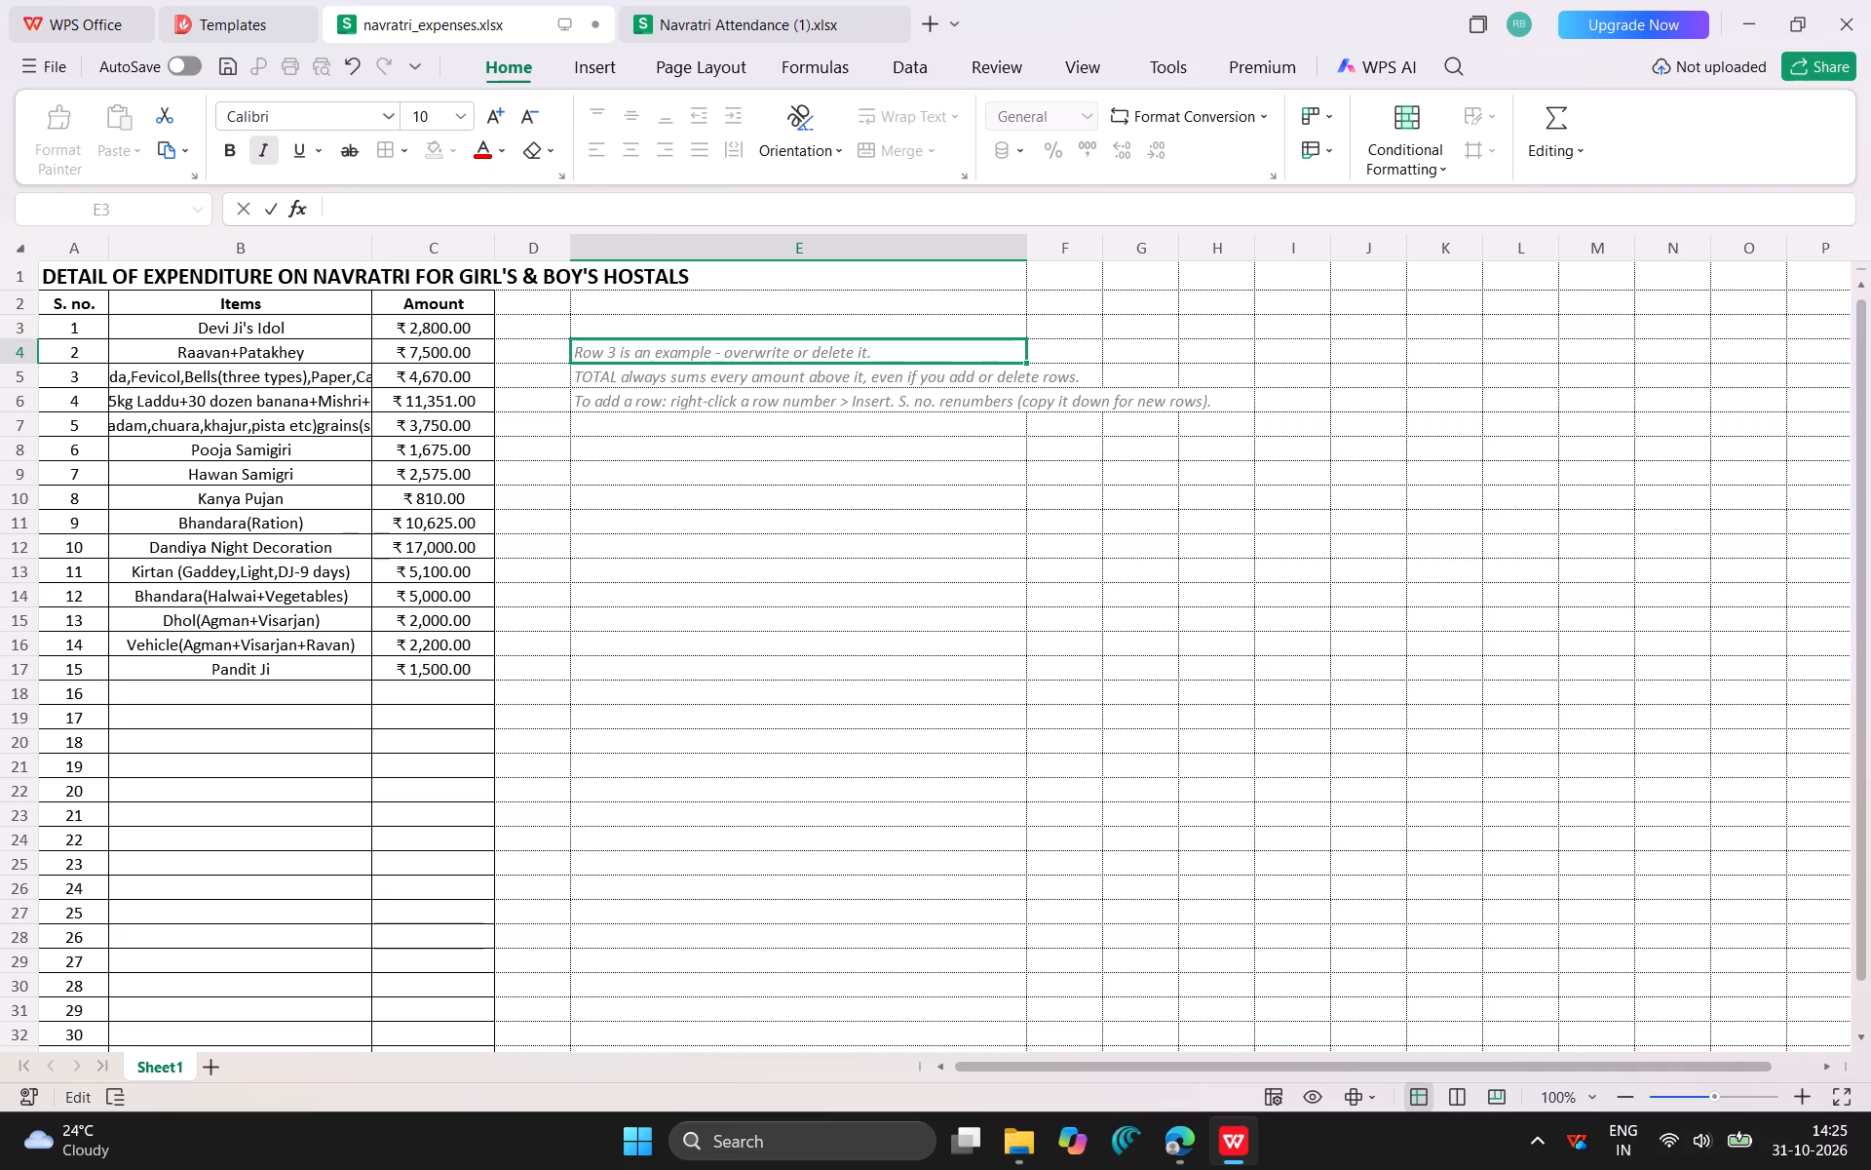
click(793, 213)
key(BackSpace)
key(BackSpace)
key(BackSpace)
key(BackSpace)
key(BackSpace)
key(BackSpace)
key(BackSpace)
key(BackSpace)
key(BackSpace)
key(BackSpace)
key(BackSpace)
key(BackSpace)
key(BackSpace)
key(BackSpace)
key(BackSpace)
key(BackSpace)
key(BackSpace)
key(BackSpace)
key(BackSpace)
key(BackSpace)
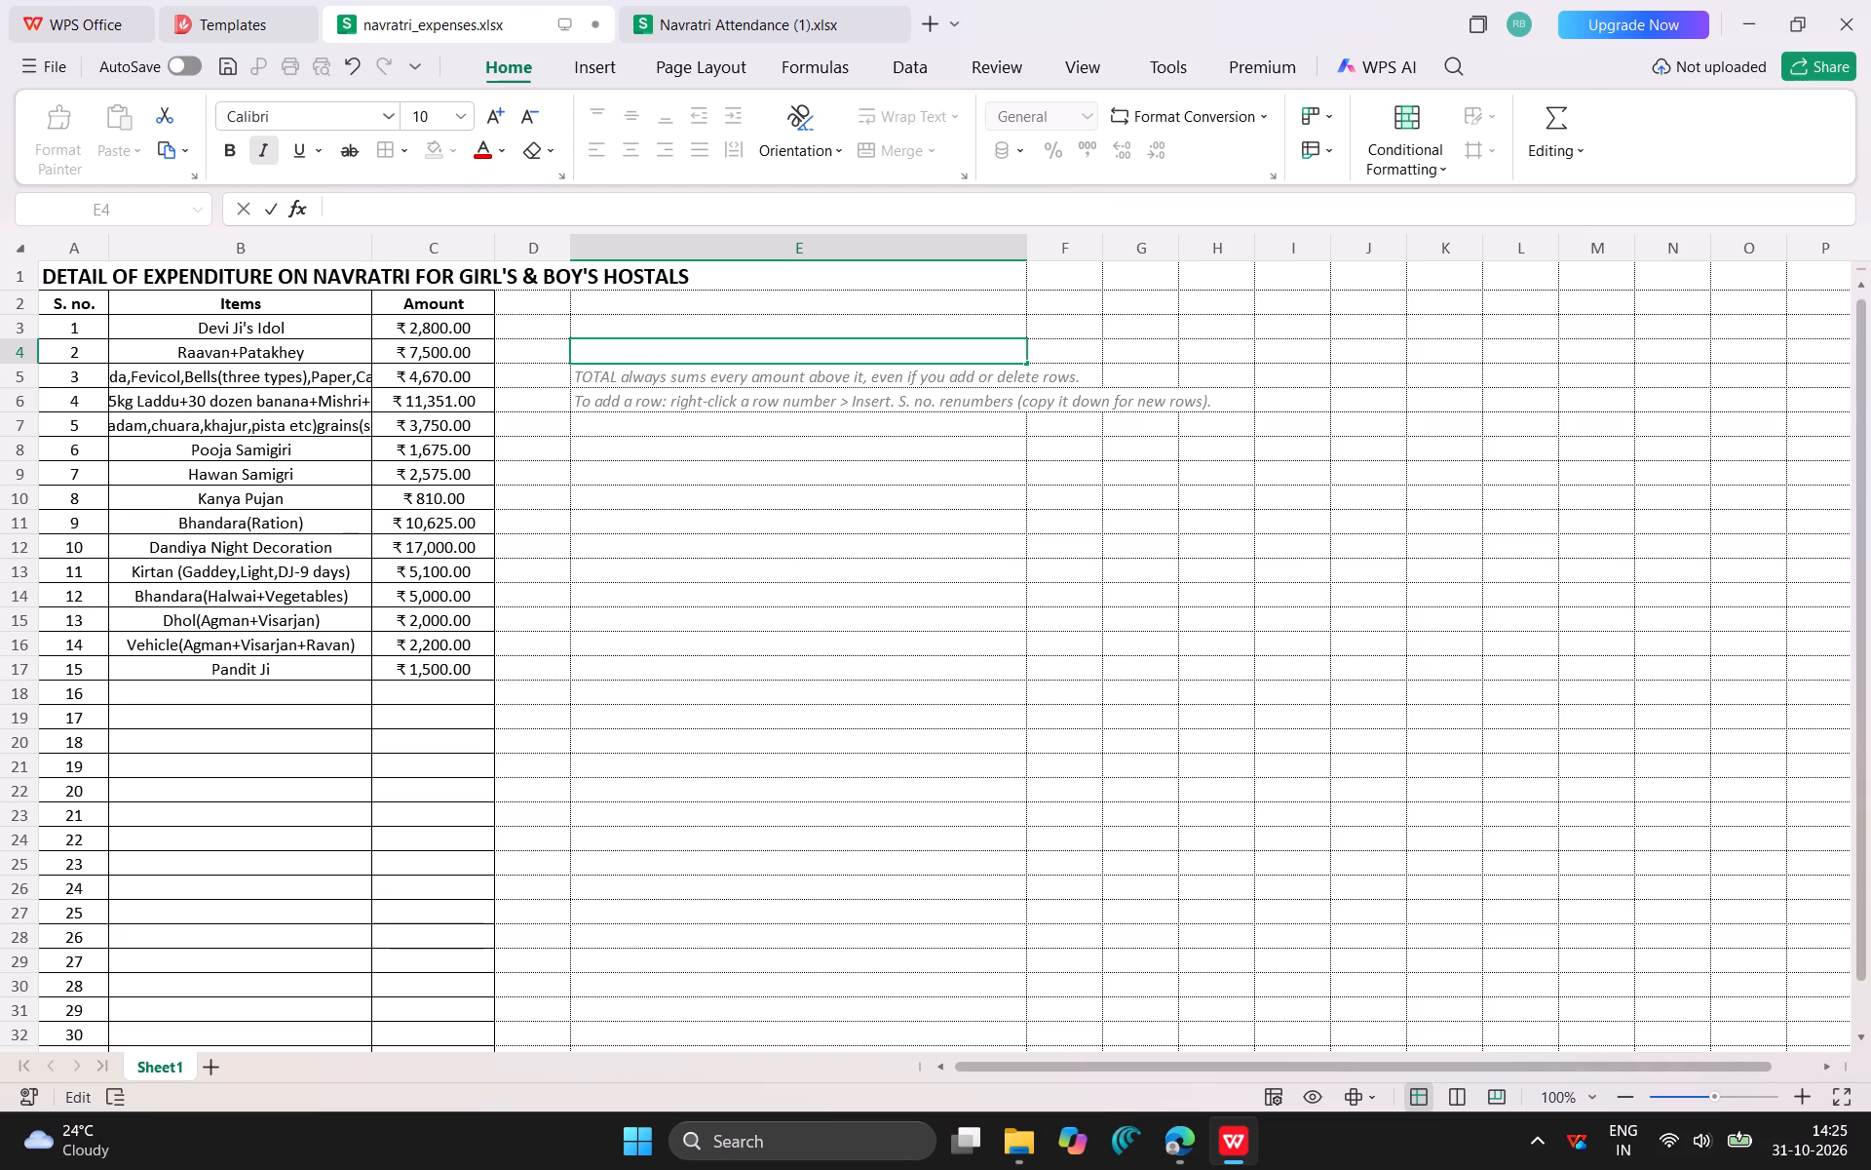
Delete the note in cell E5 about how TOTAL sums the amounts.
click(825, 375)
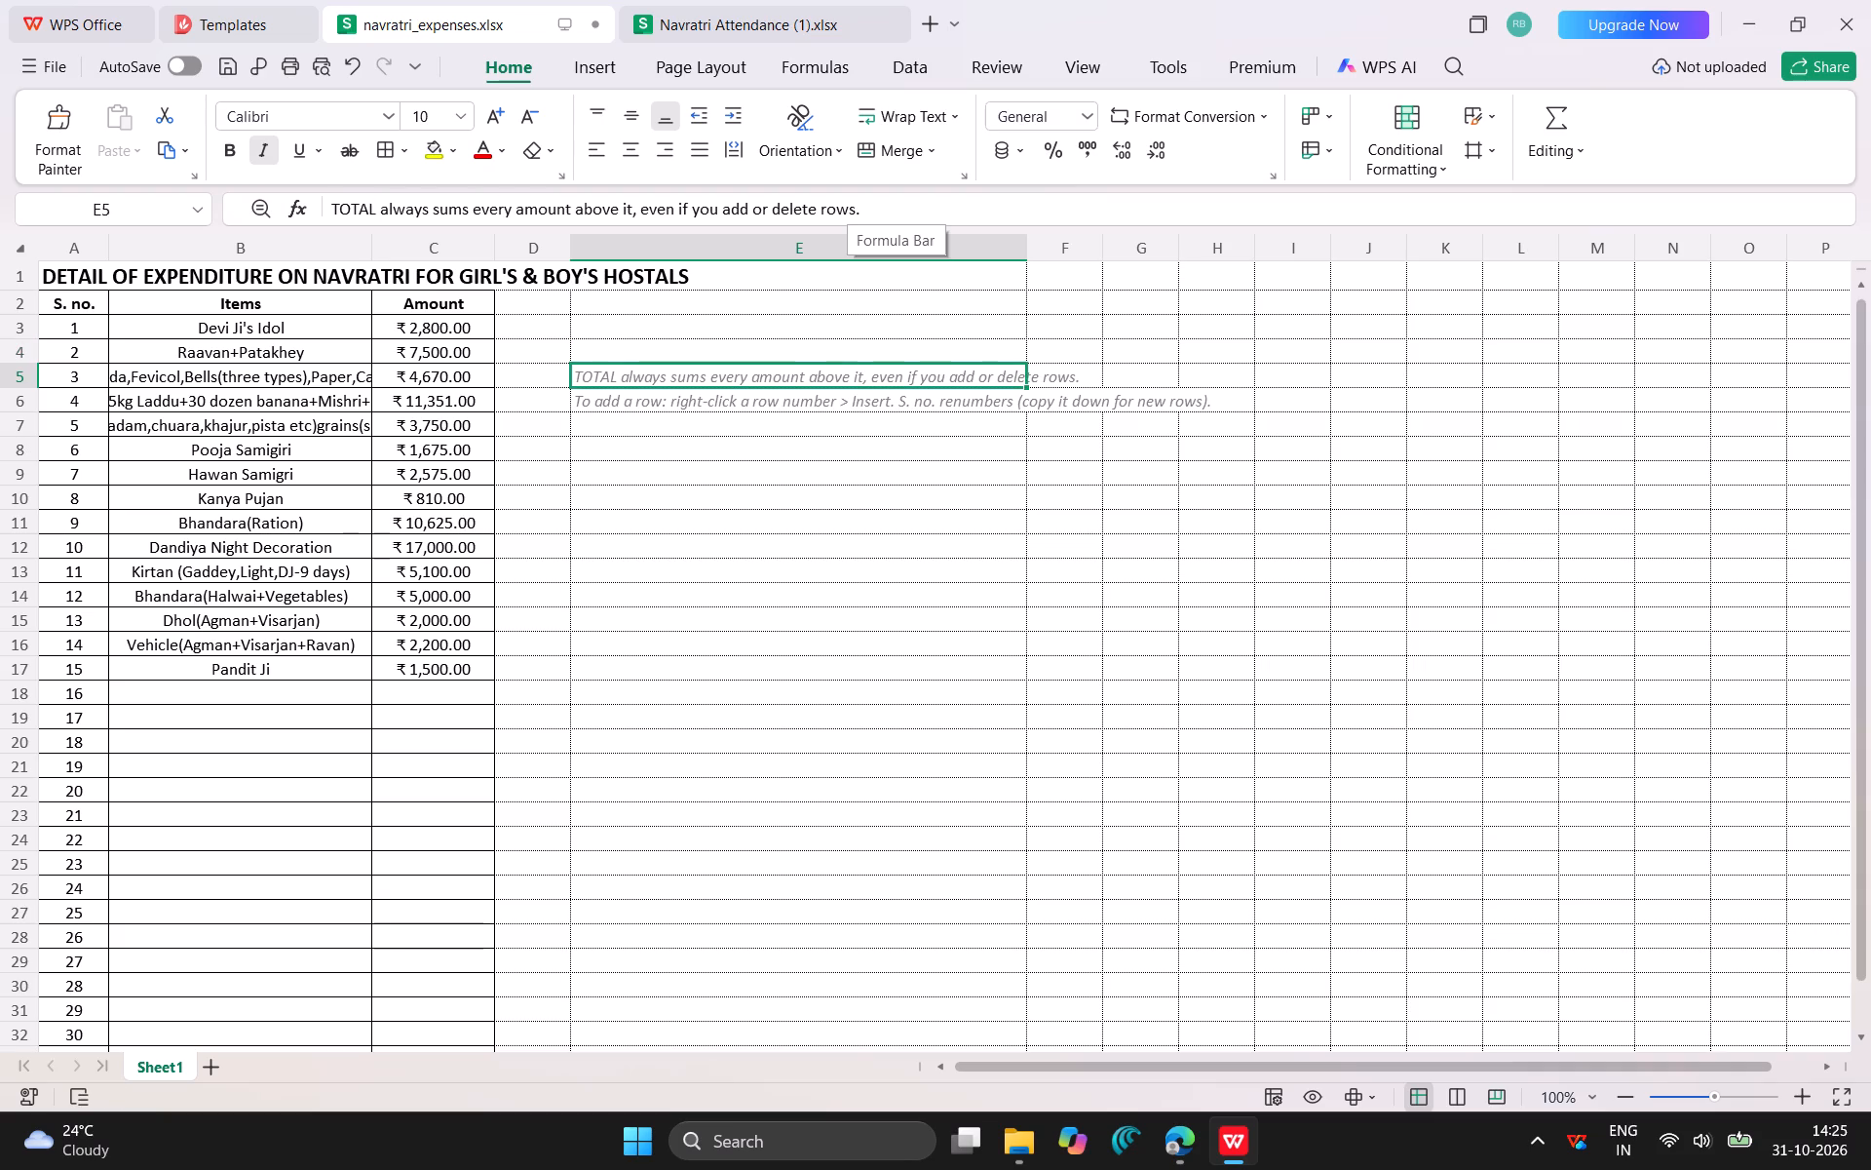
click(860, 209)
key(BackSpace)
key(BackSpace)
key(BackSpace)
key(BackSpace)
key(BackSpace)
key(BackSpace)
key(BackSpace)
key(BackSpace)
key(BackSpace)
key(BackSpace)
key(BackSpace)
key(BackSpace)
key(BackSpace)
key(BackSpace)
key(BackSpace)
key(BackSpace)
key(BackSpace)
key(BackSpace)
key(BackSpace)
key(BackSpace)
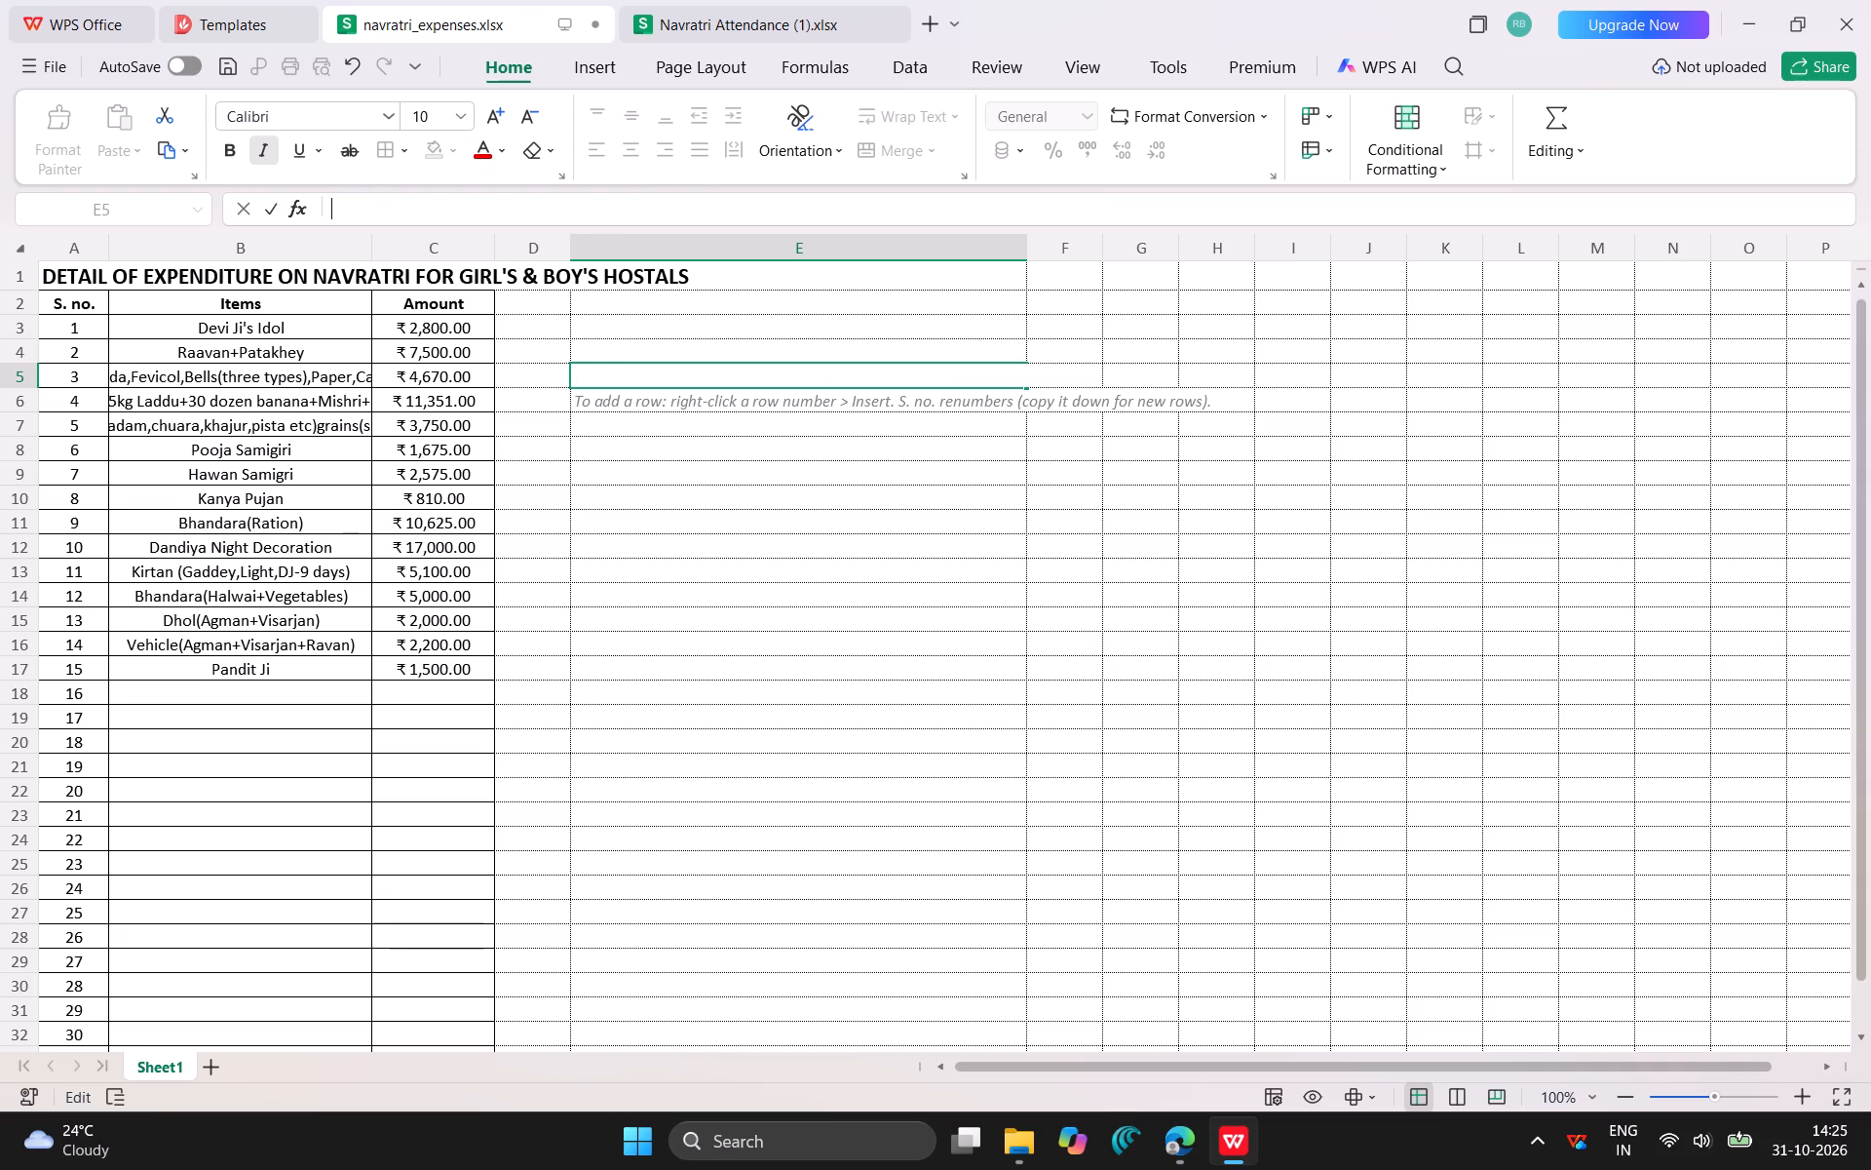
Delete the note in cell E6 about adding a row.
click(953, 402)
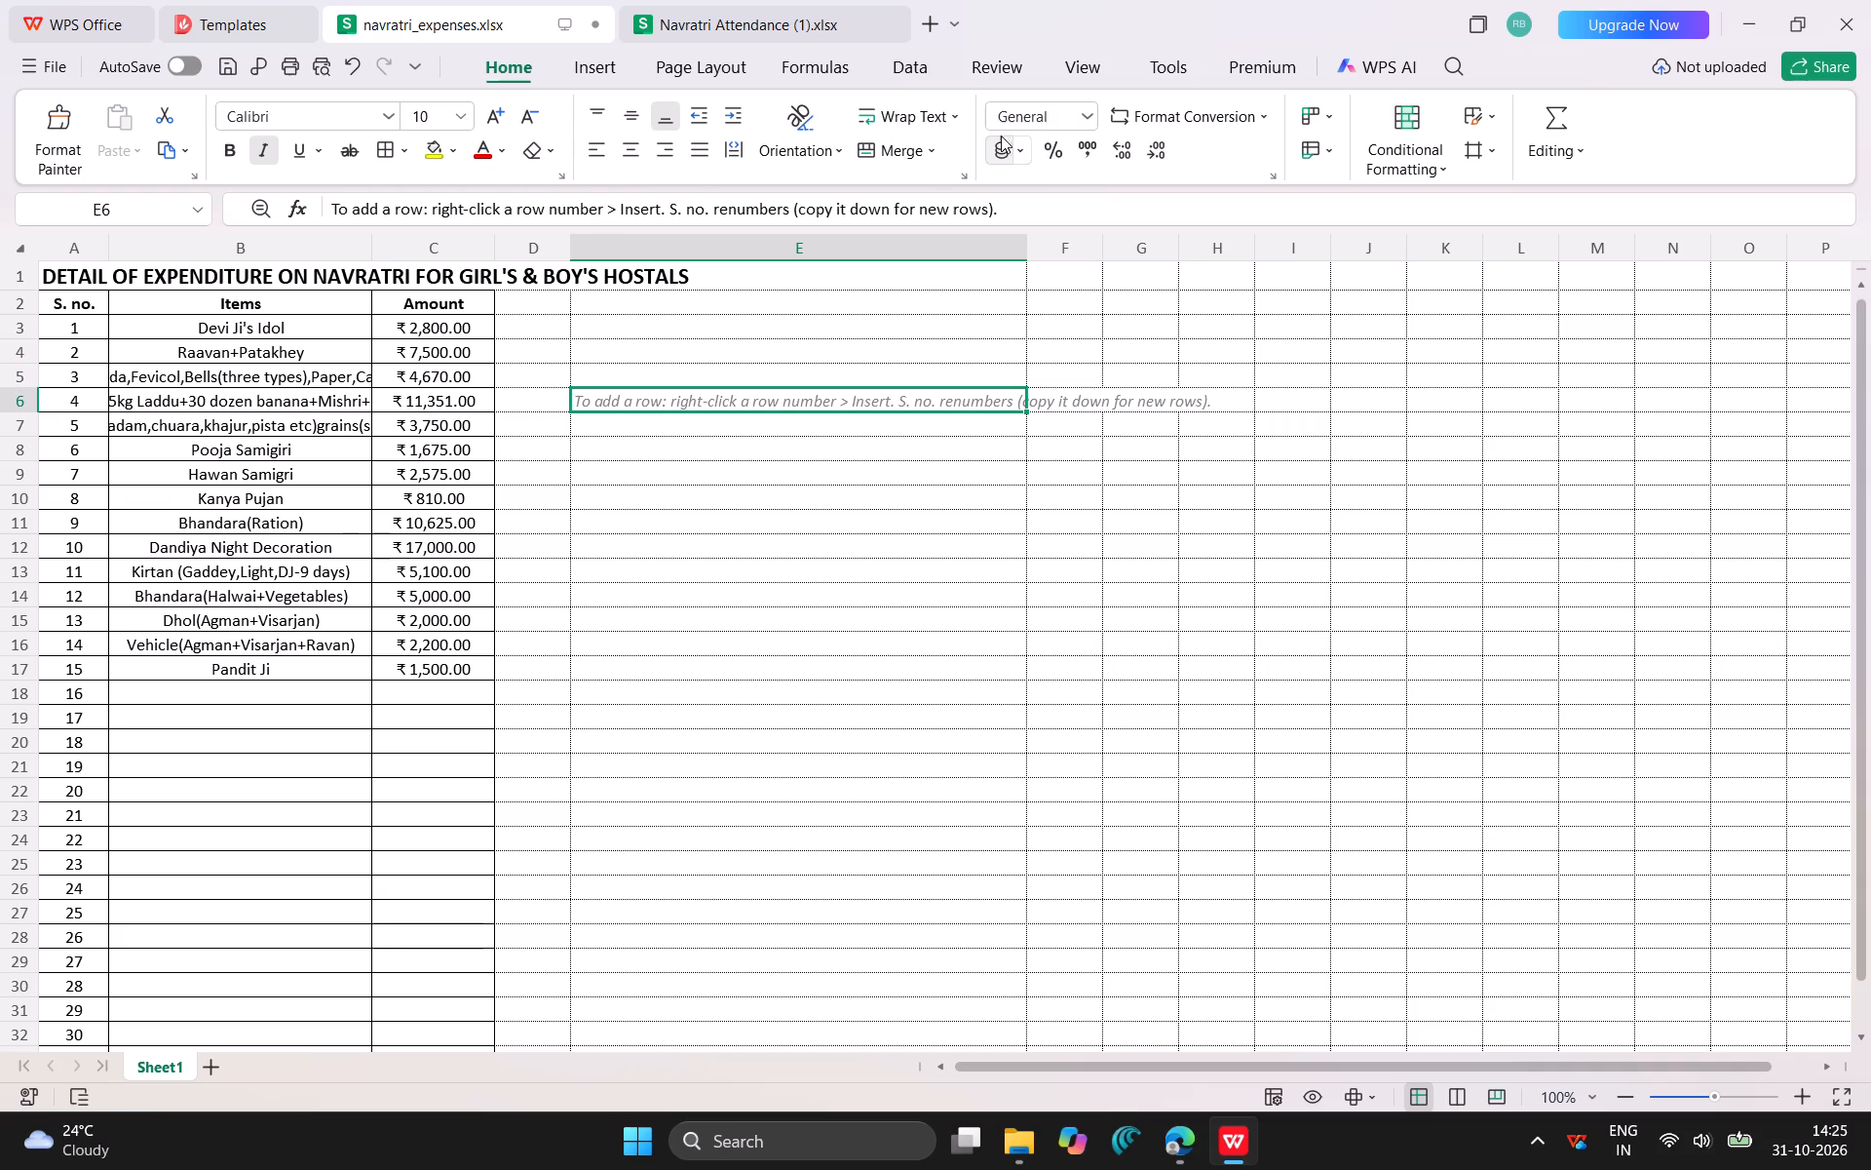
click(1014, 212)
key(BackSpace)
key(BackSpace)
key(BackSpace)
key(BackSpace)
key(BackSpace)
key(BackSpace)
key(BackSpace)
key(BackSpace)
key(BackSpace)
key(BackSpace)
key(BackSpace)
key(BackSpace)
key(BackSpace)
key(BackSpace)
key(BackSpace)
key(BackSpace)
key(BackSpace)
key(BackSpace)
key(BackSpace)
key(BackSpace)
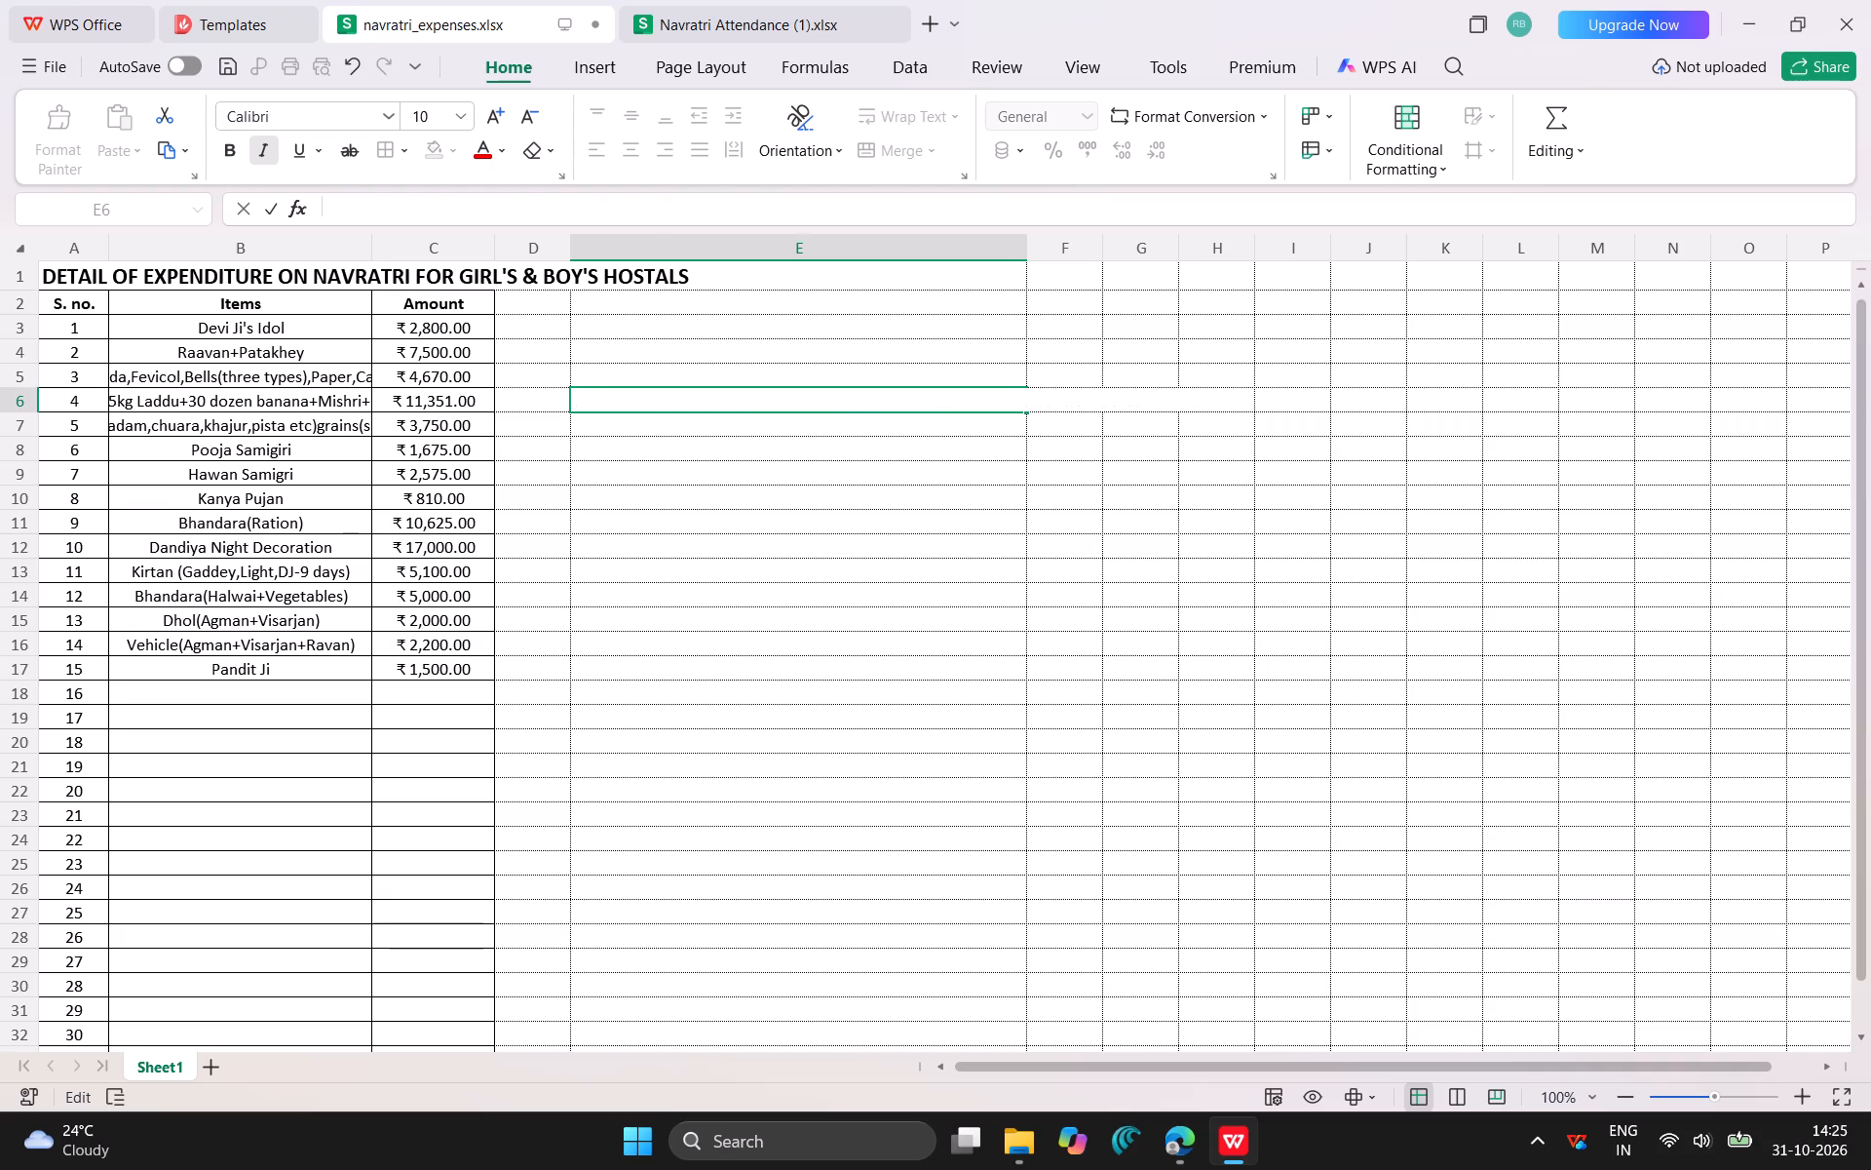
drag(68, 525, 68, 543)
click(356, 874)
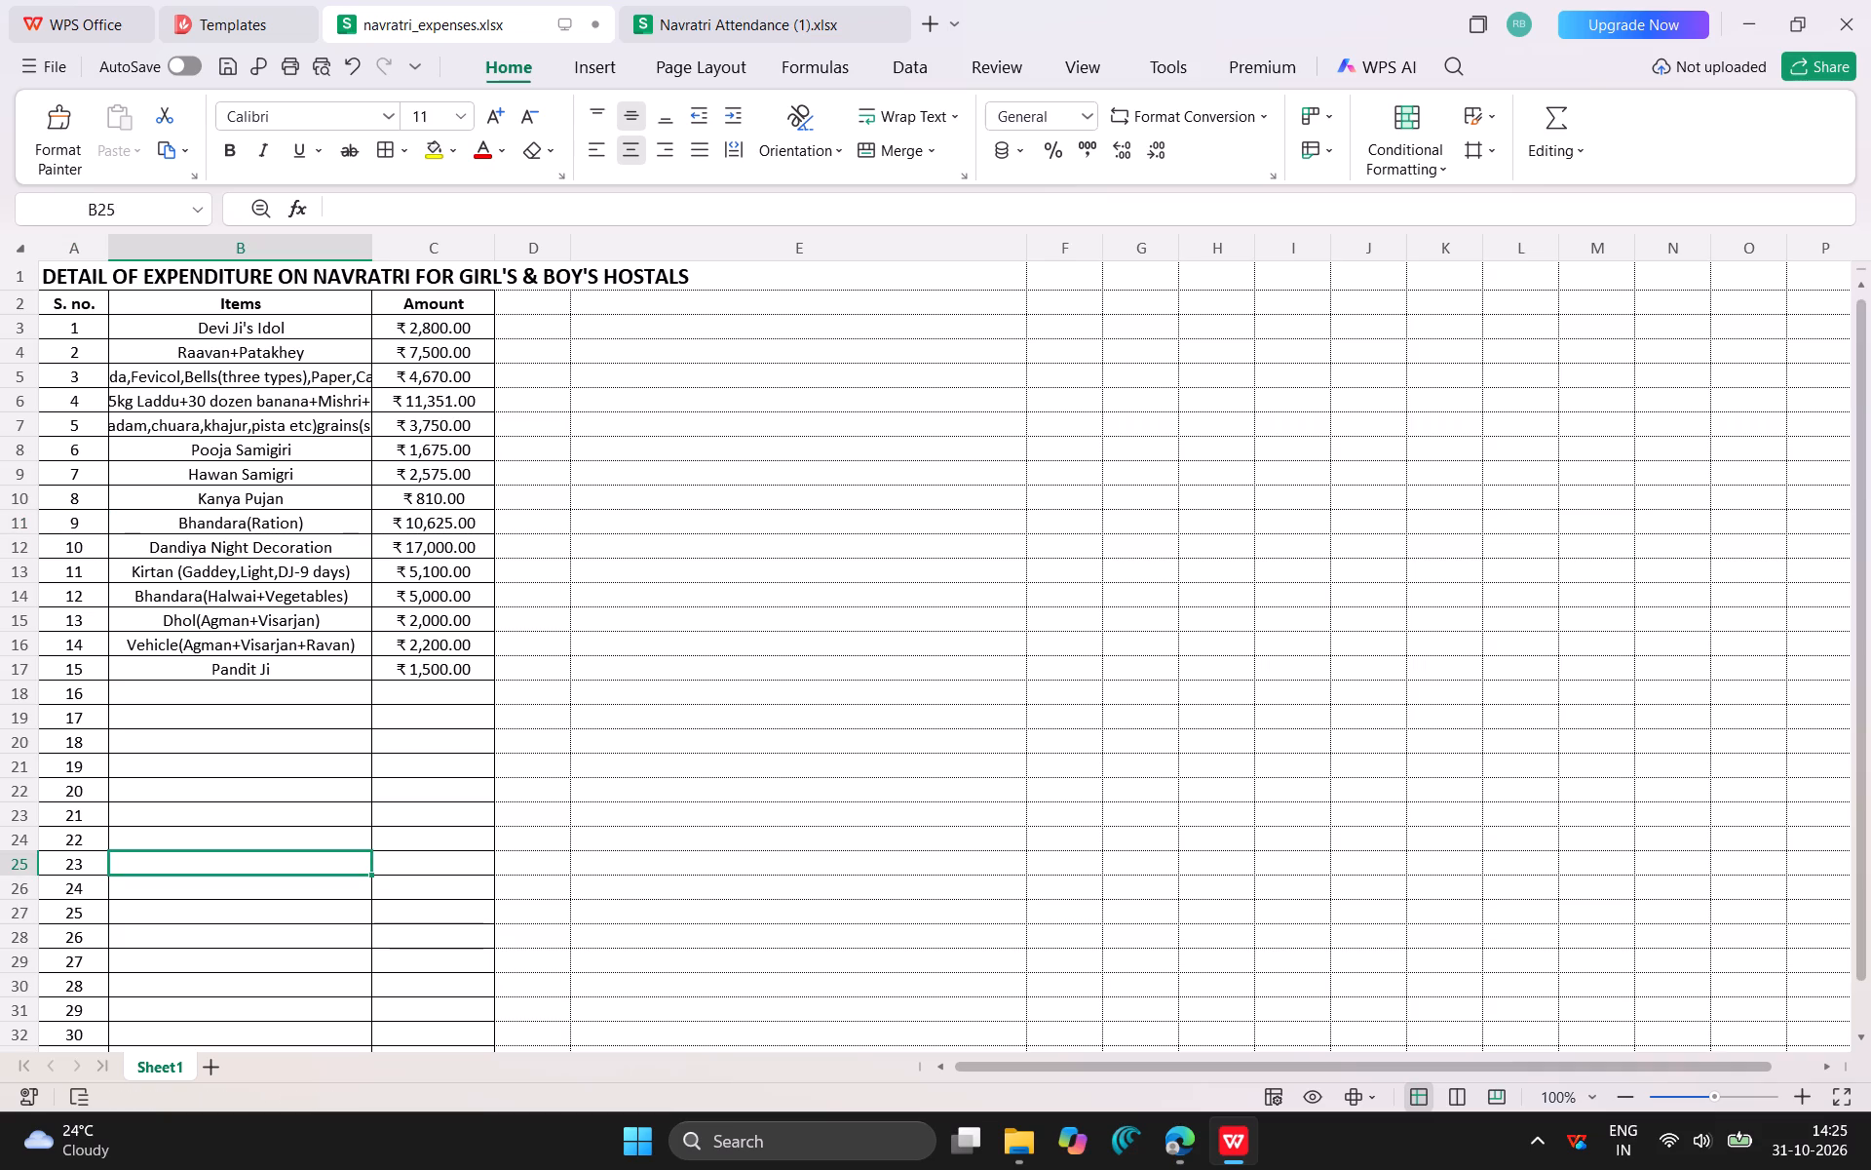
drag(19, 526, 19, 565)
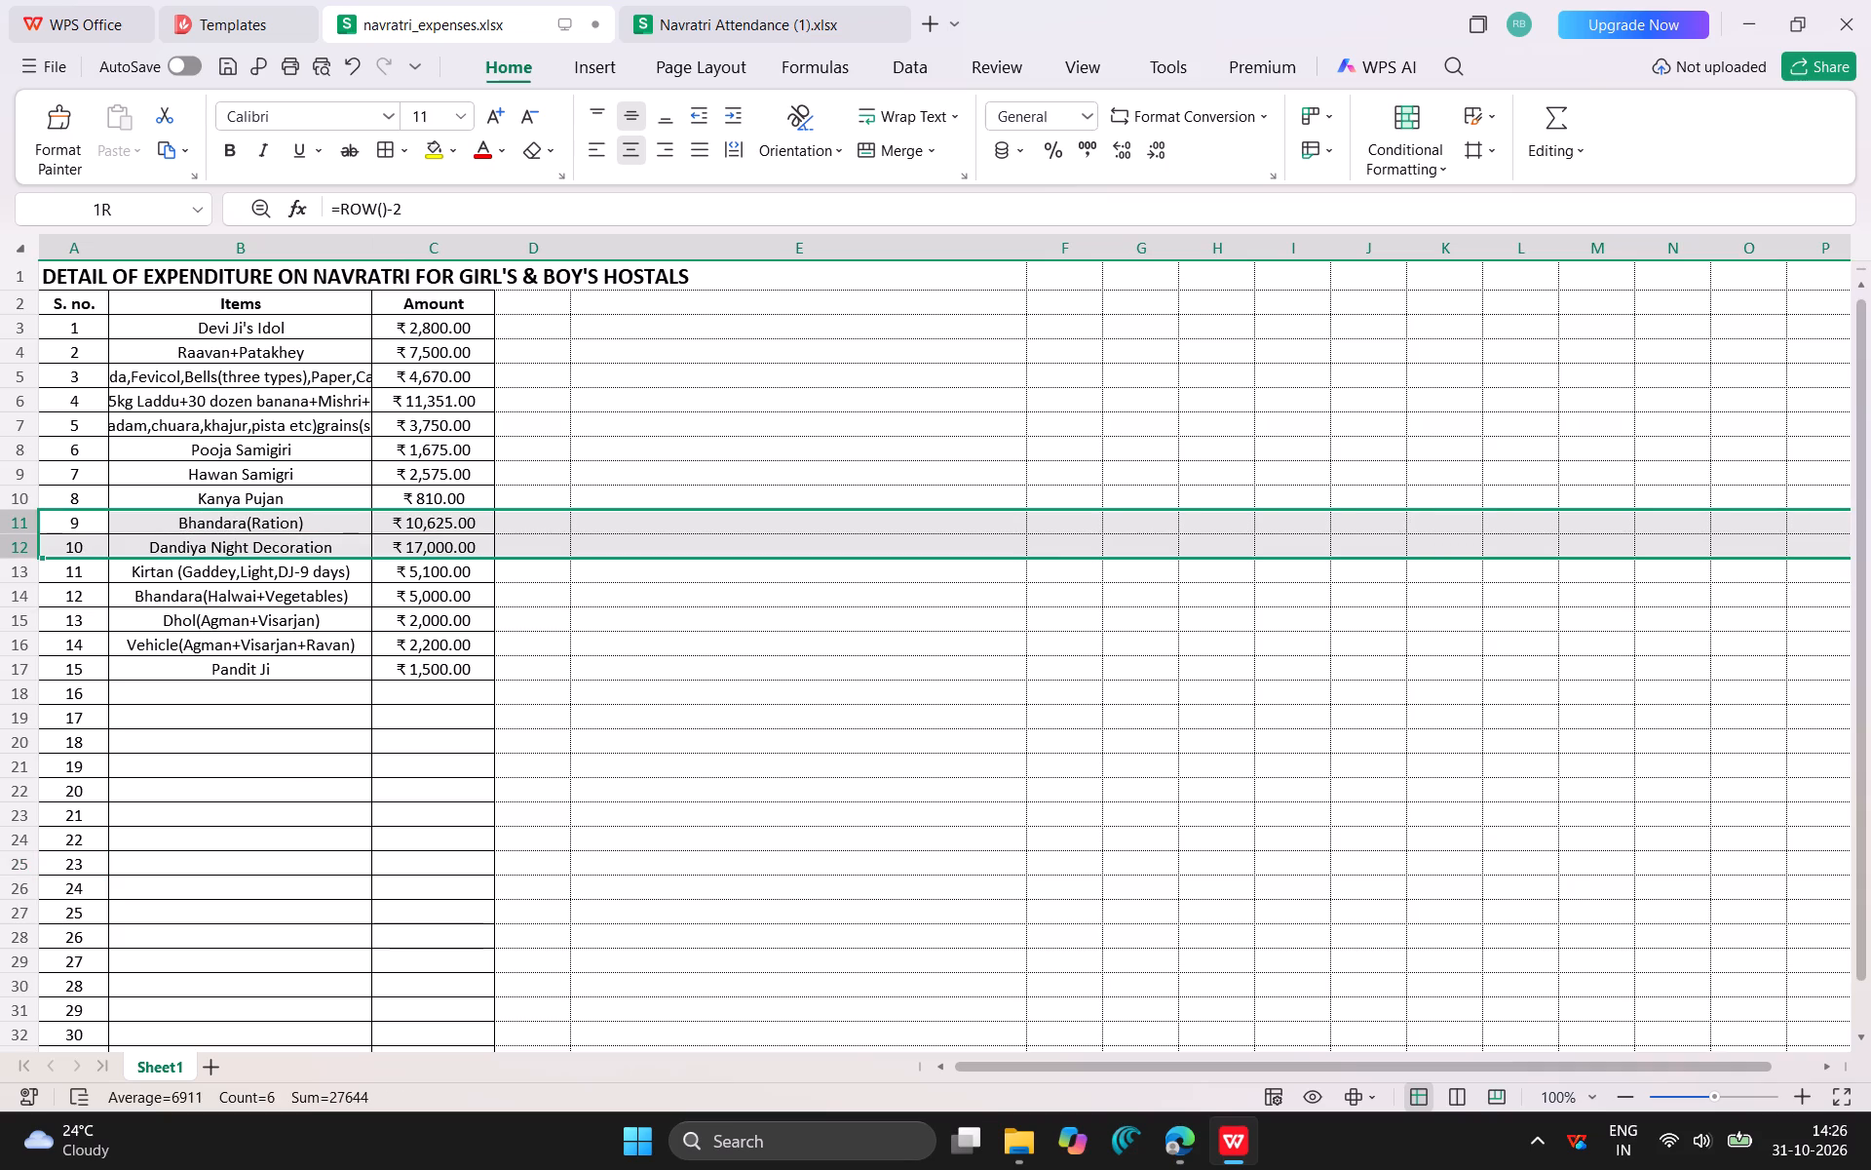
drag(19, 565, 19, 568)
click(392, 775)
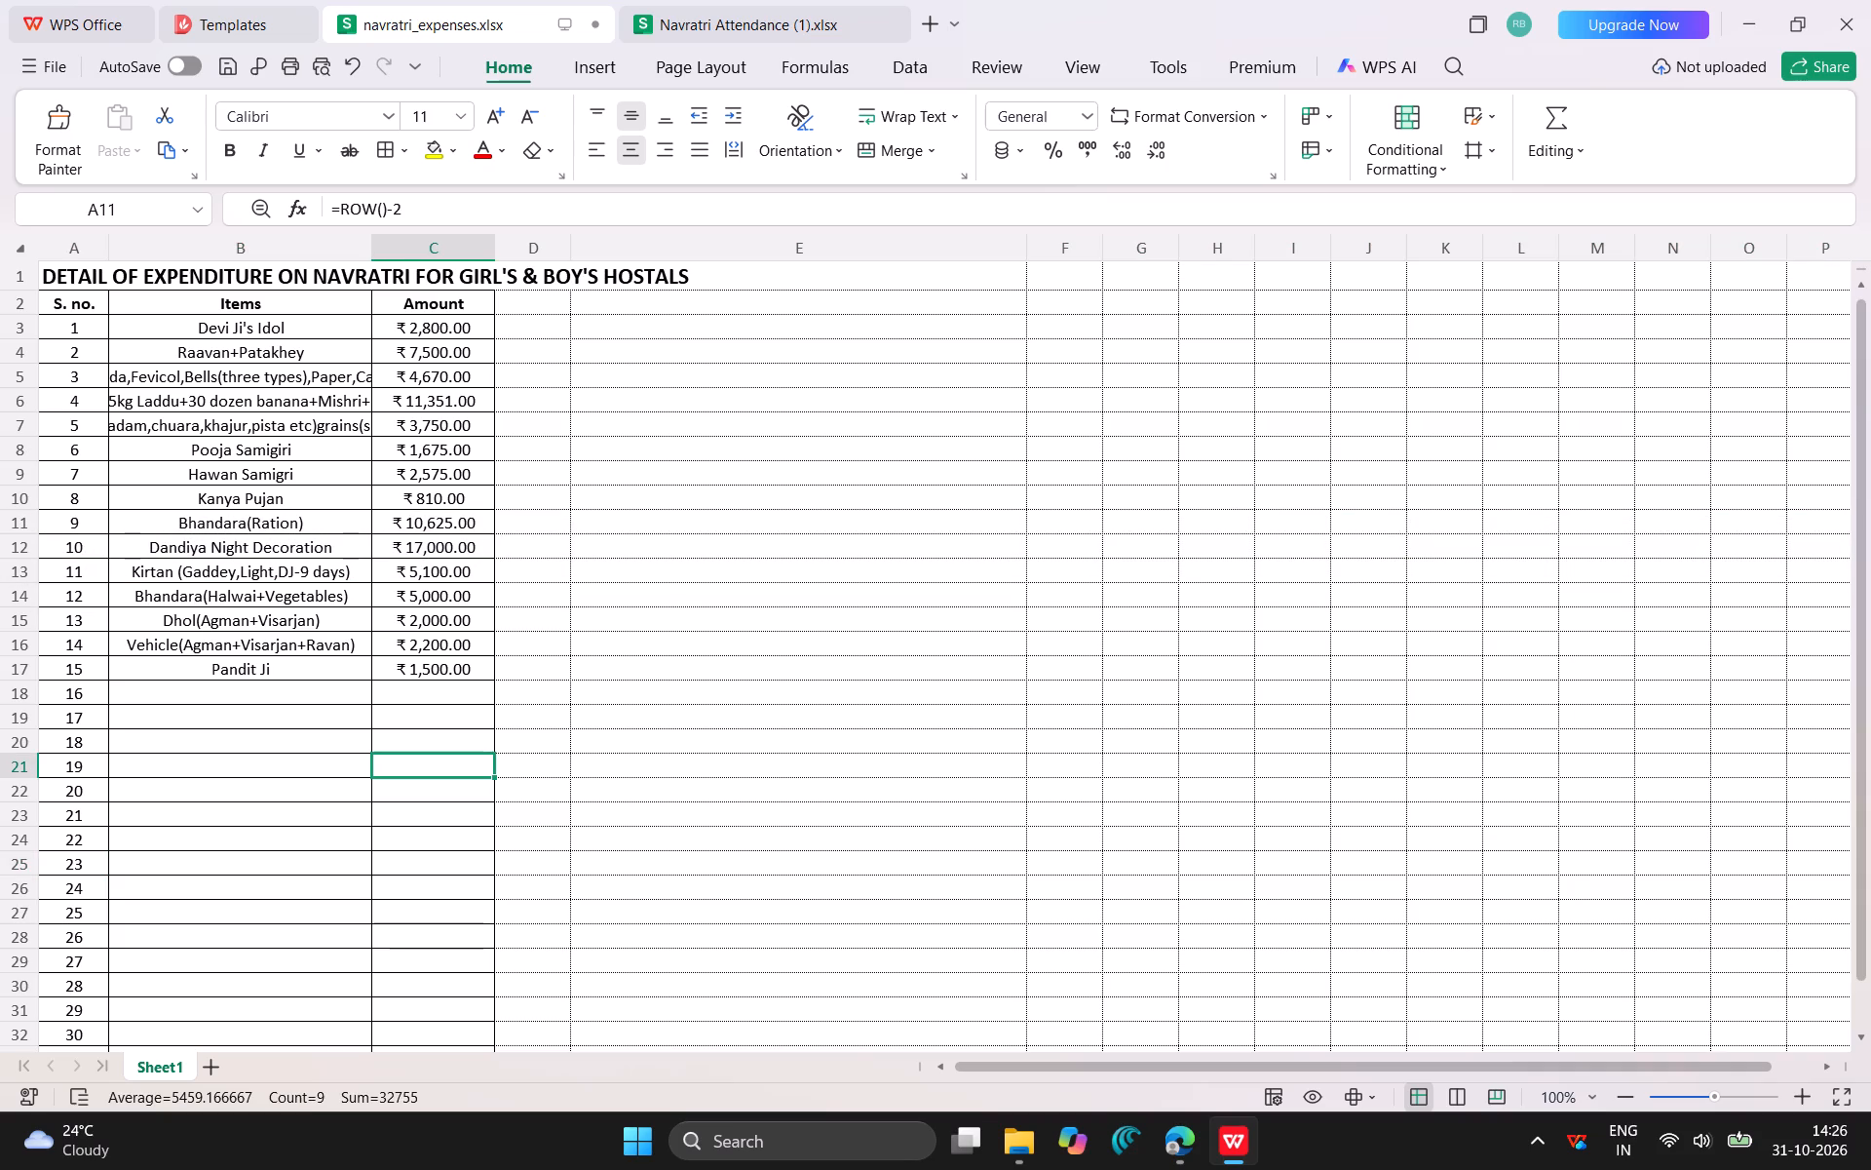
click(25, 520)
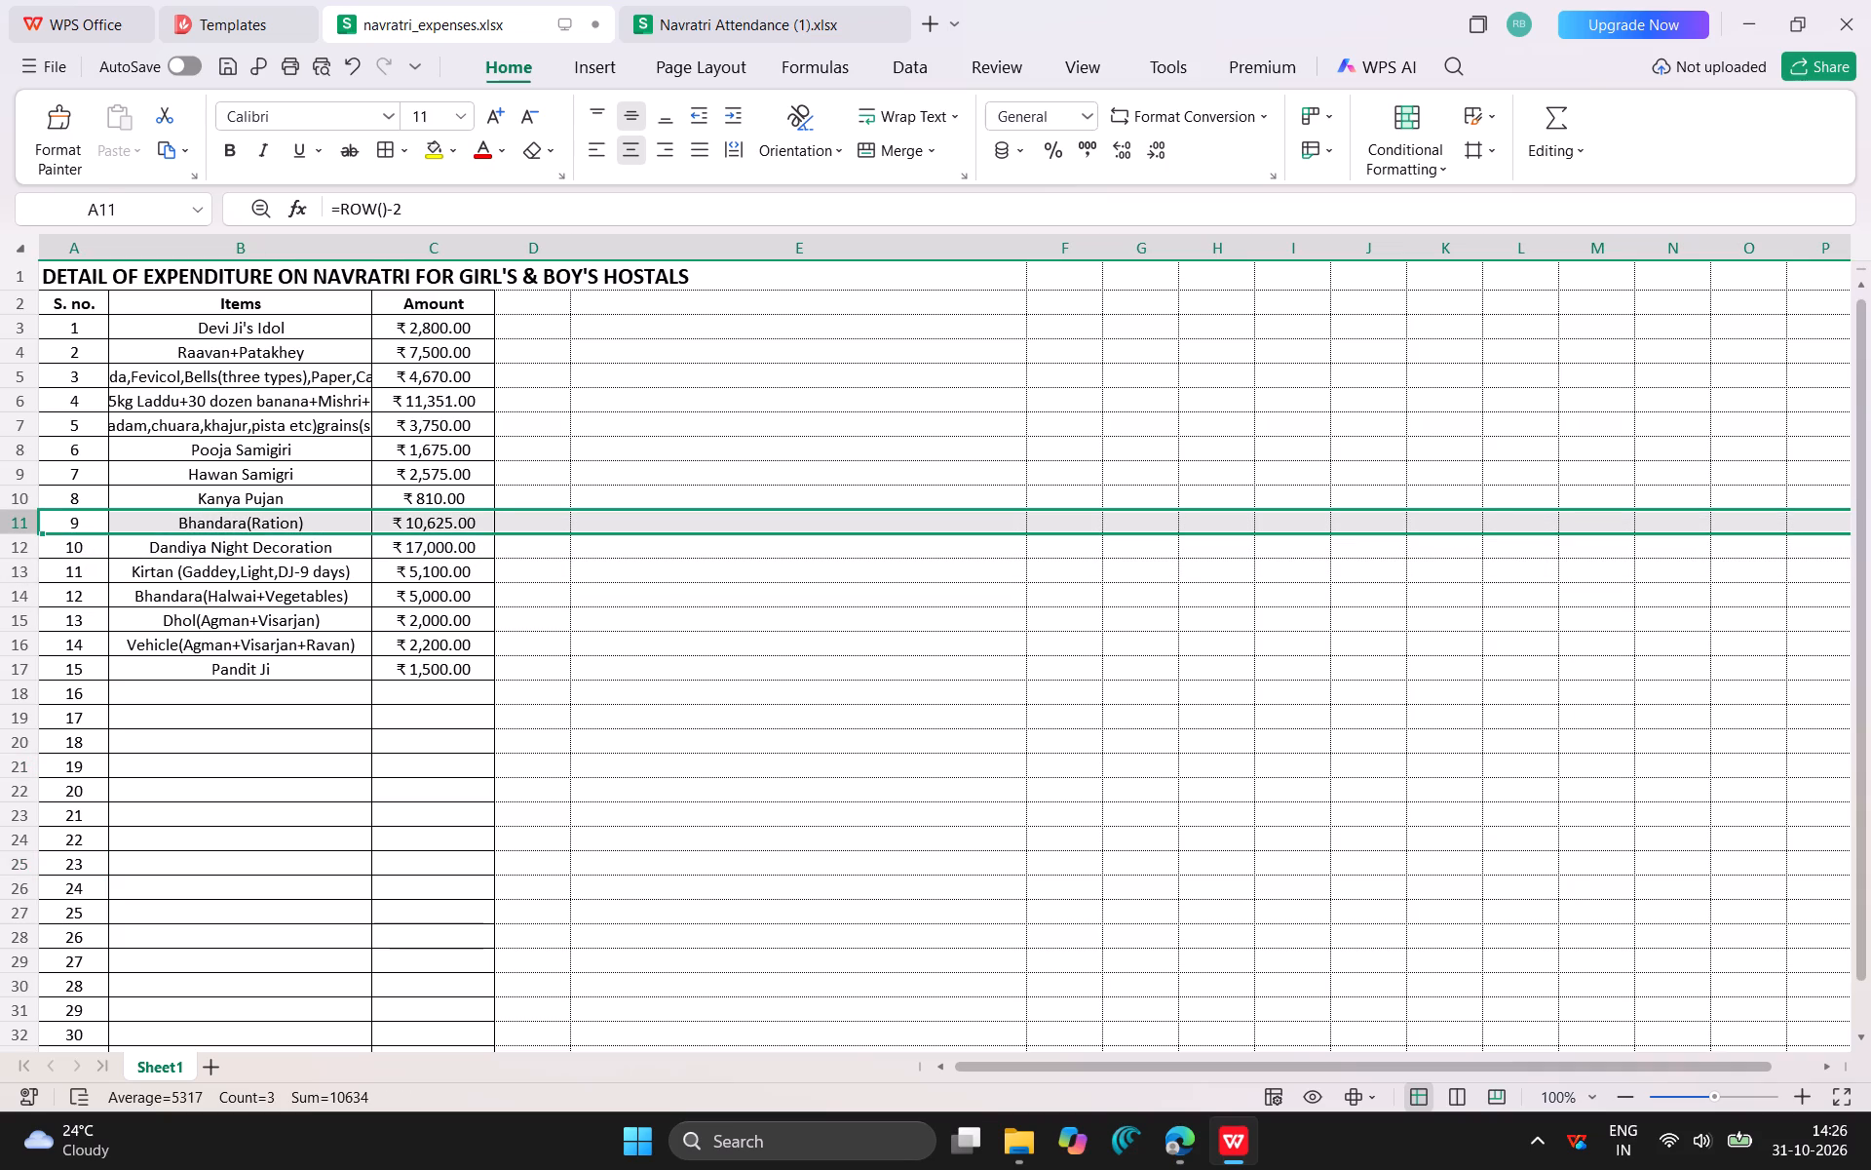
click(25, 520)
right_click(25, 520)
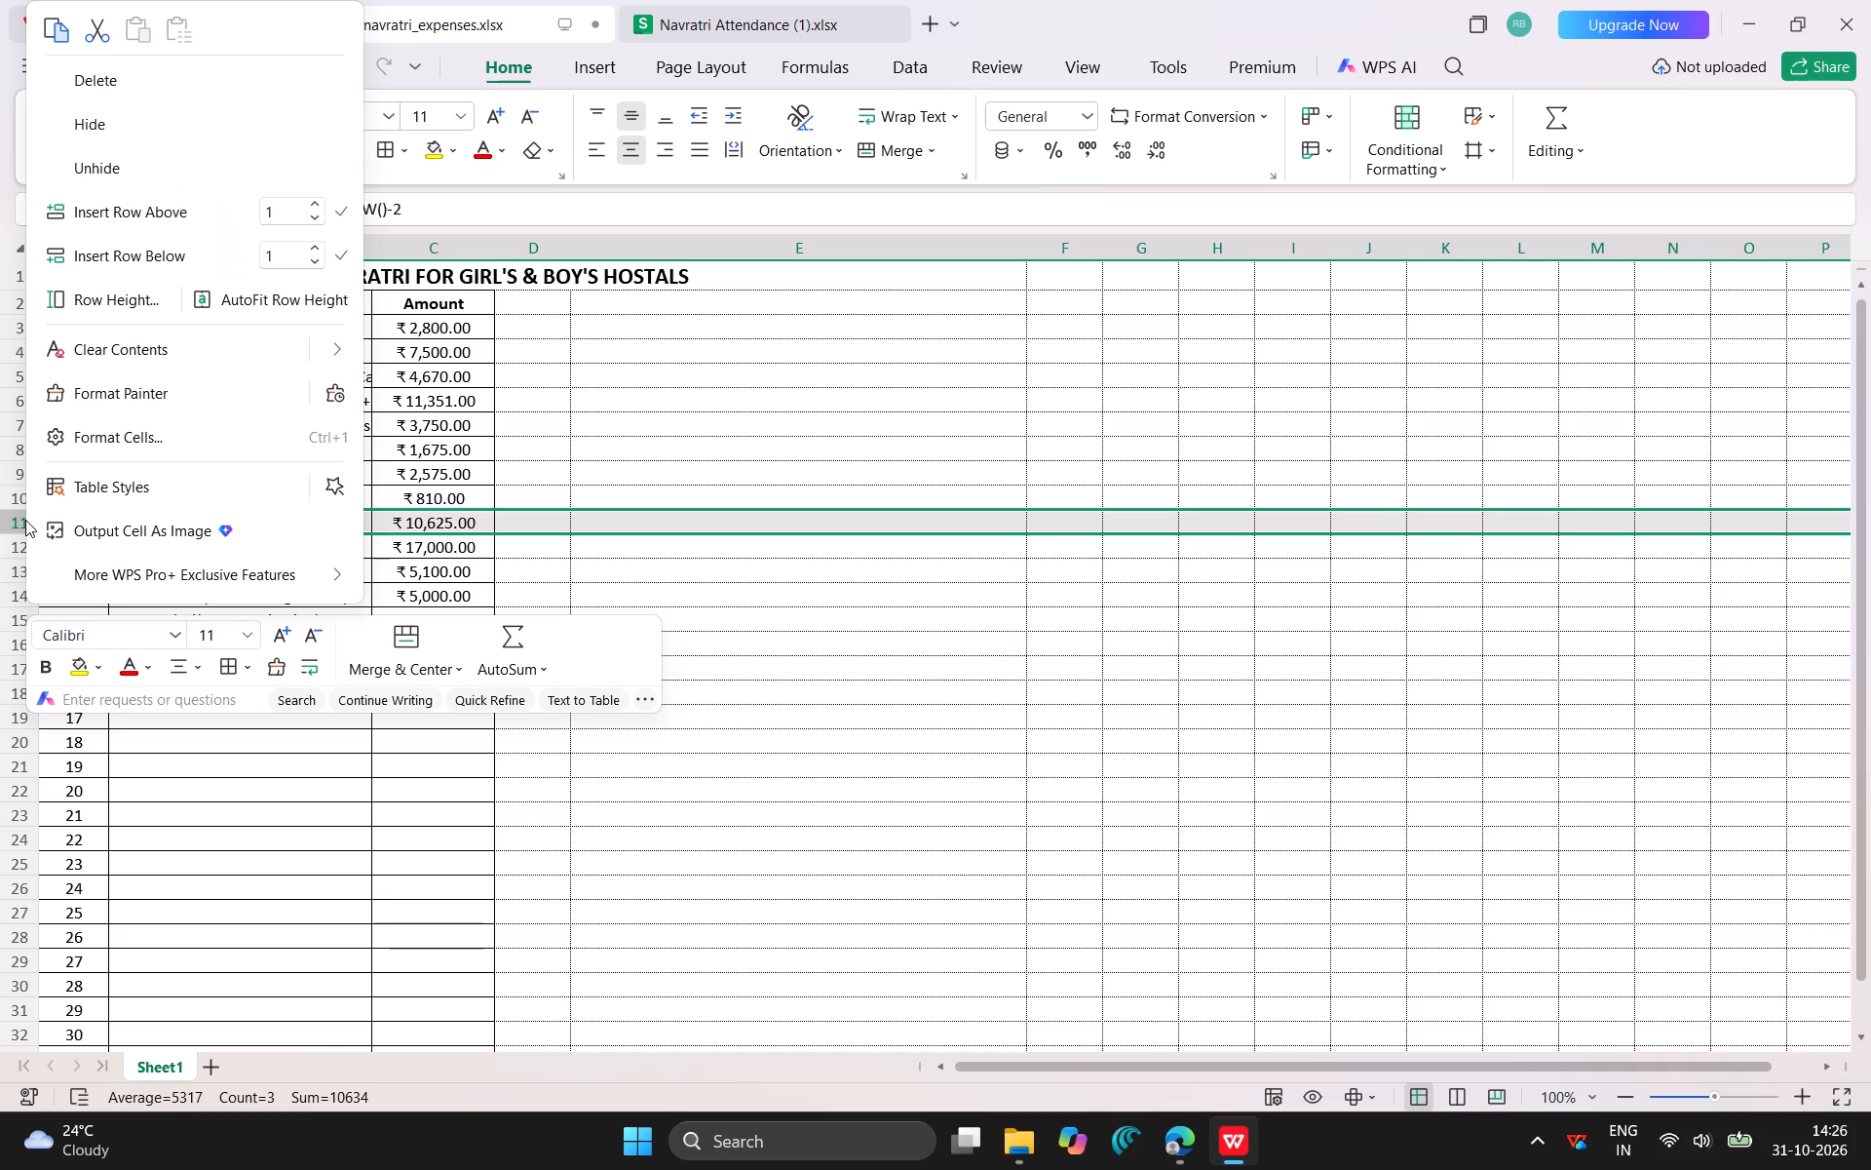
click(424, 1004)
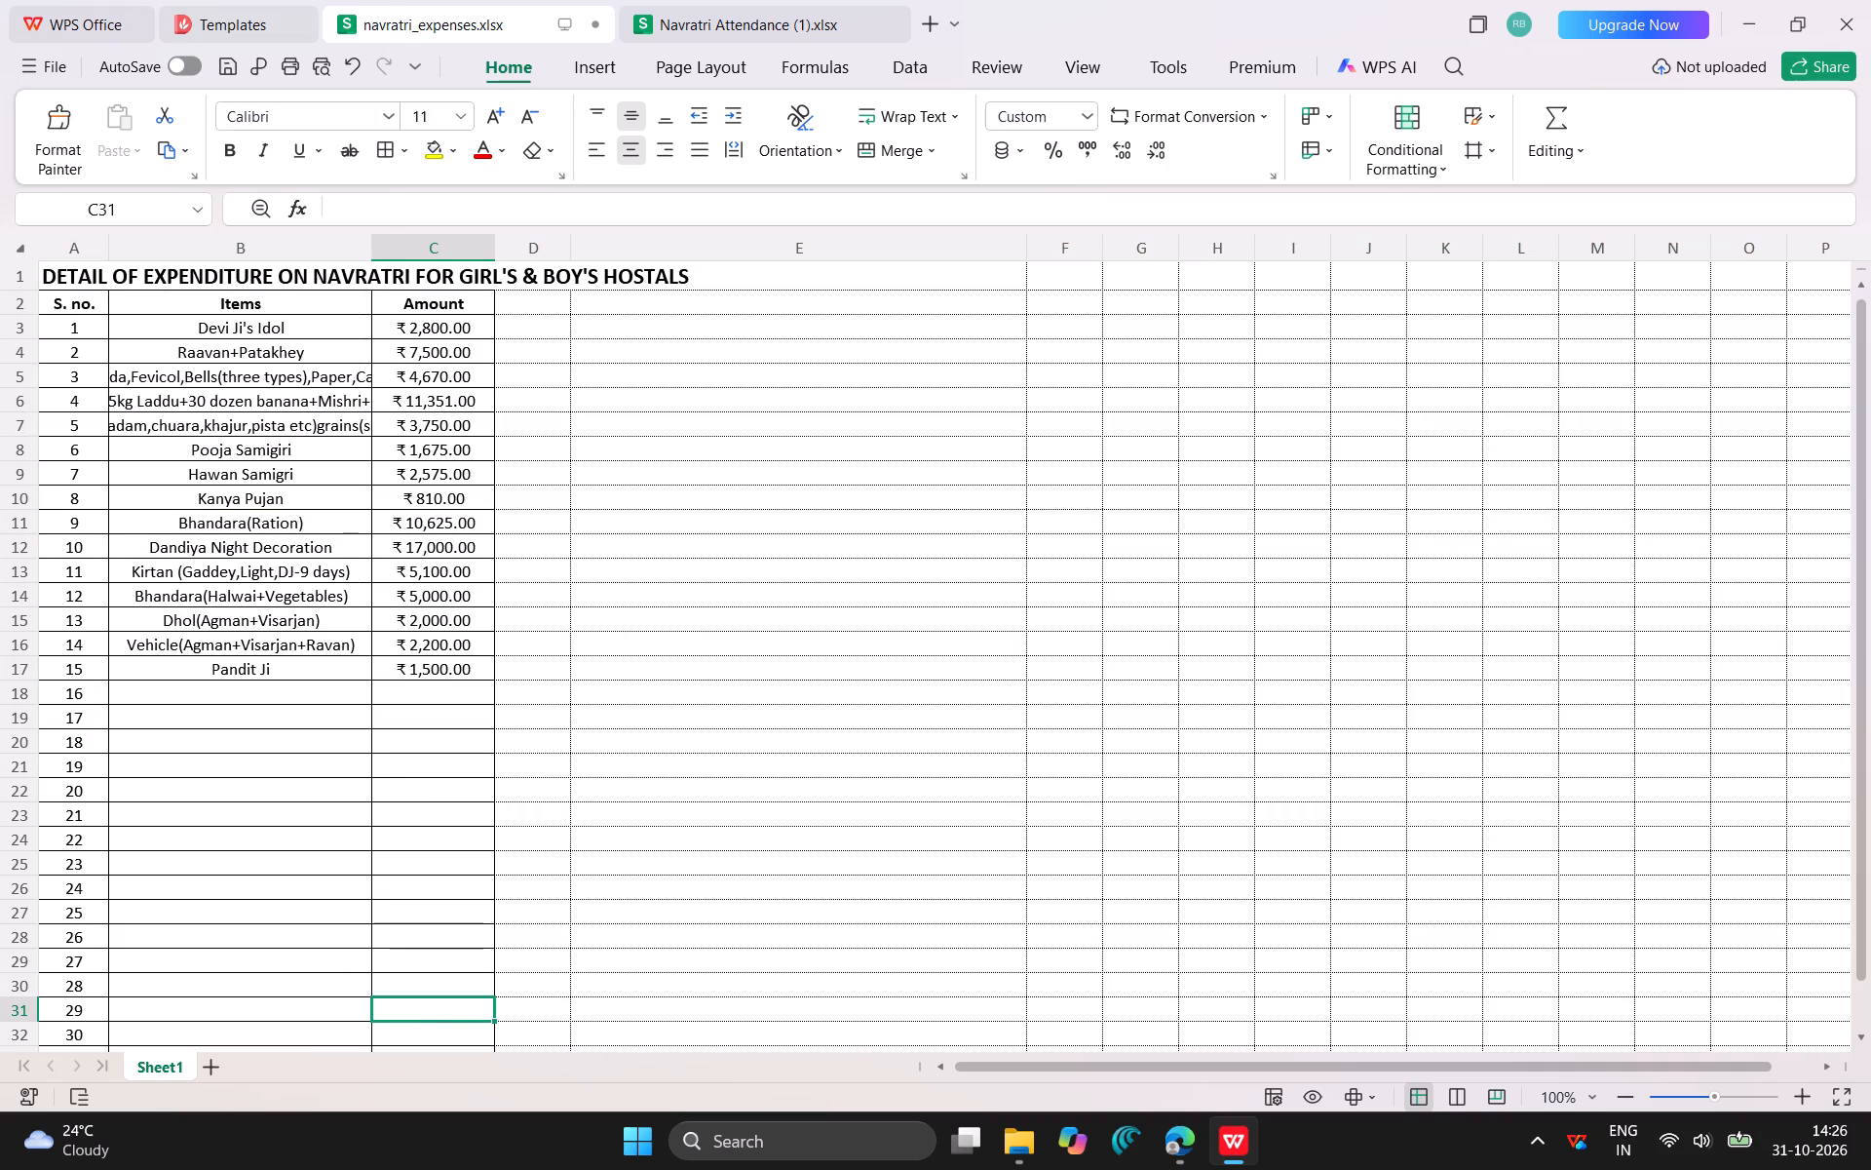
Adjust the height of row 10, the Kanya Pujan row.
click(19, 516)
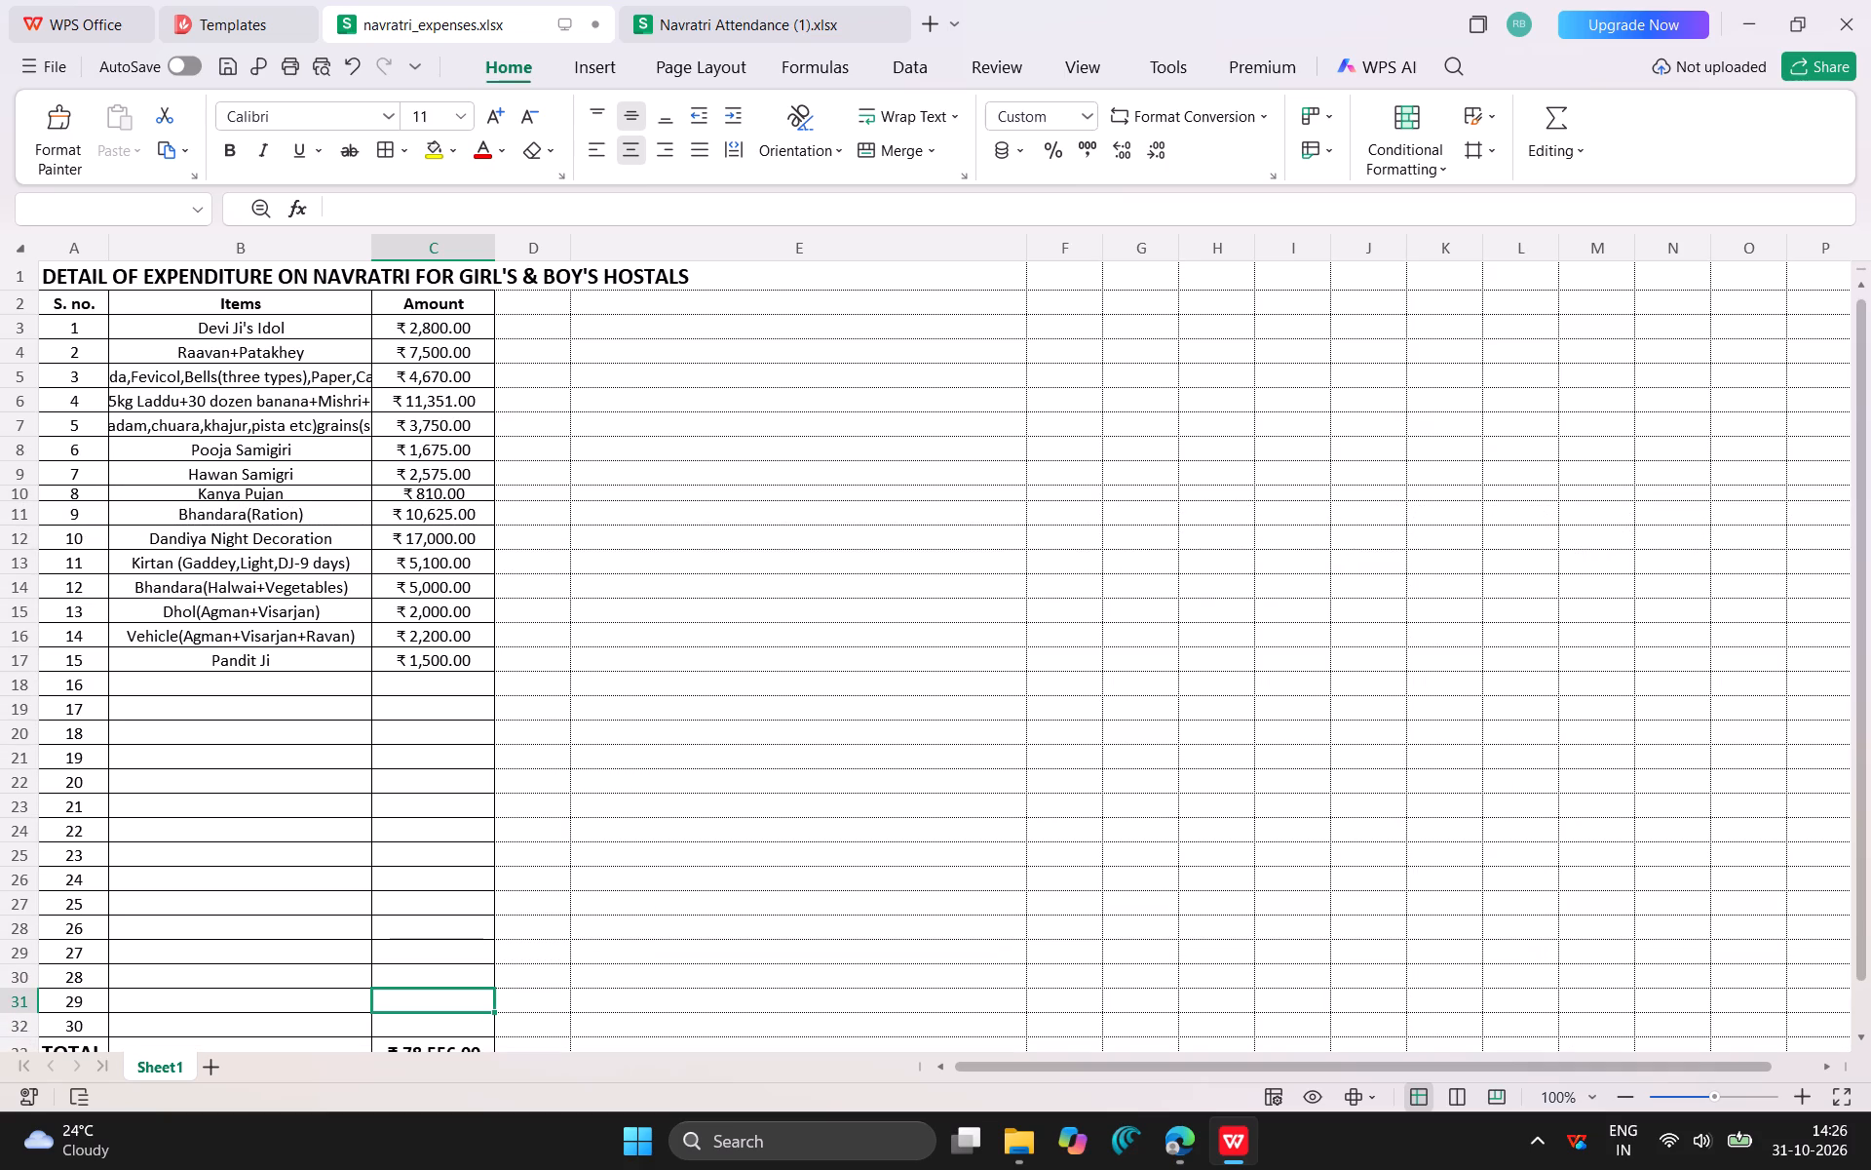
drag(18, 510, 0, 591)
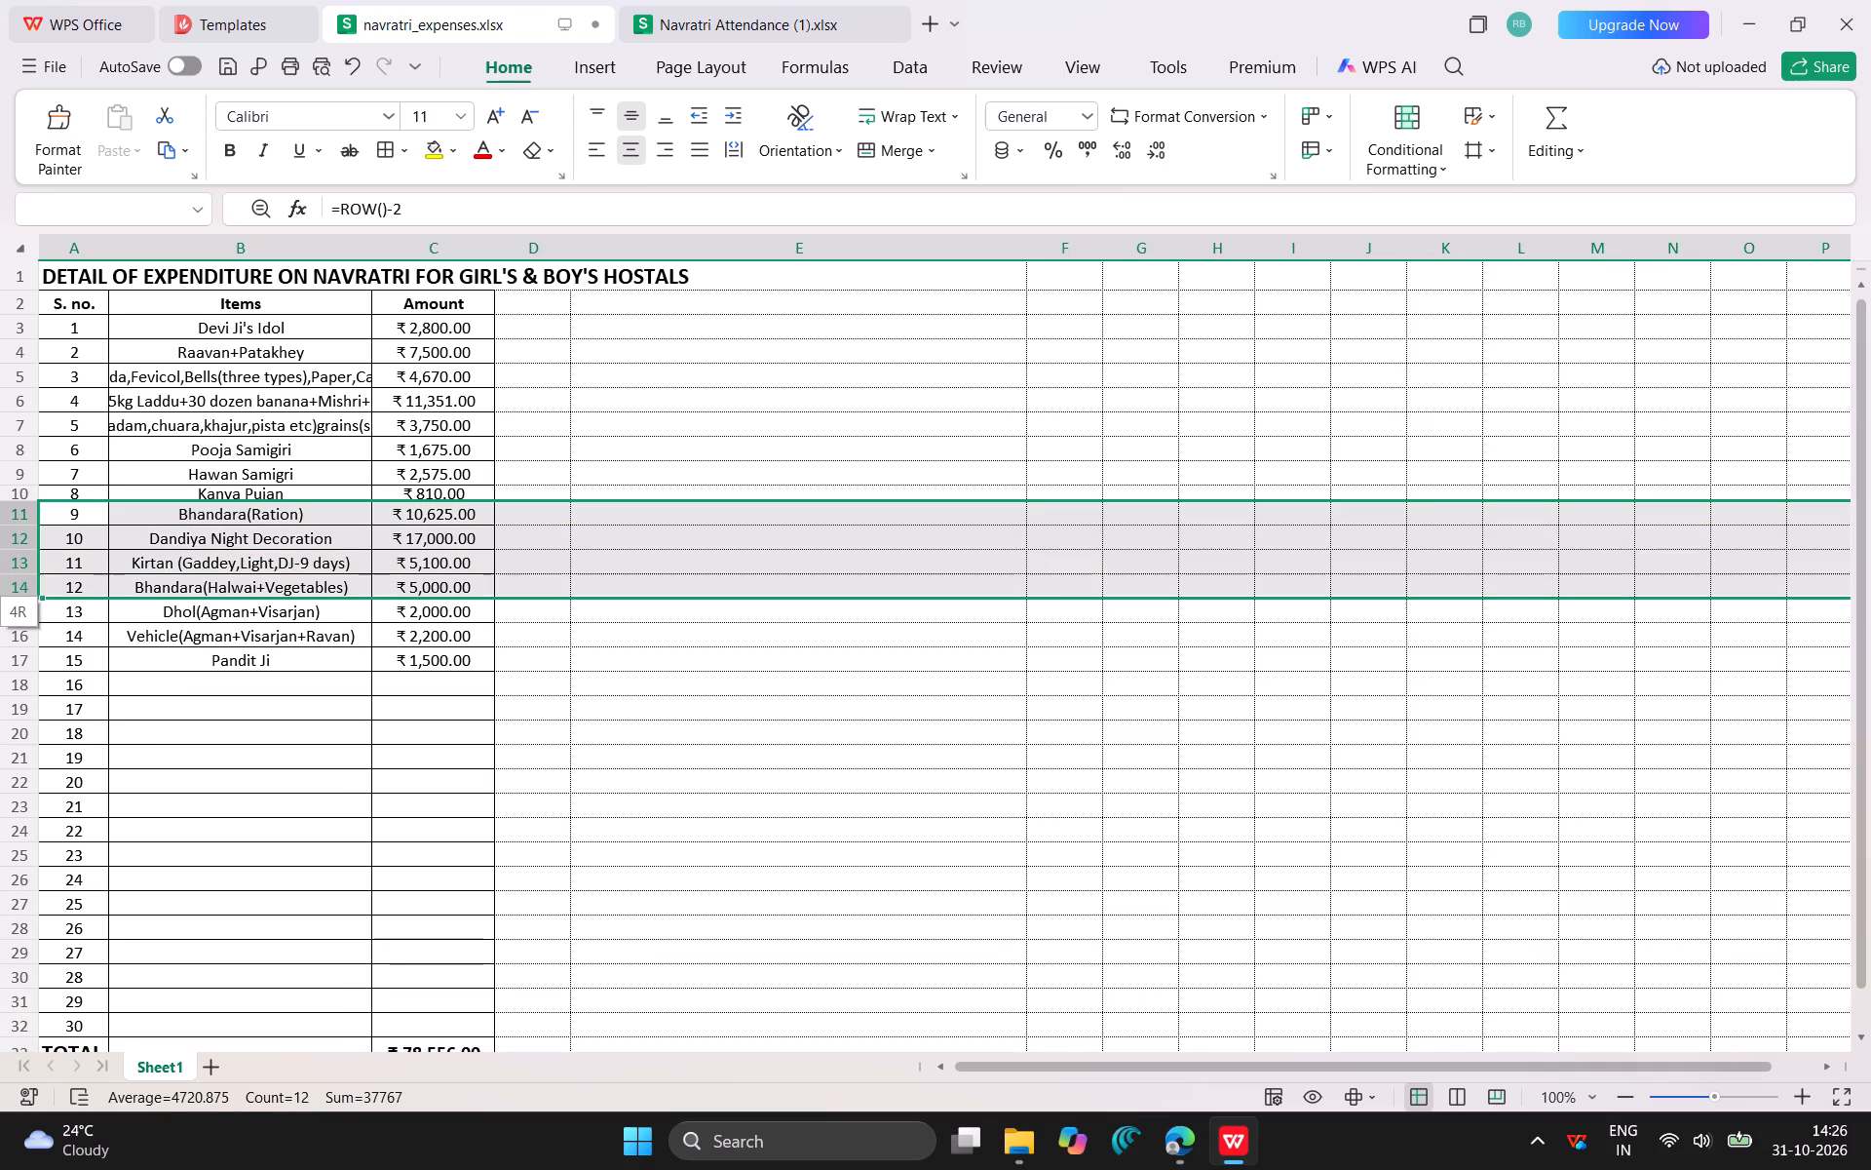
drag(0, 591, 9, 572)
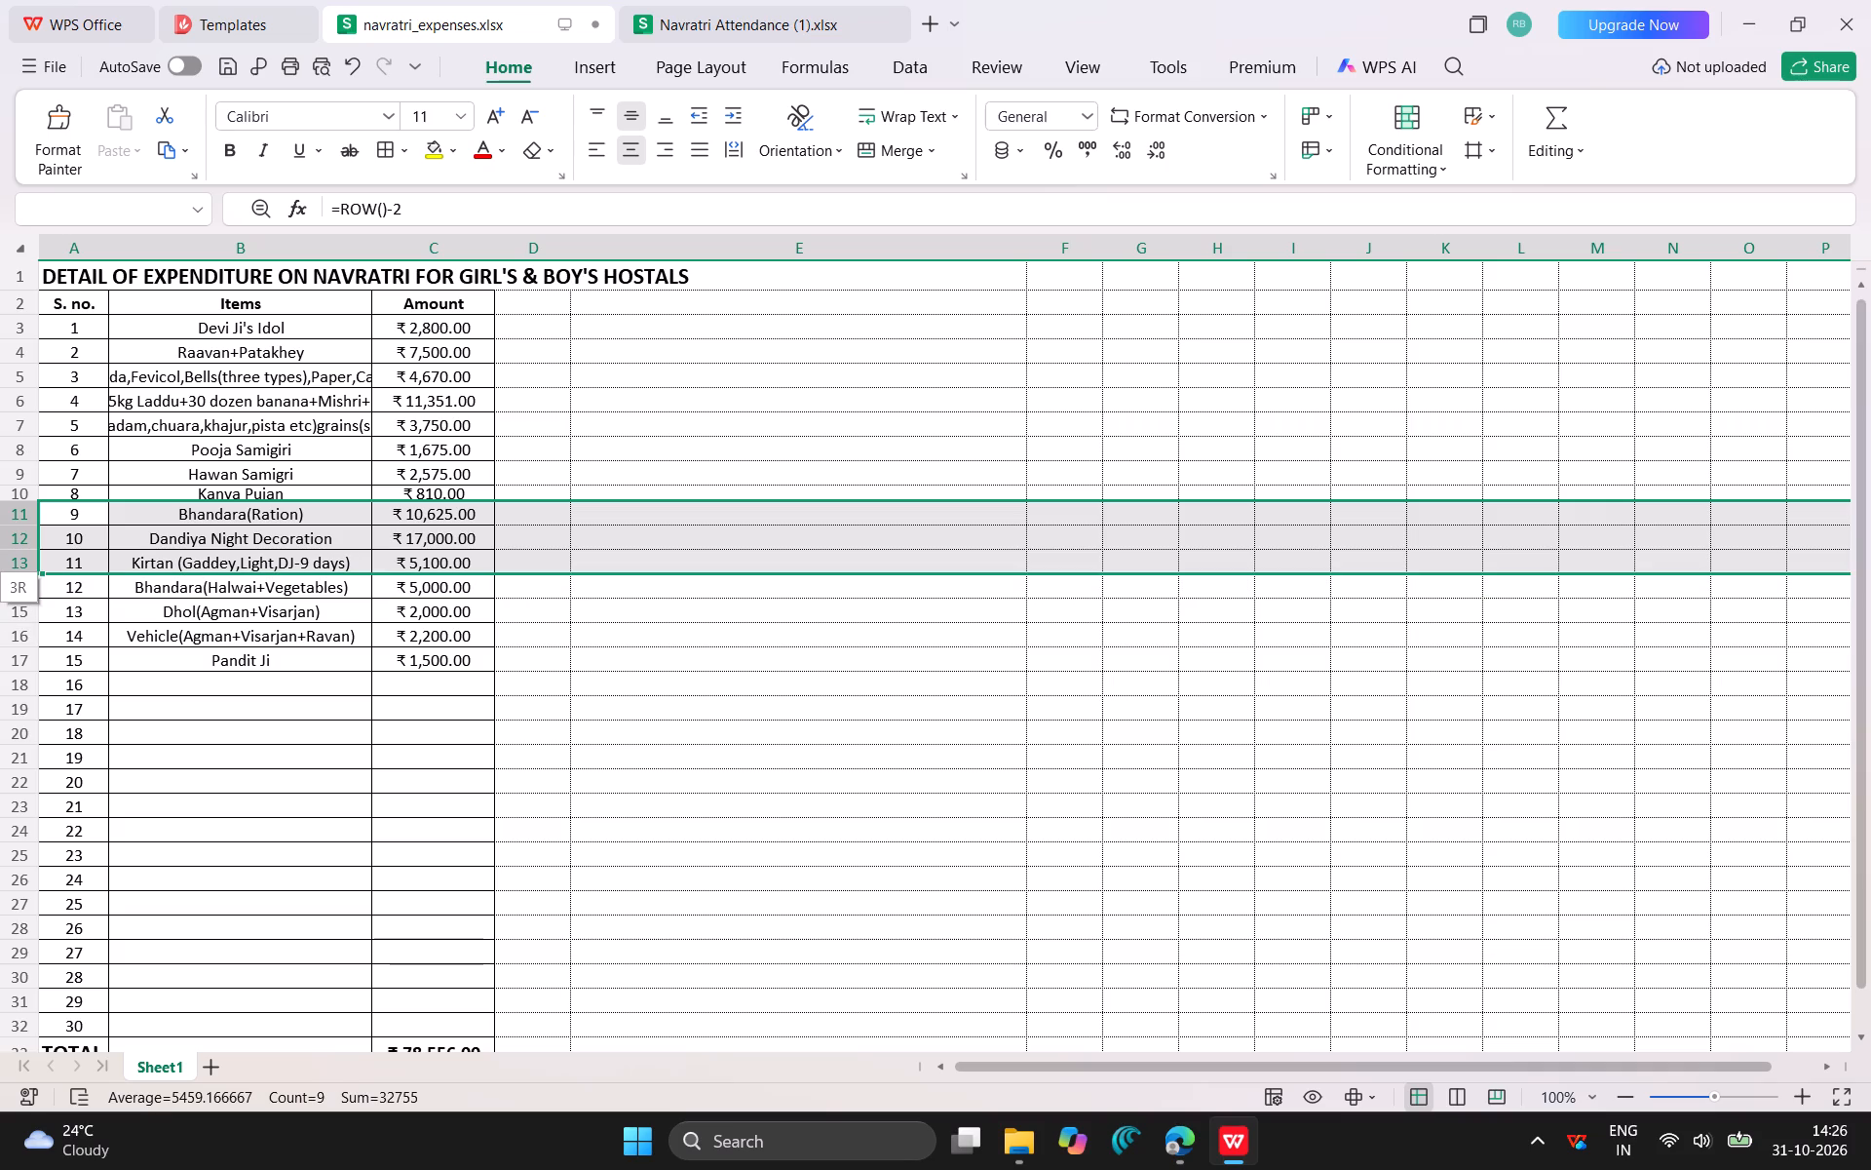
drag(9, 572, 9, 564)
click(9, 564)
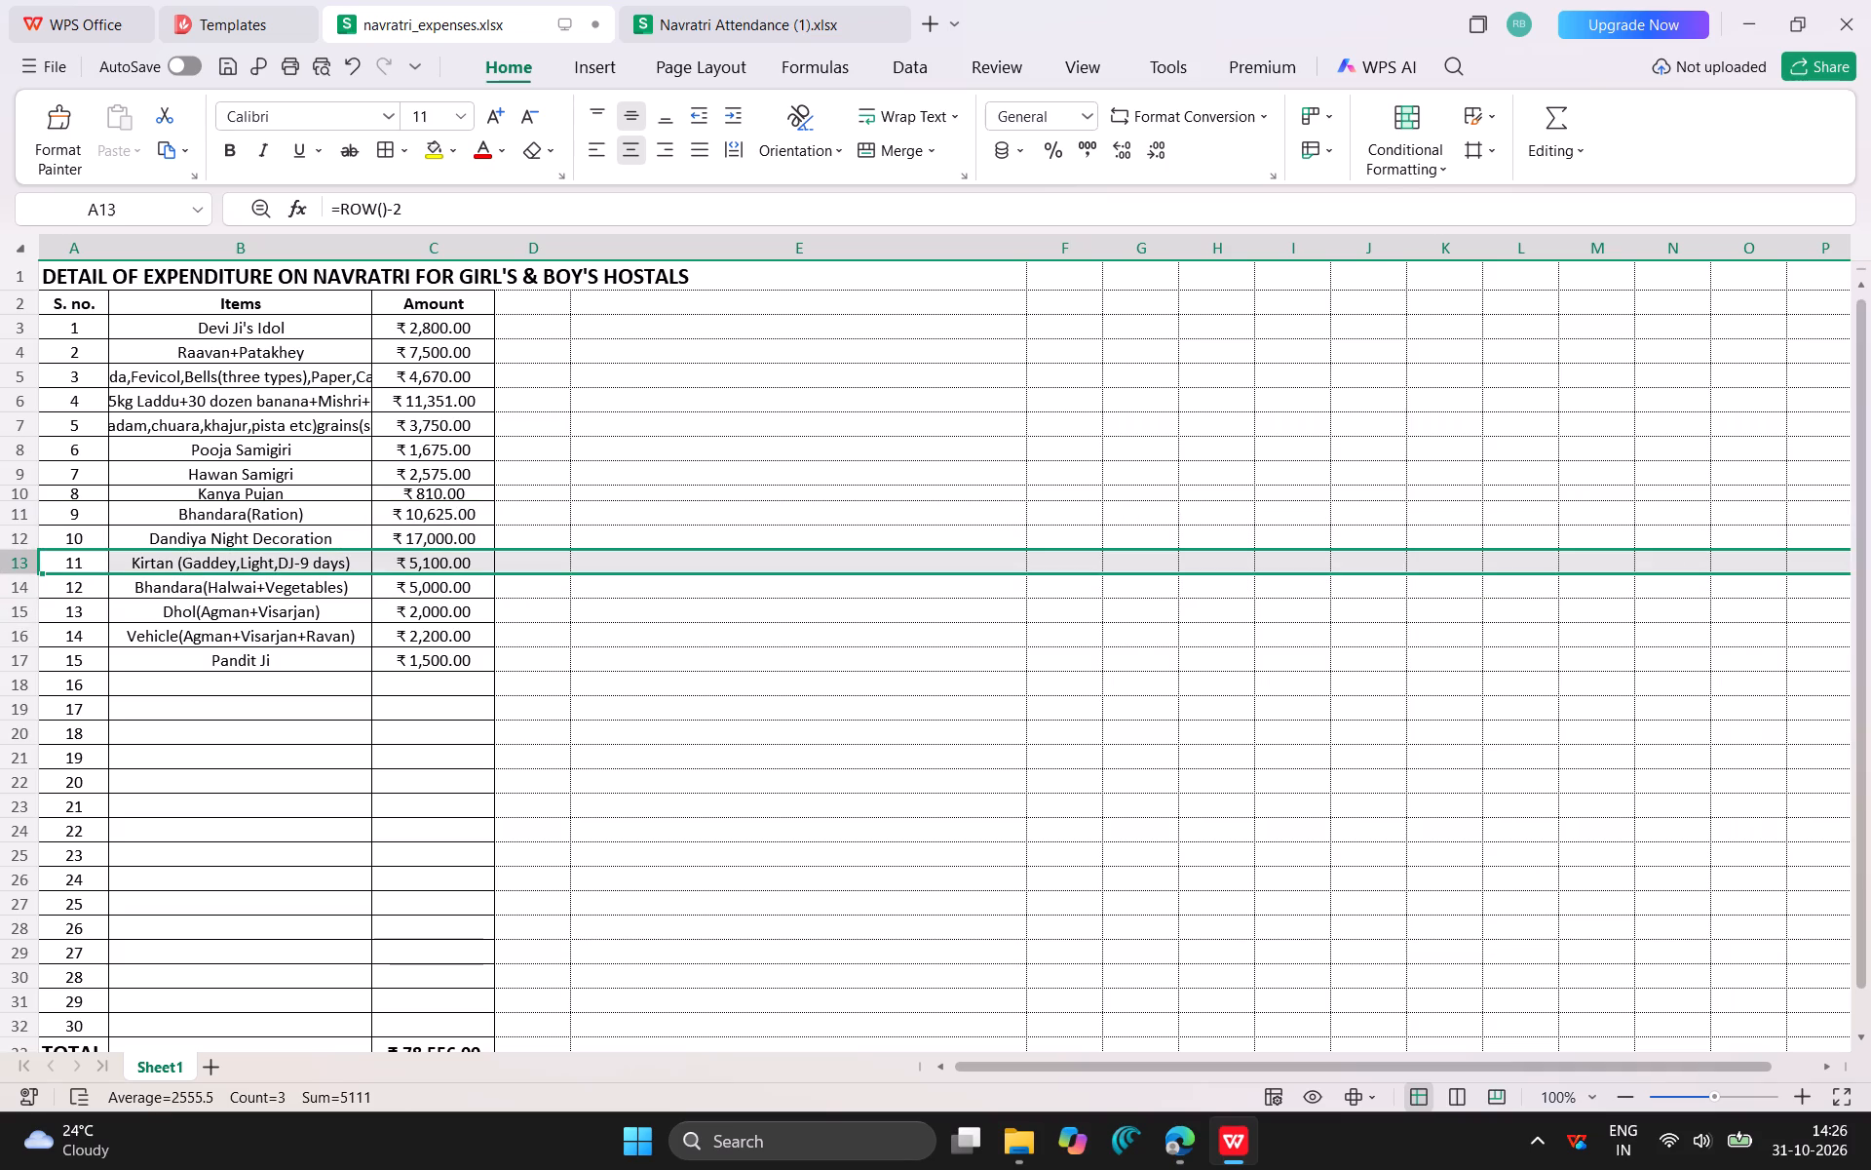
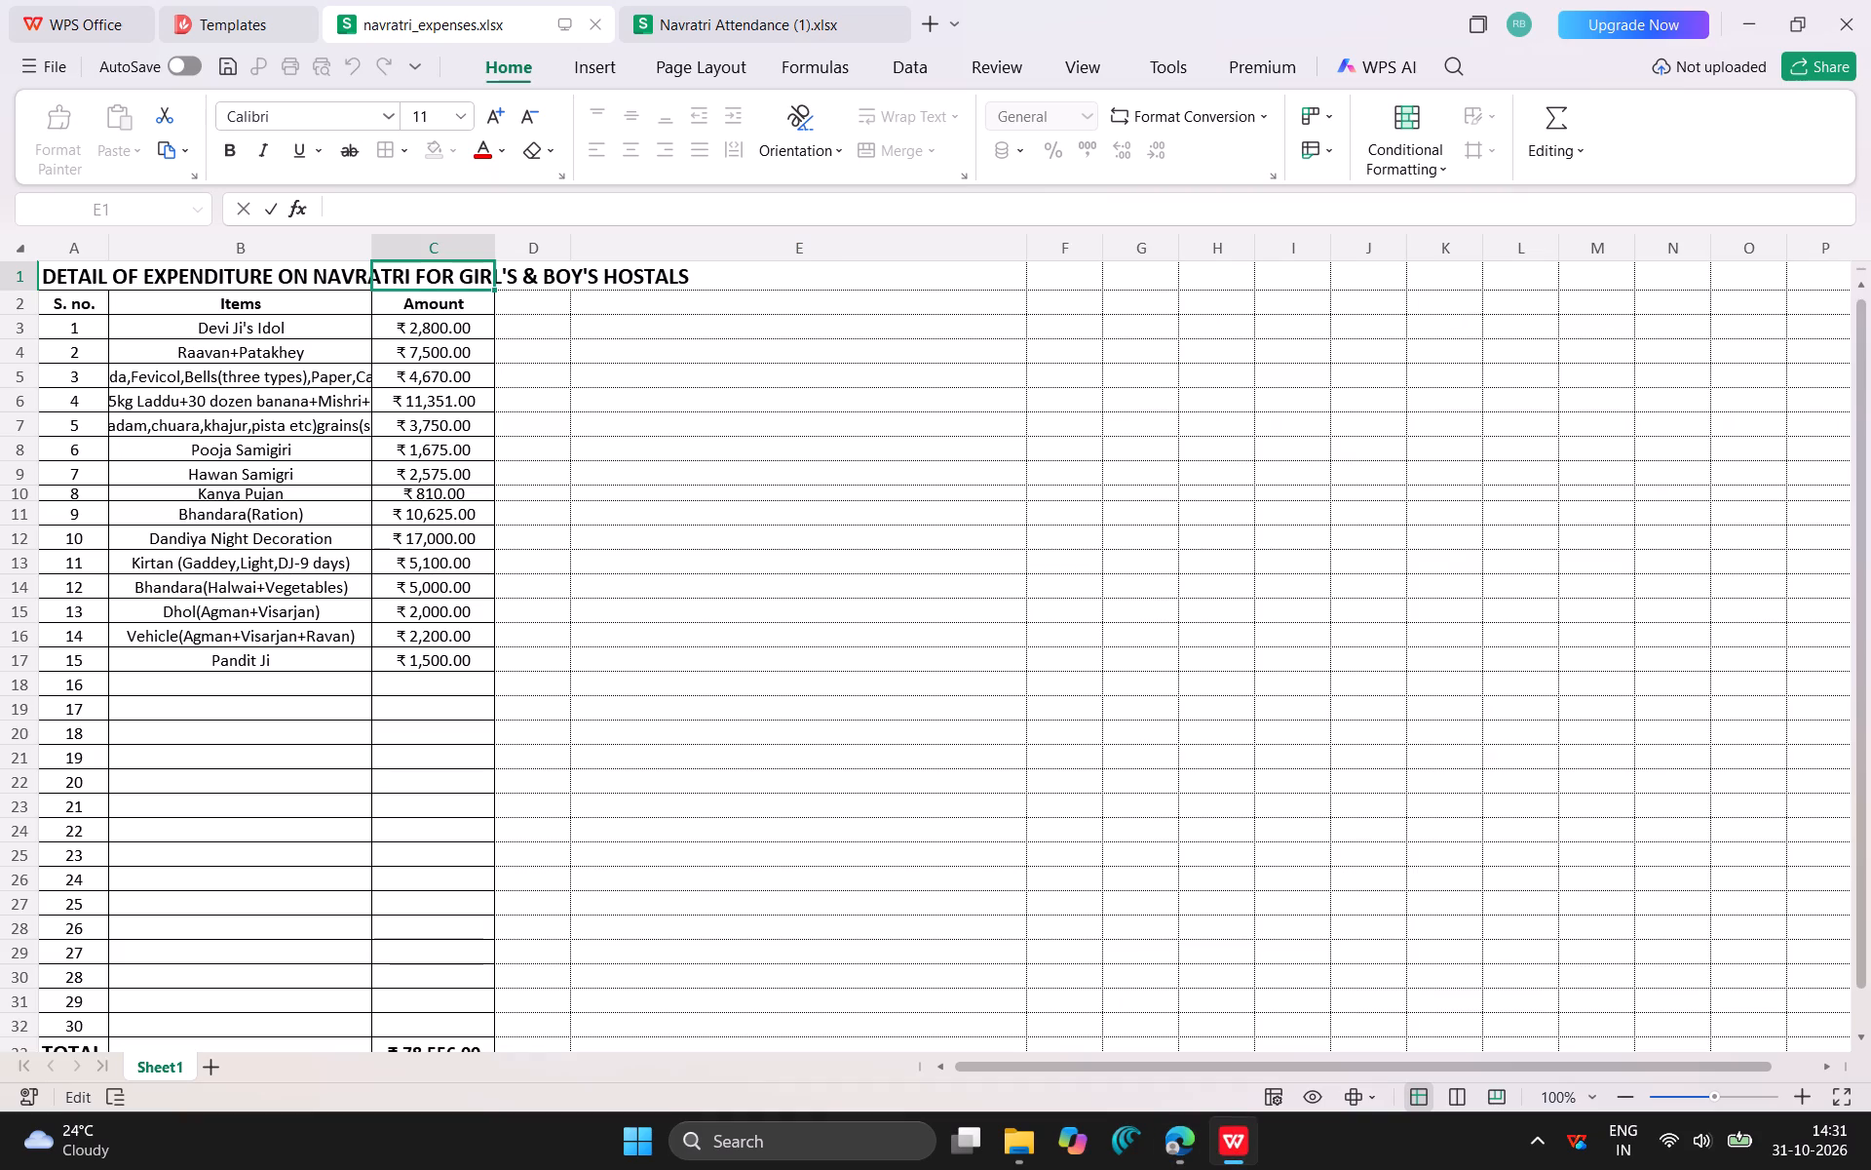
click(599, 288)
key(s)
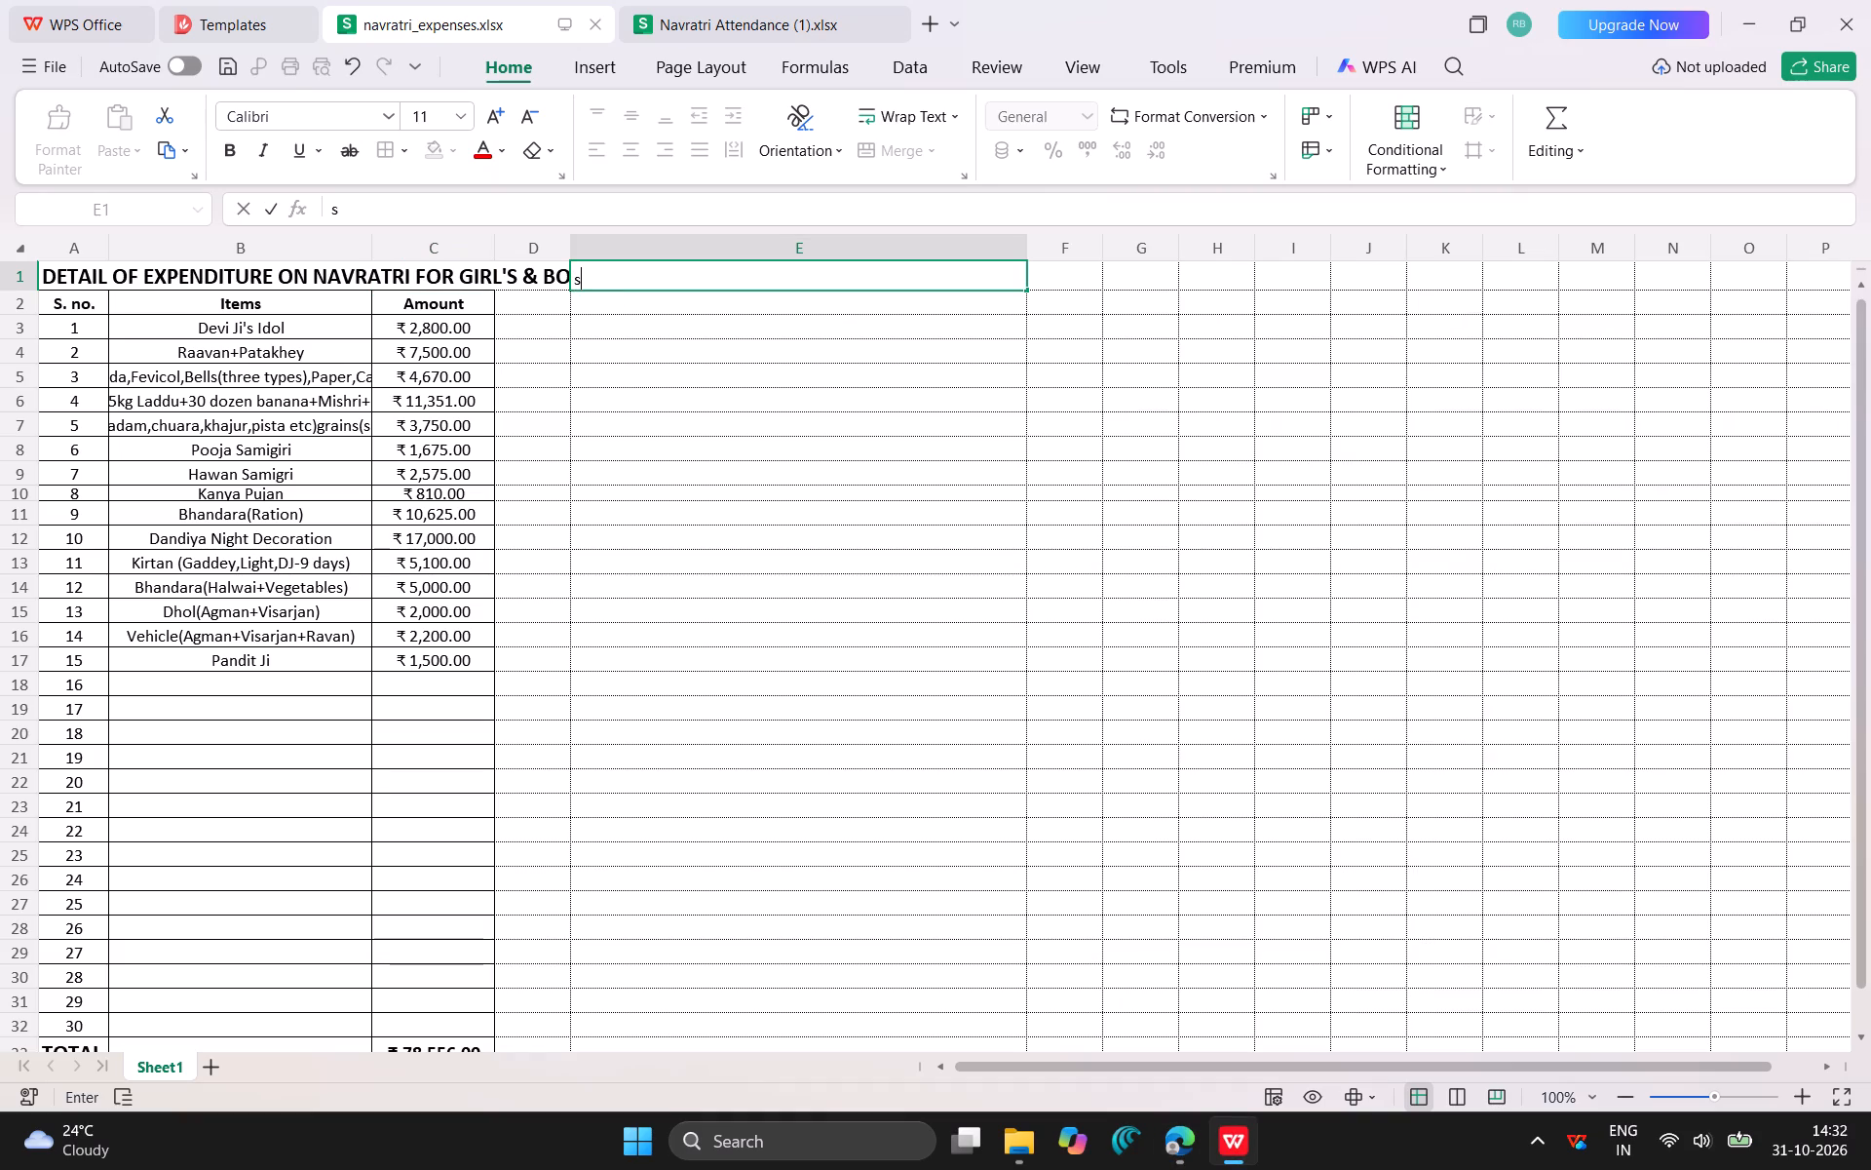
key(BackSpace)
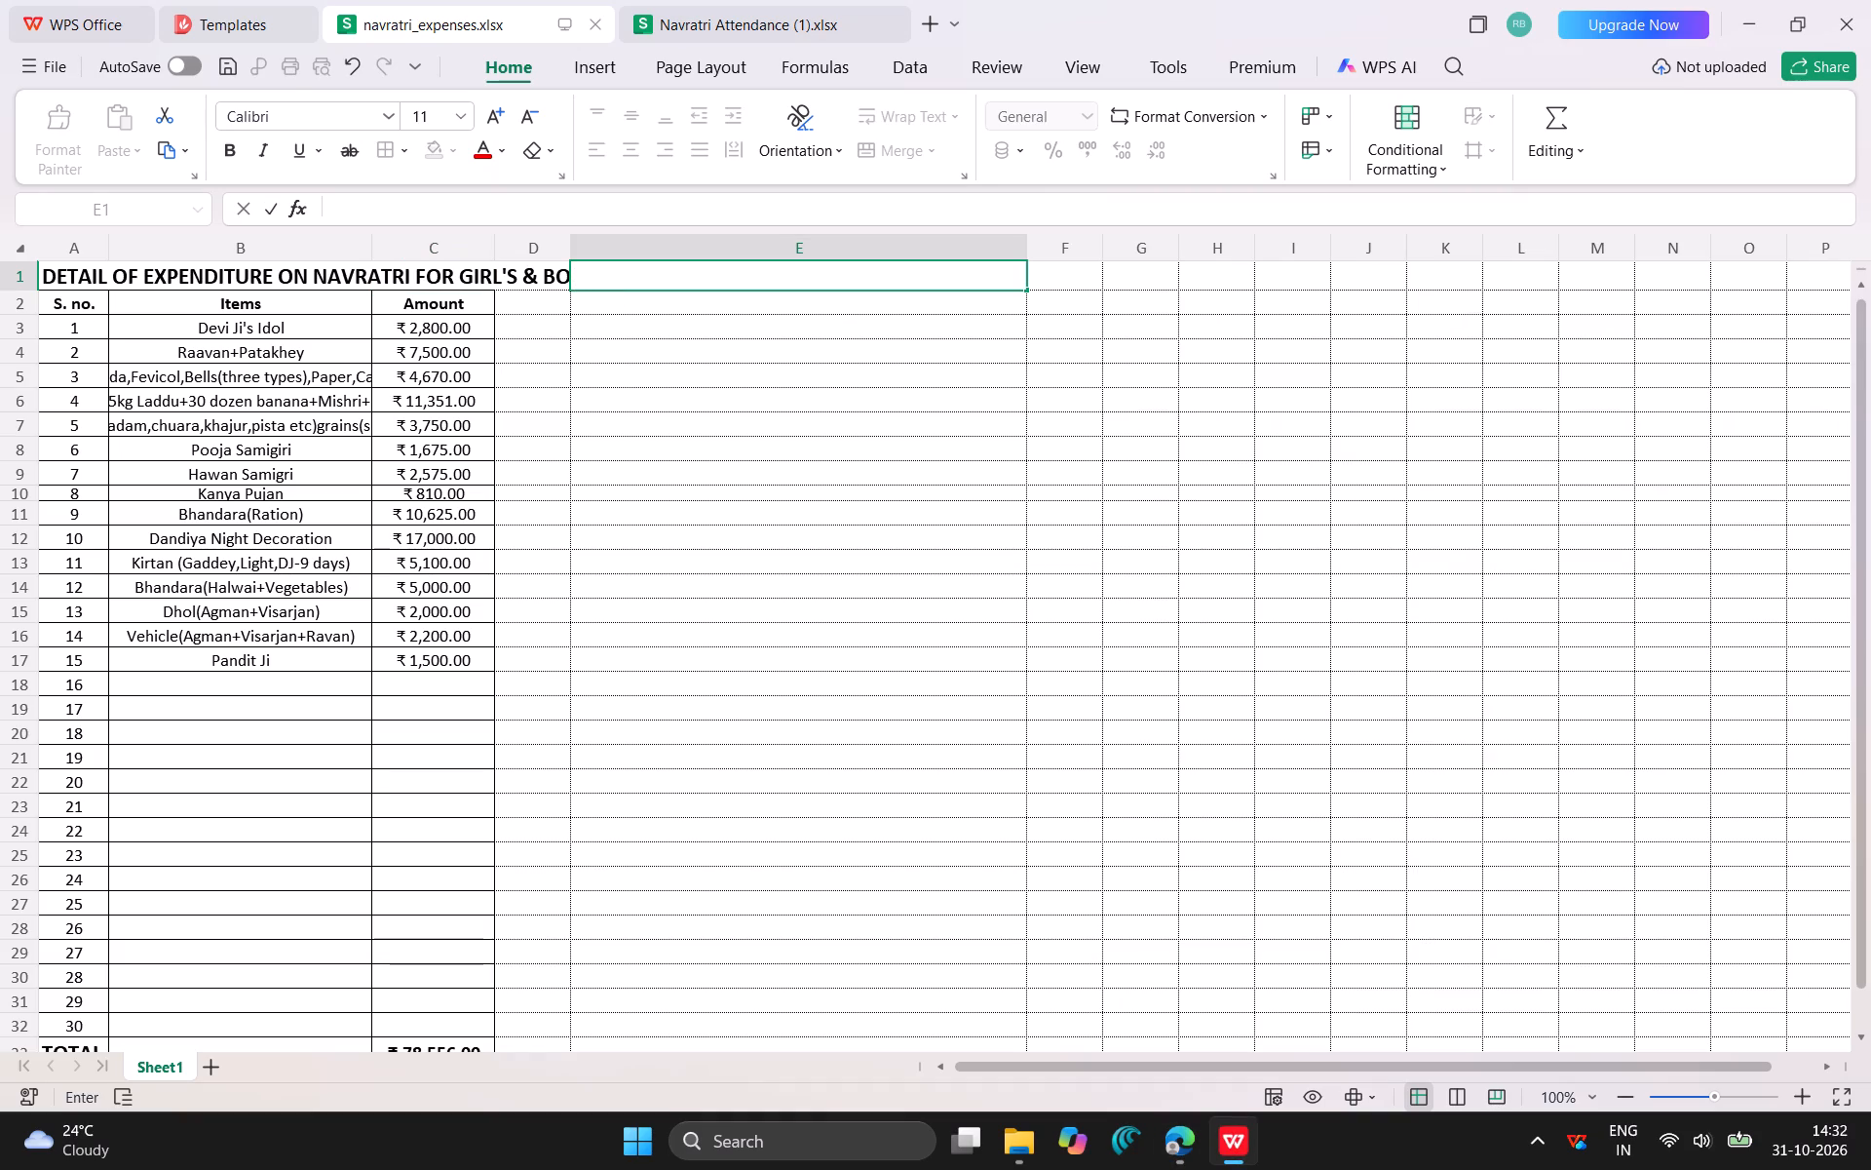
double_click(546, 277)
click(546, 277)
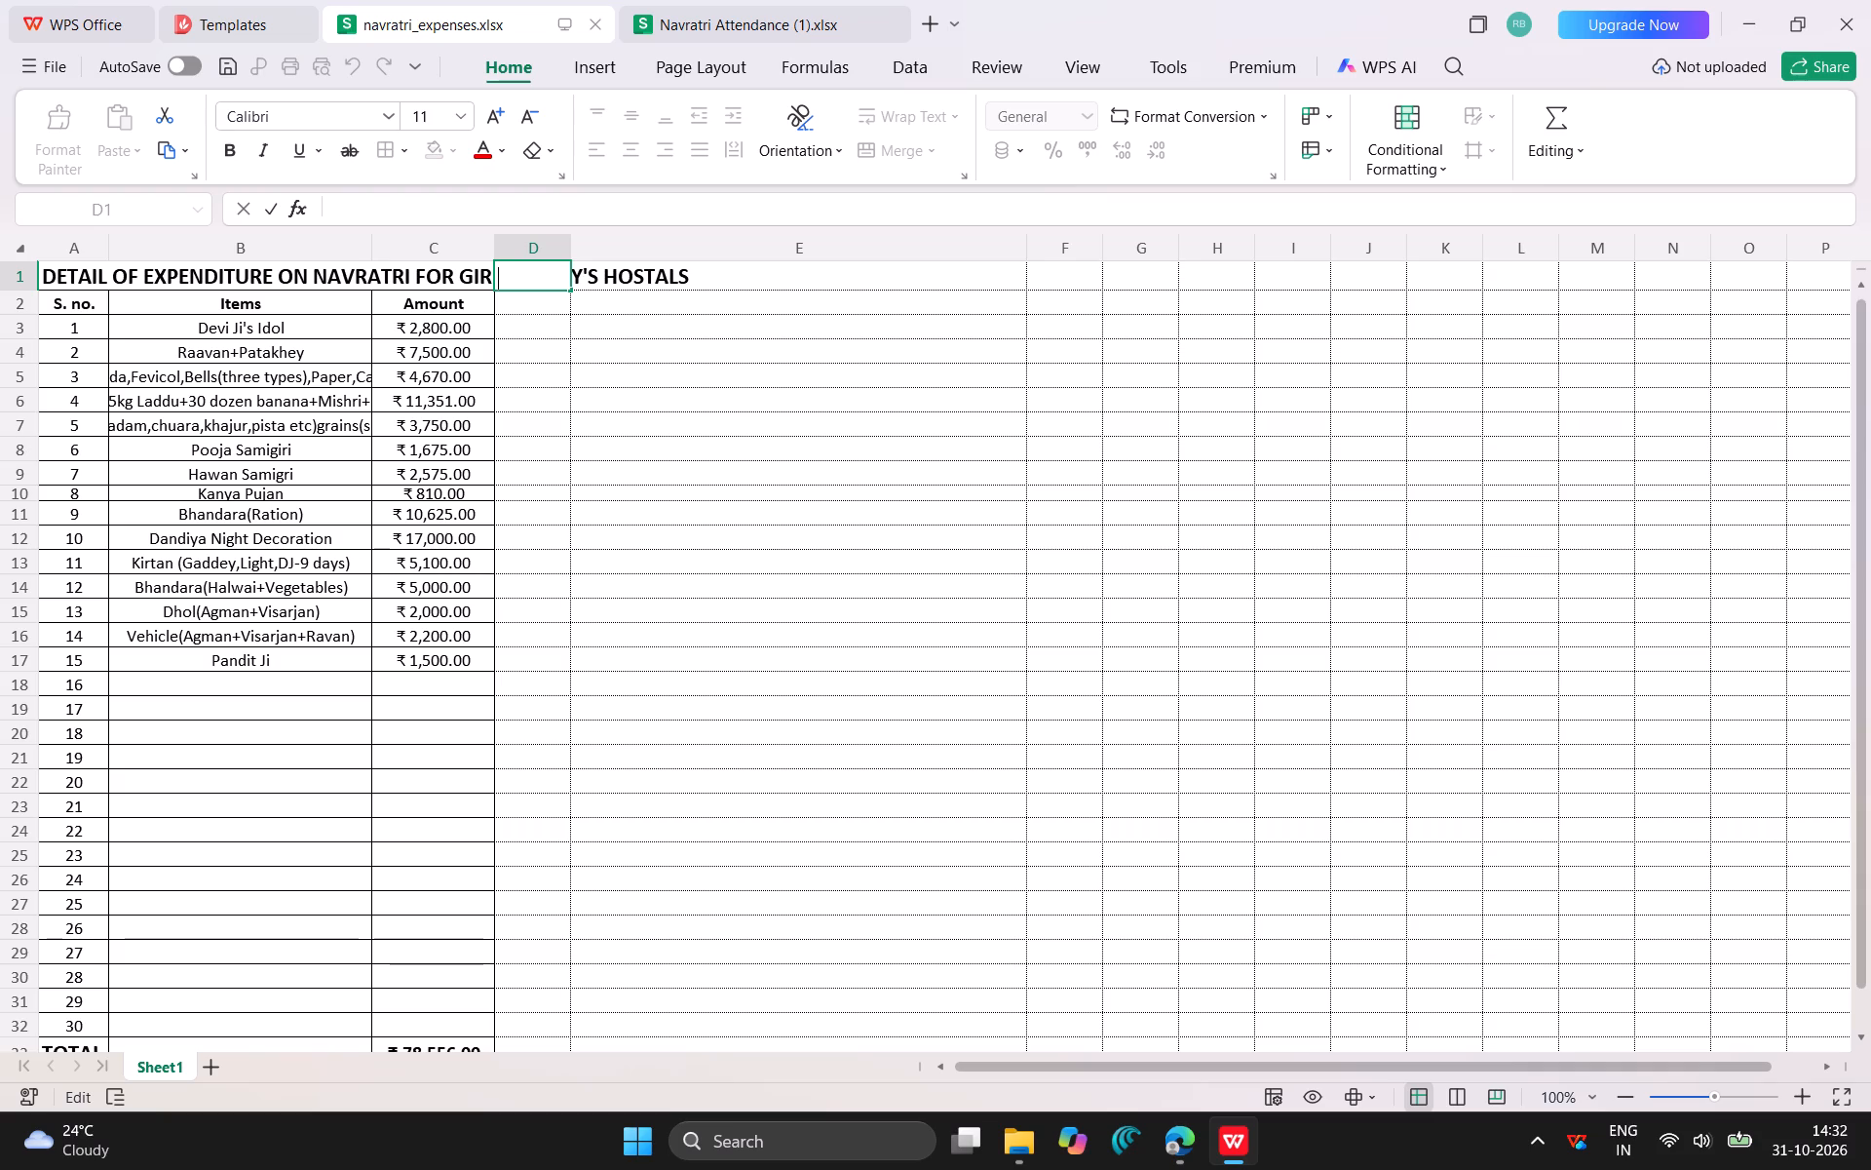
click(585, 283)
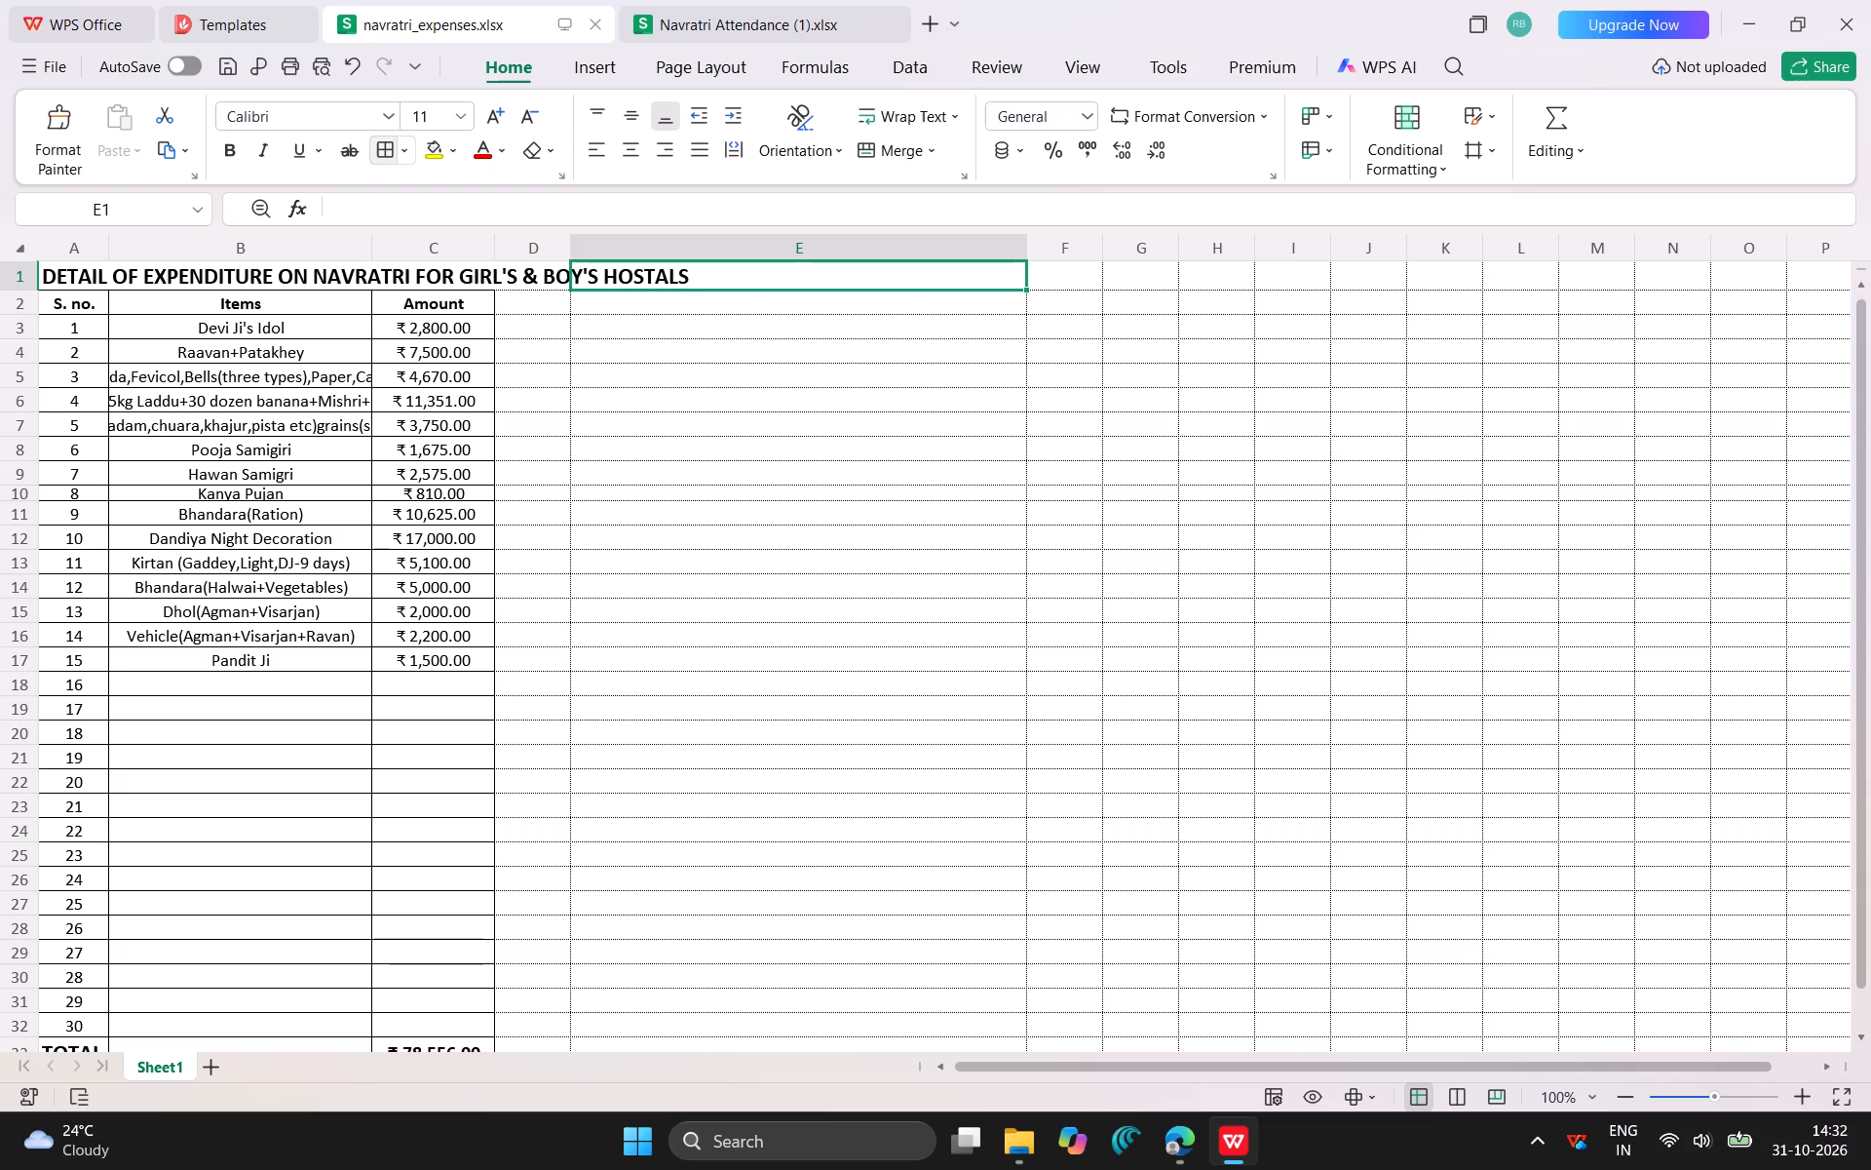
Save the navratri_expenses workbook.
click(237, 68)
click(225, 59)
key(ctrl+s)
Leave cell E1 for the Mithai for Prasad item cell and save the navratri_expenses workbook.
click(367, 407)
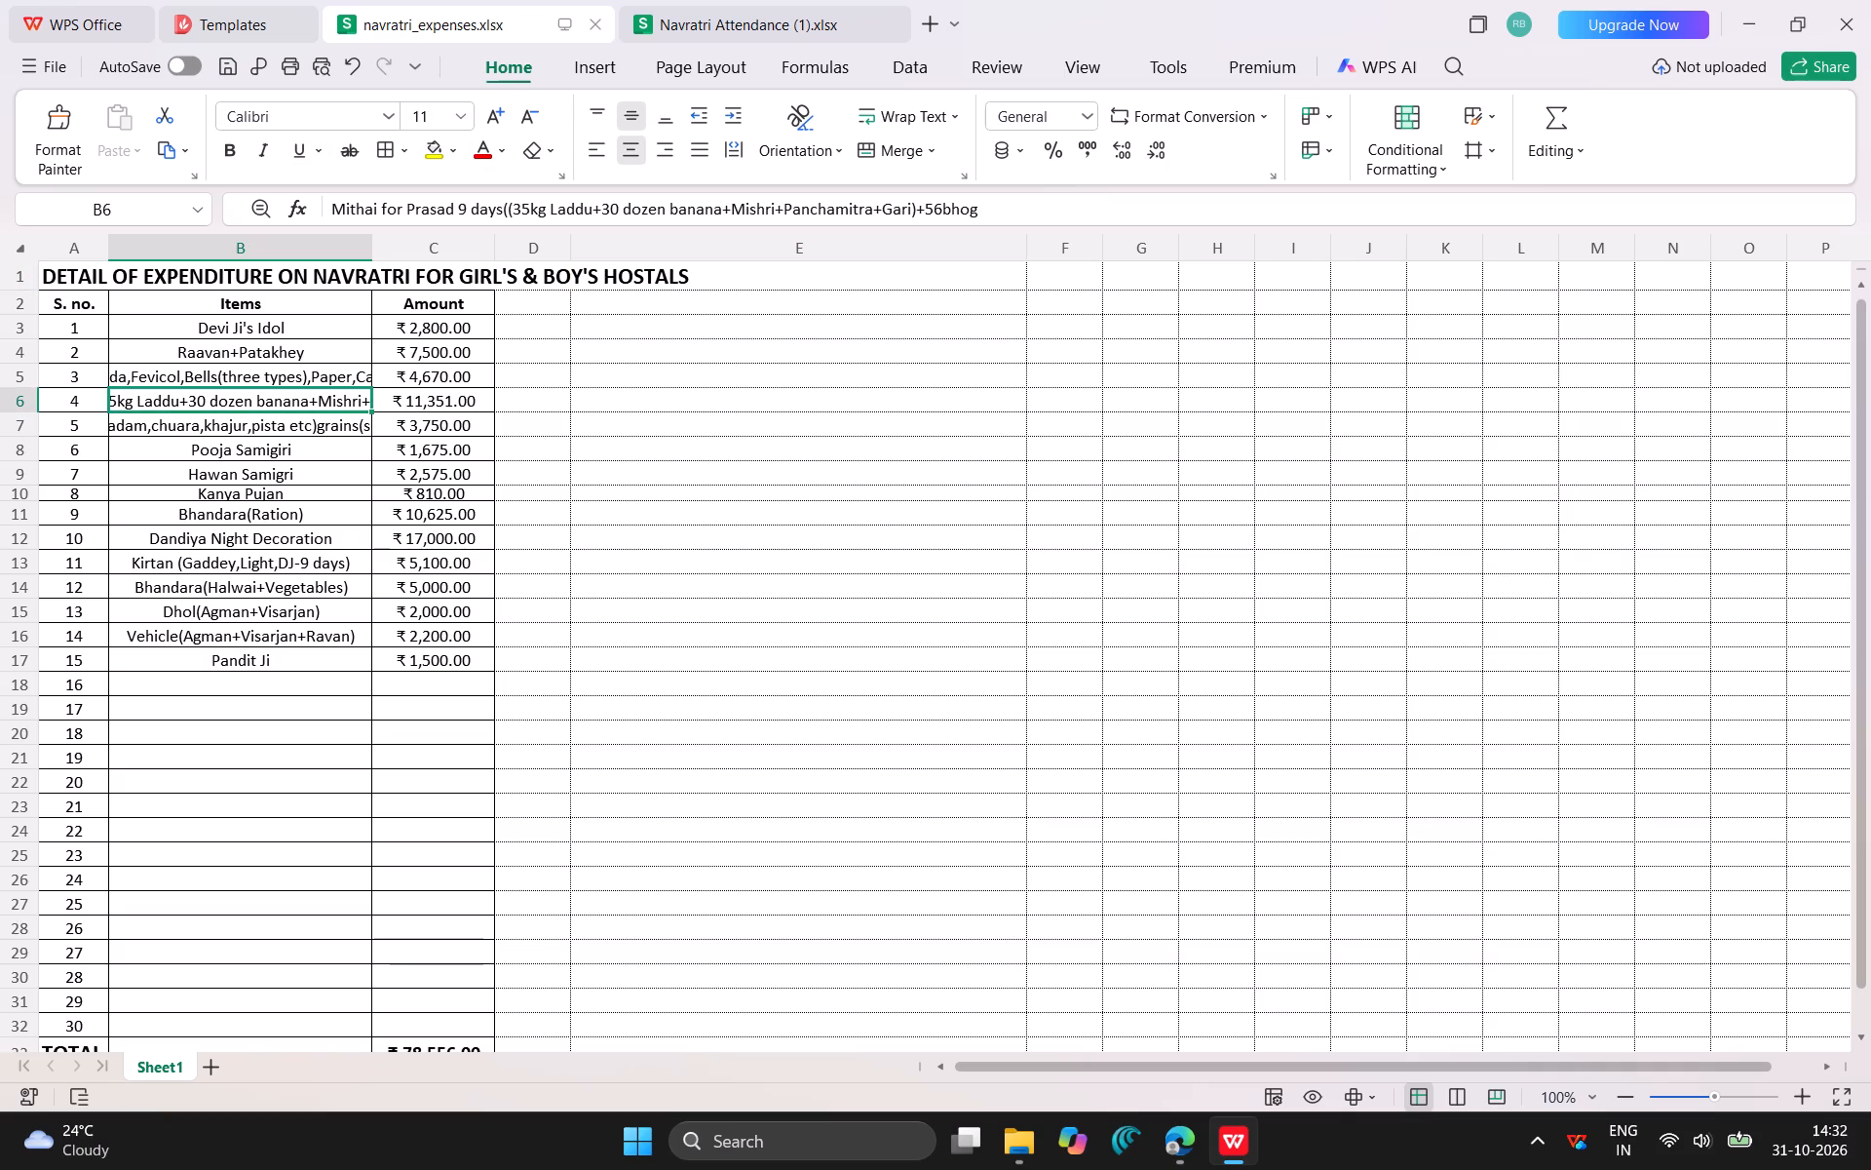
key(ctrl+s)
click(219, 74)
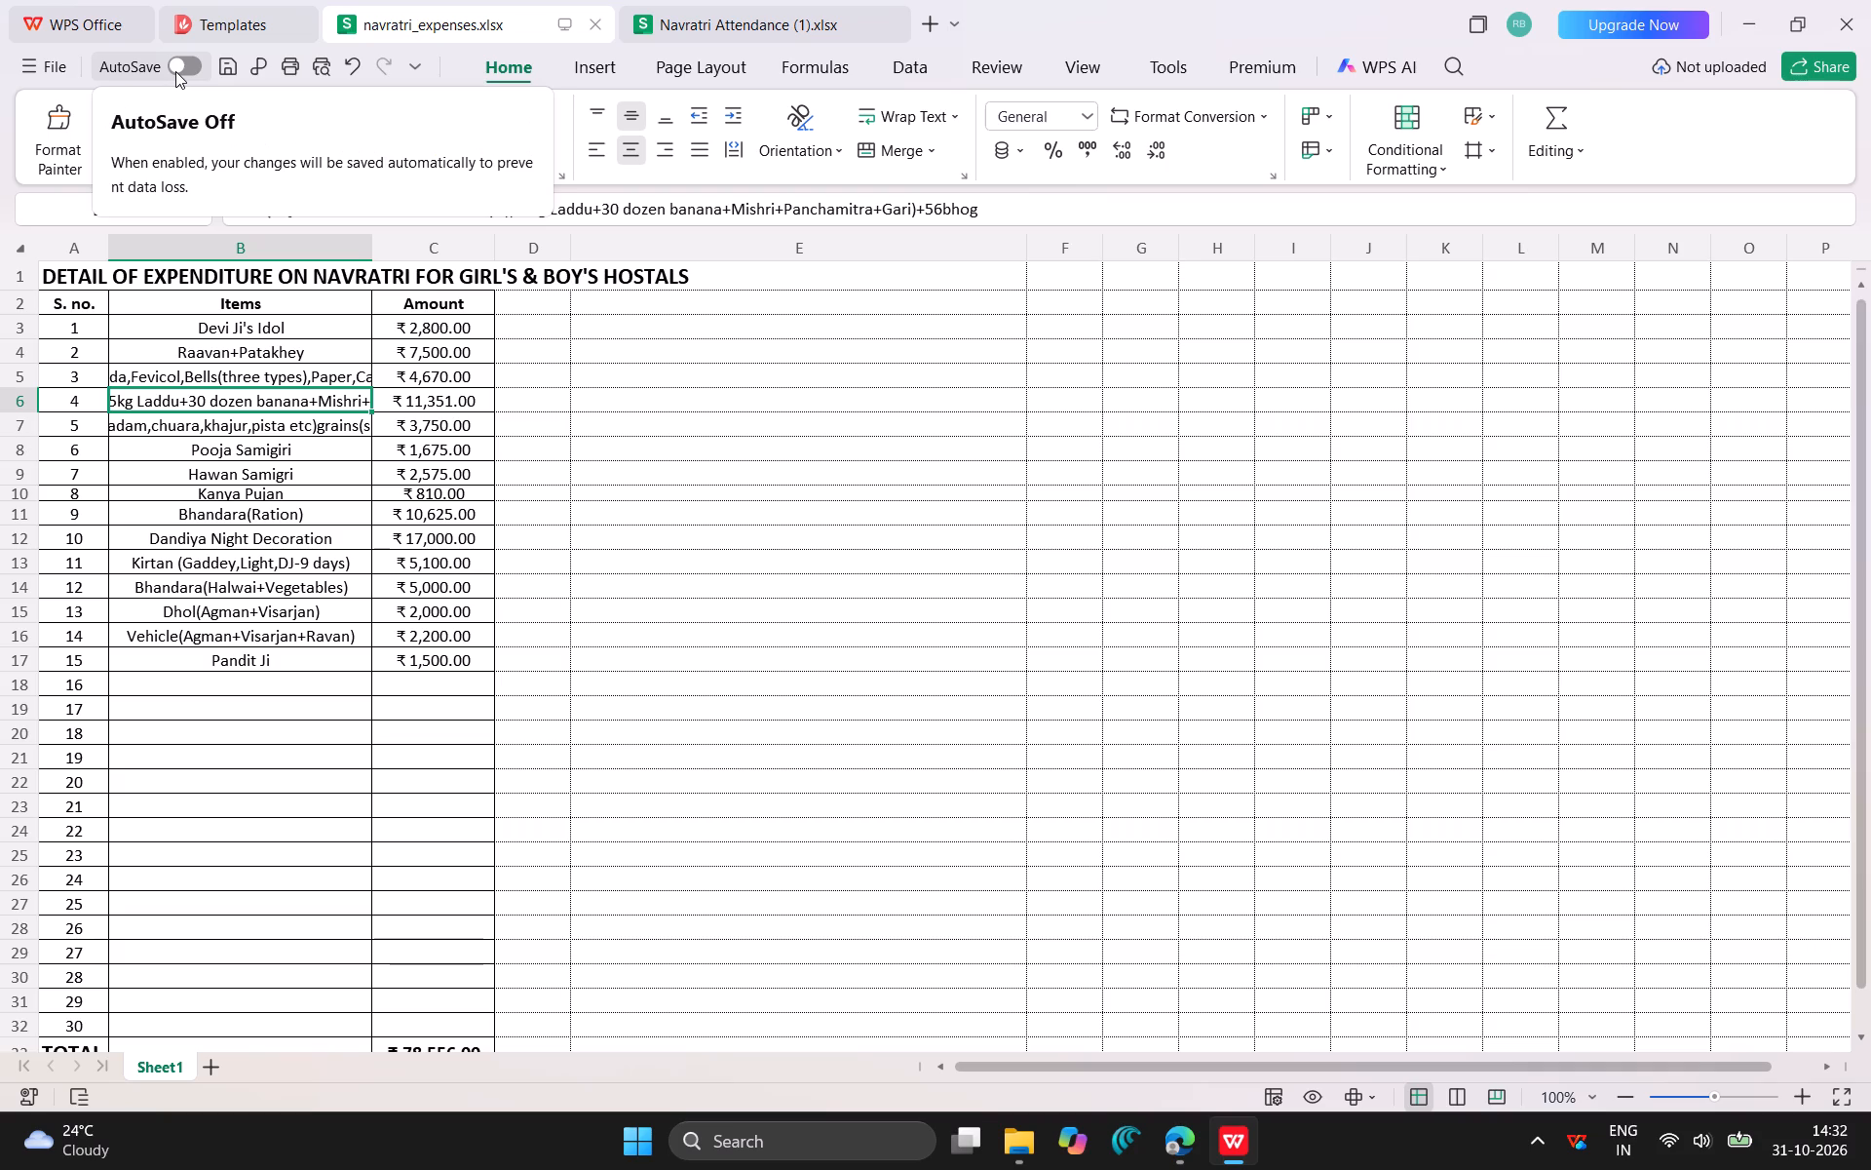
click(229, 62)
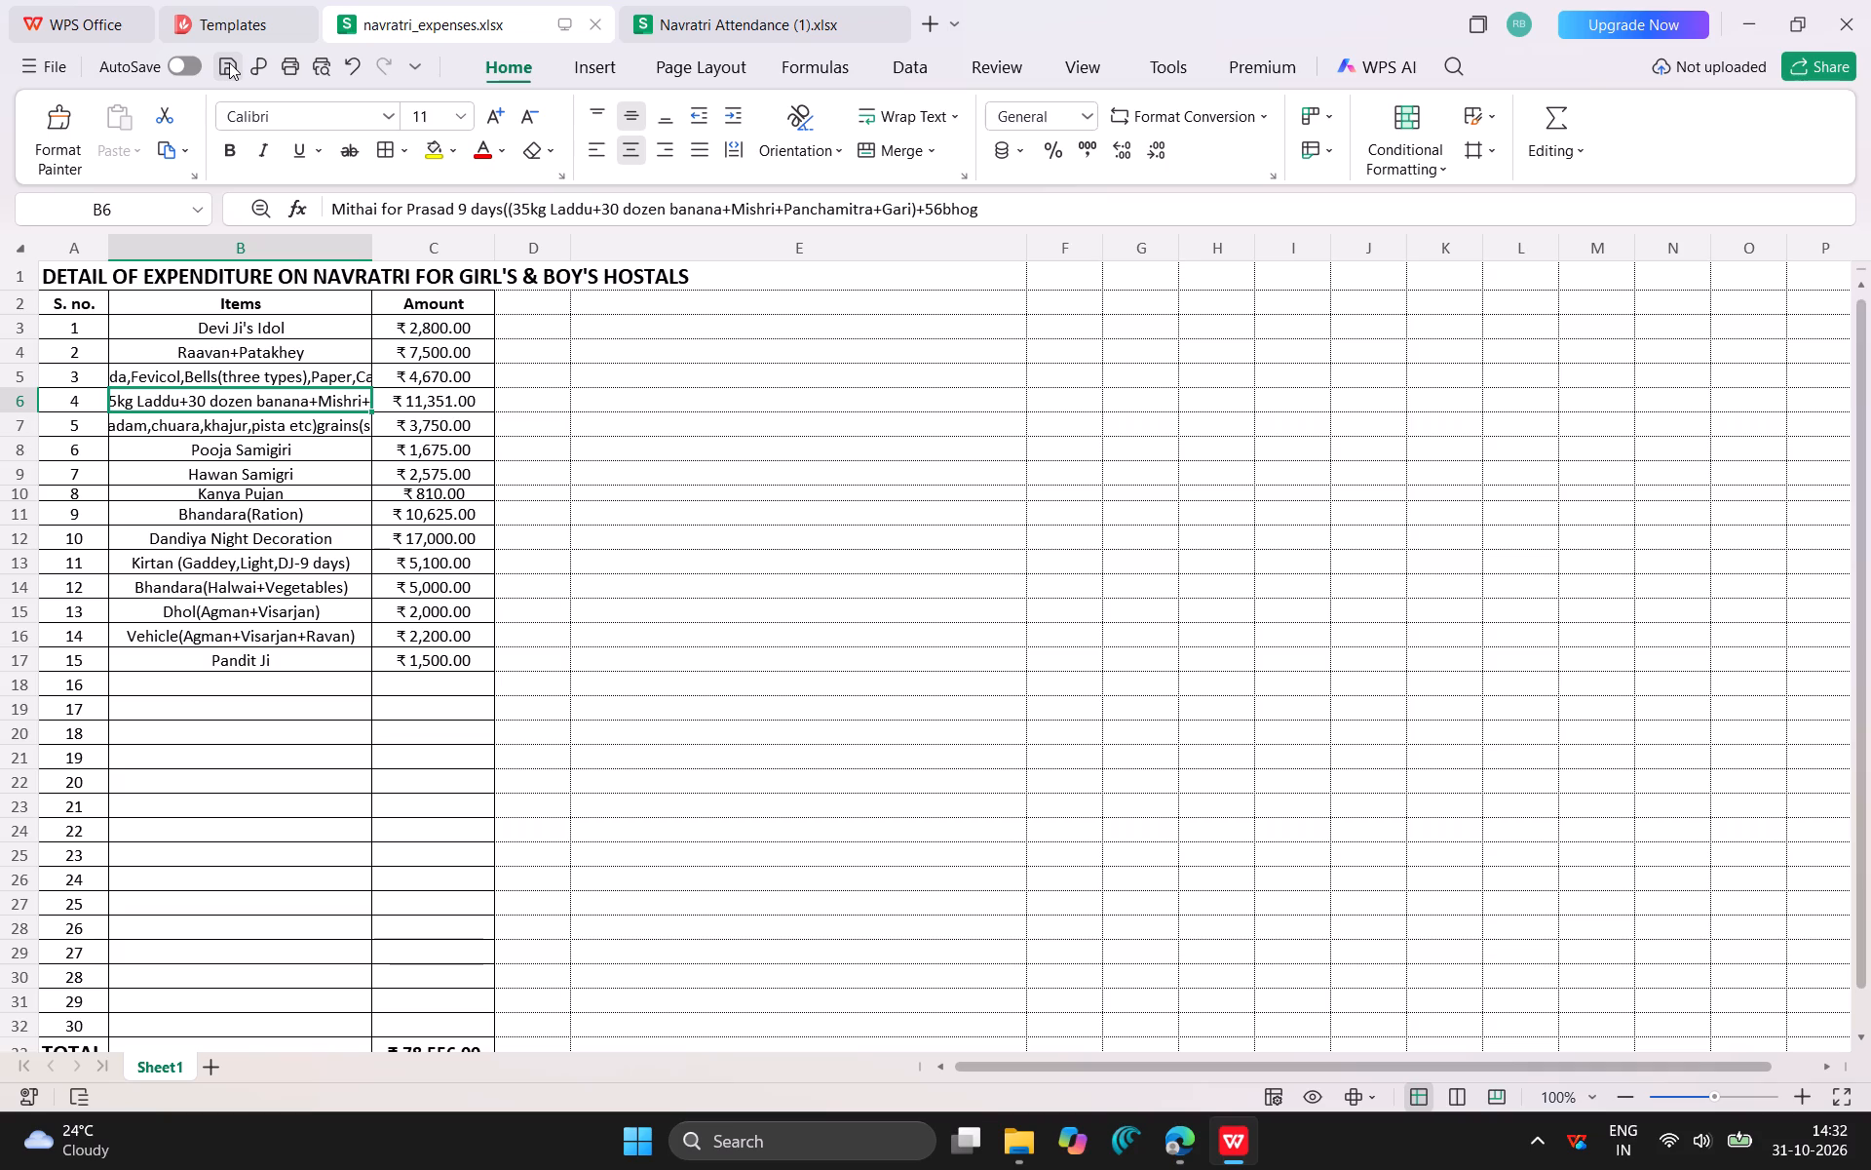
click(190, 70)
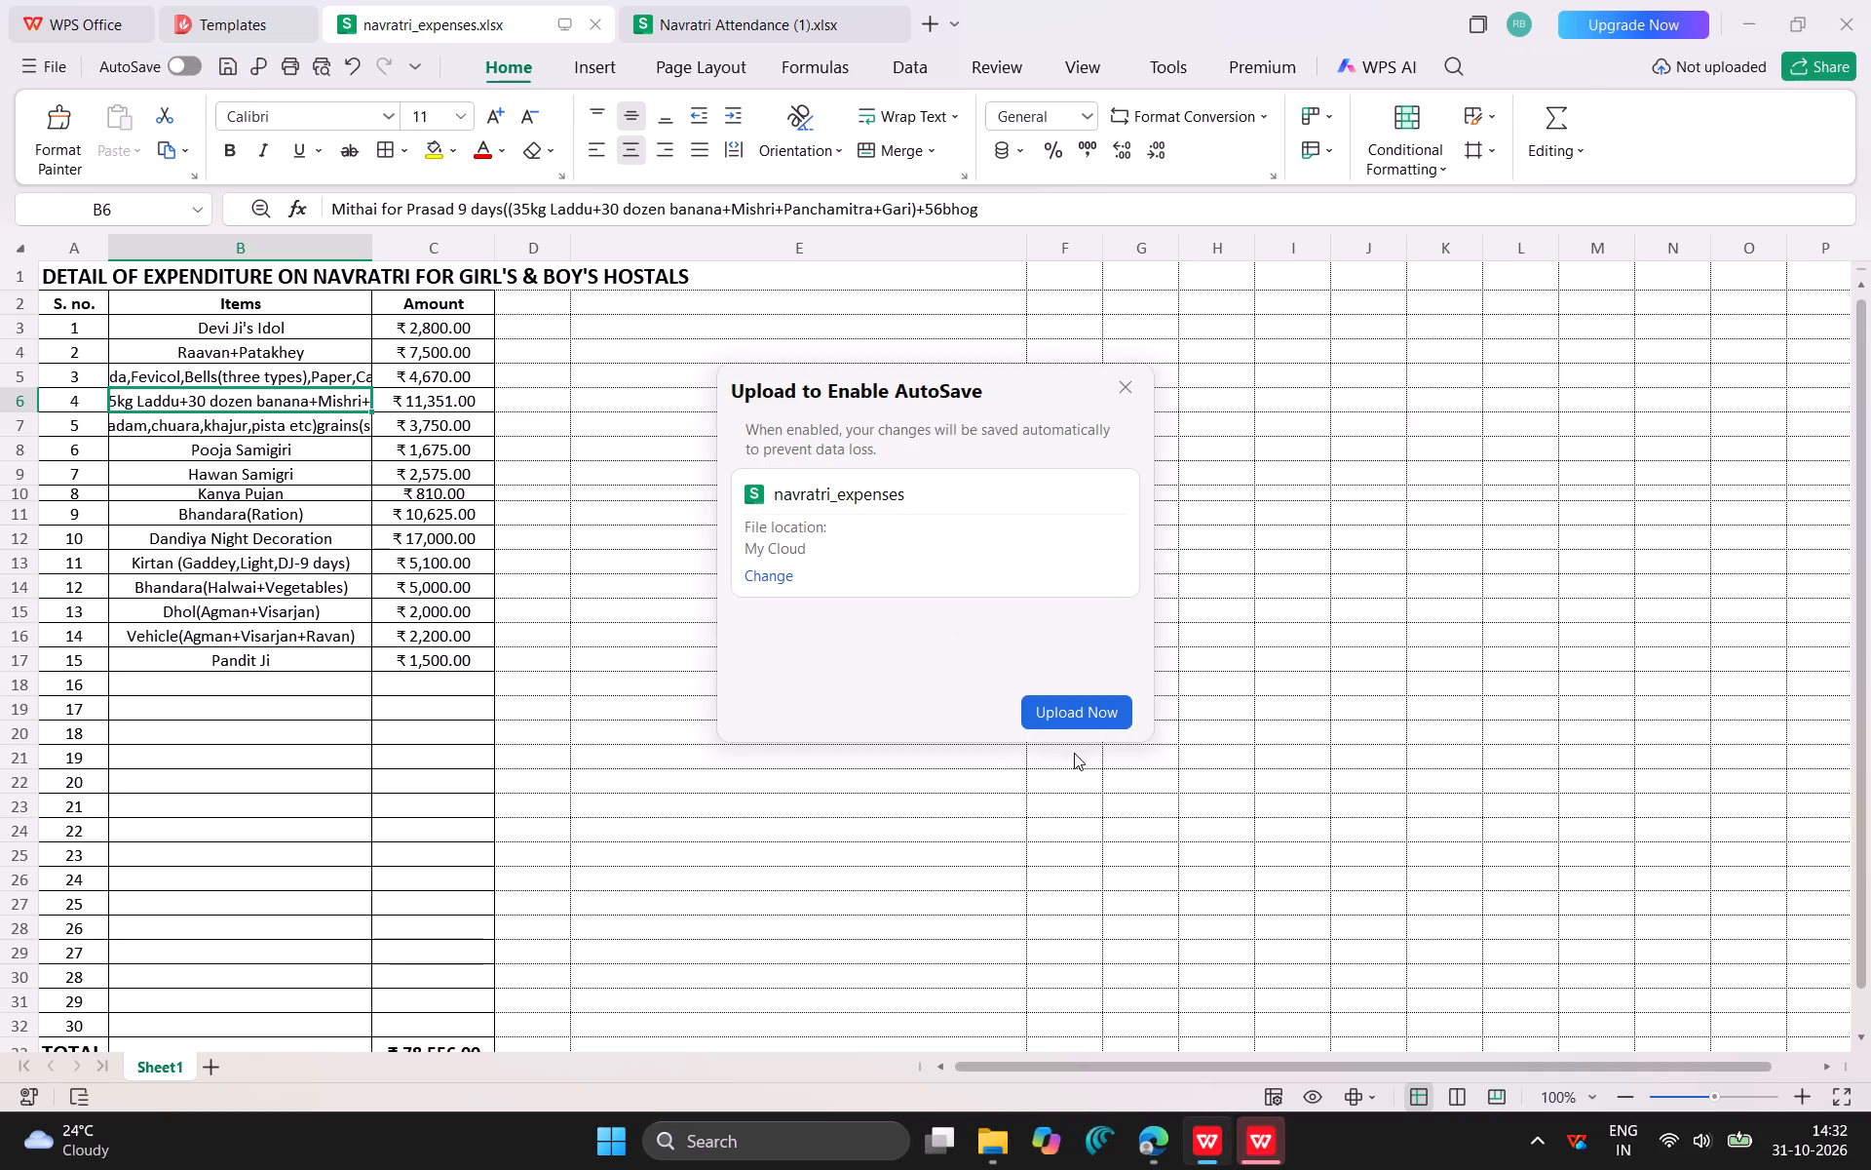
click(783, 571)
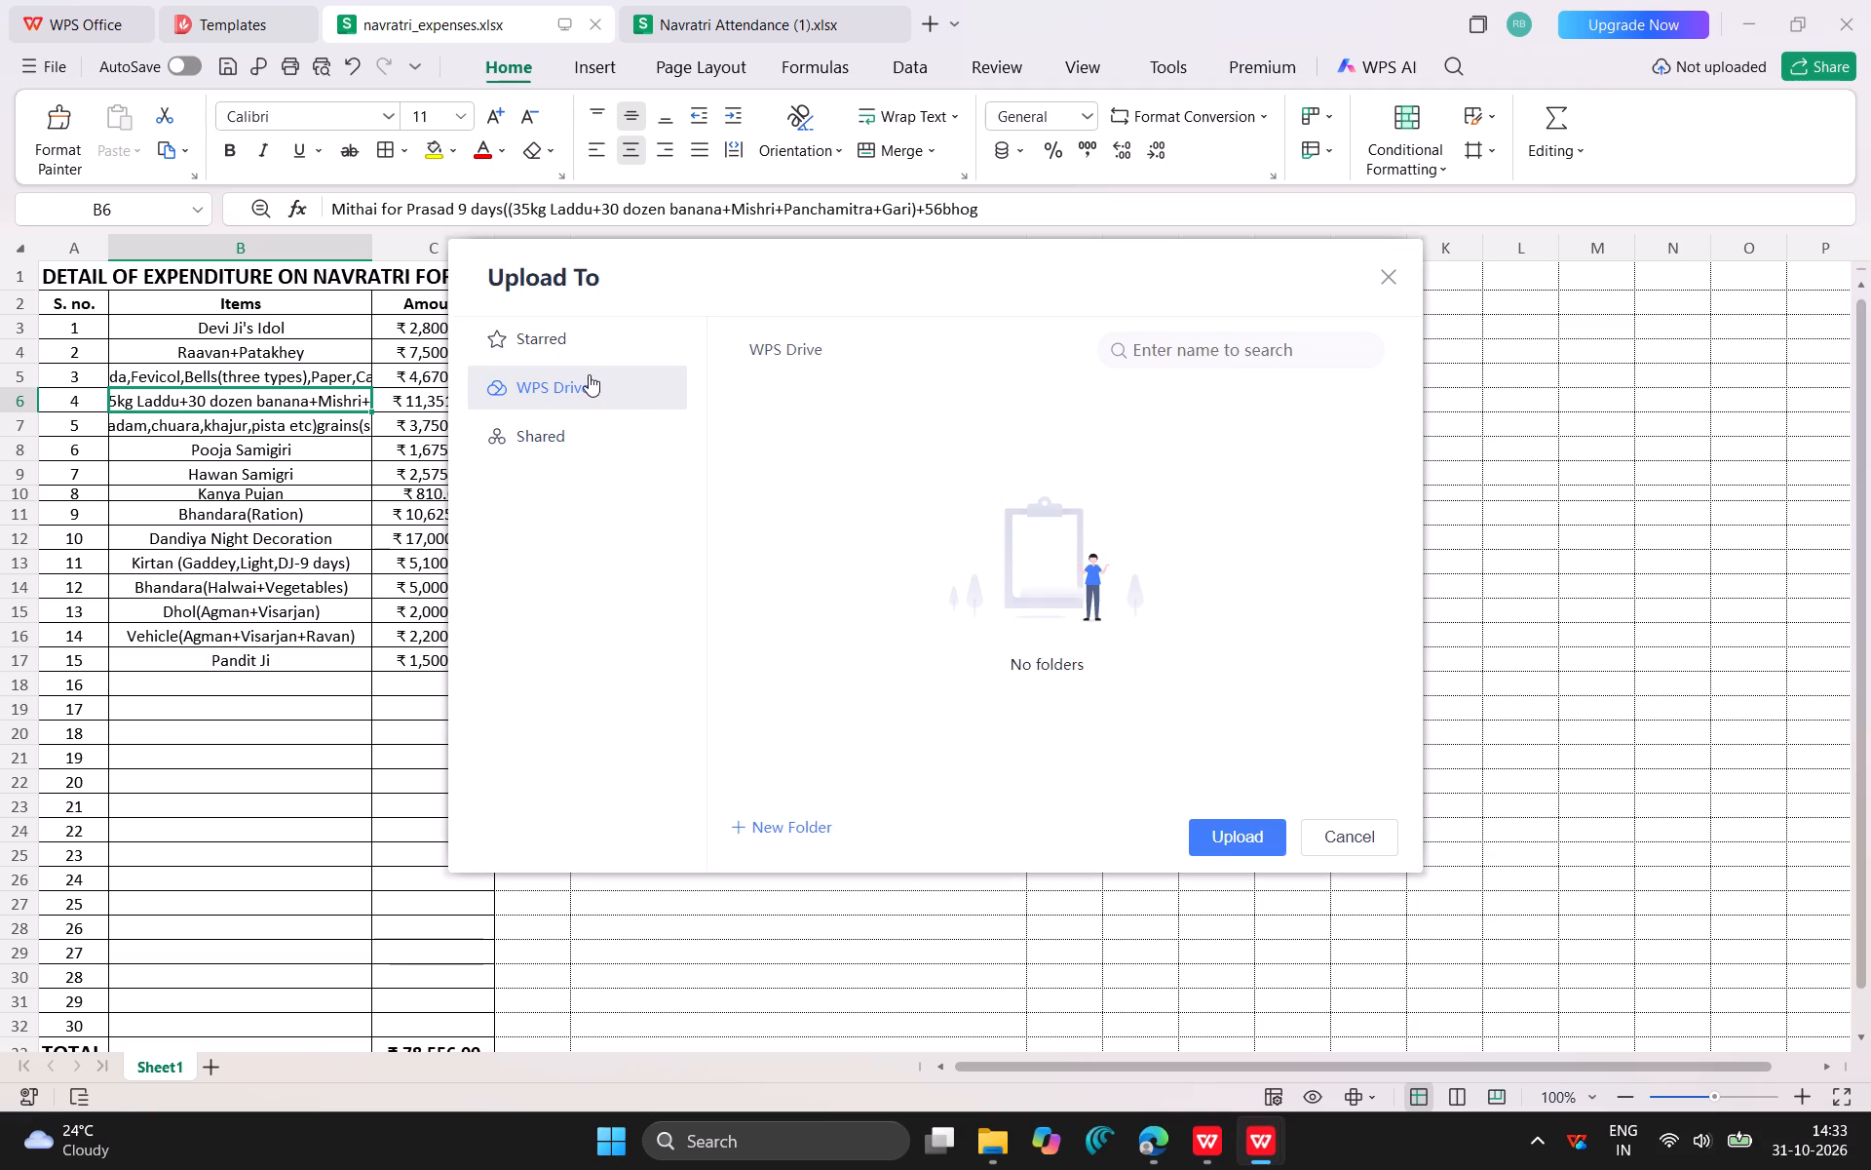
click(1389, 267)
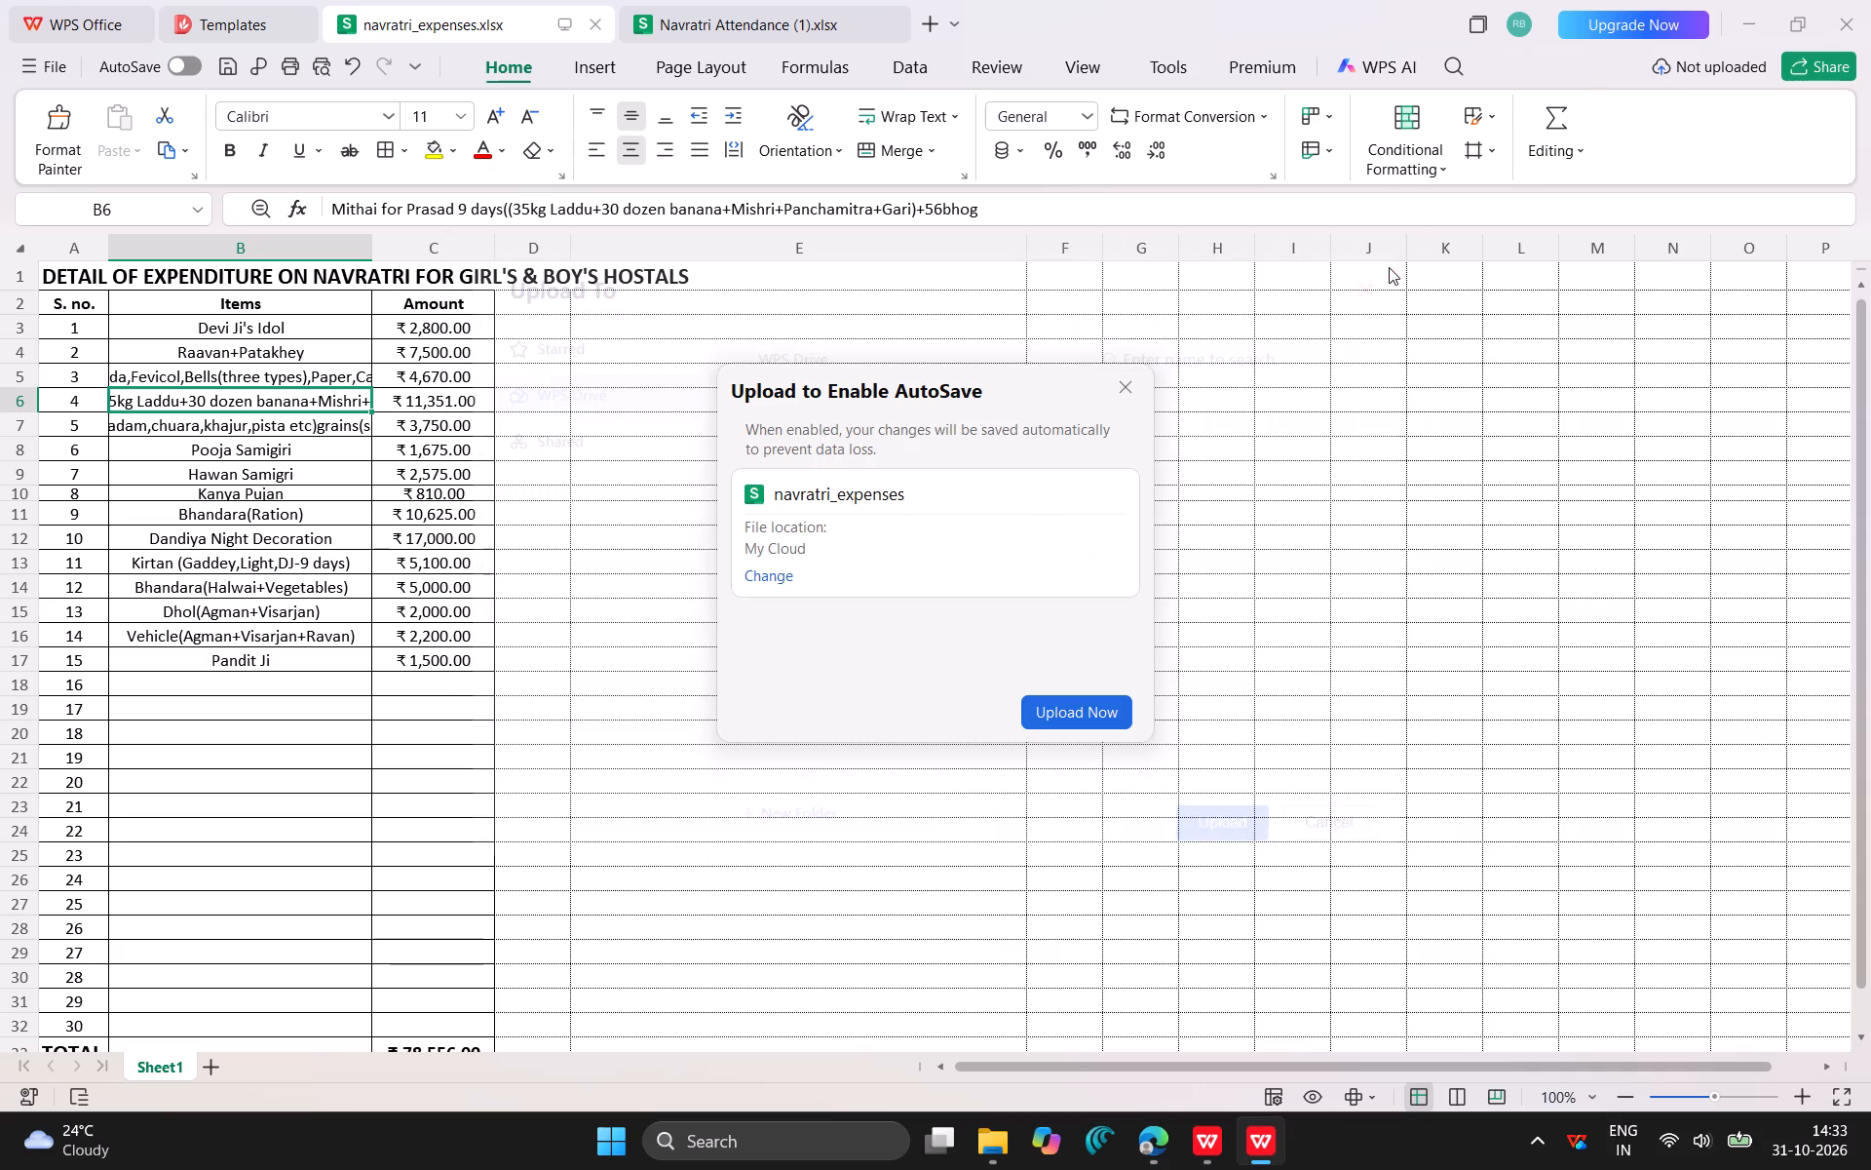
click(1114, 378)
Save the navratri_expenses workbook again.
key(ctrl+s)
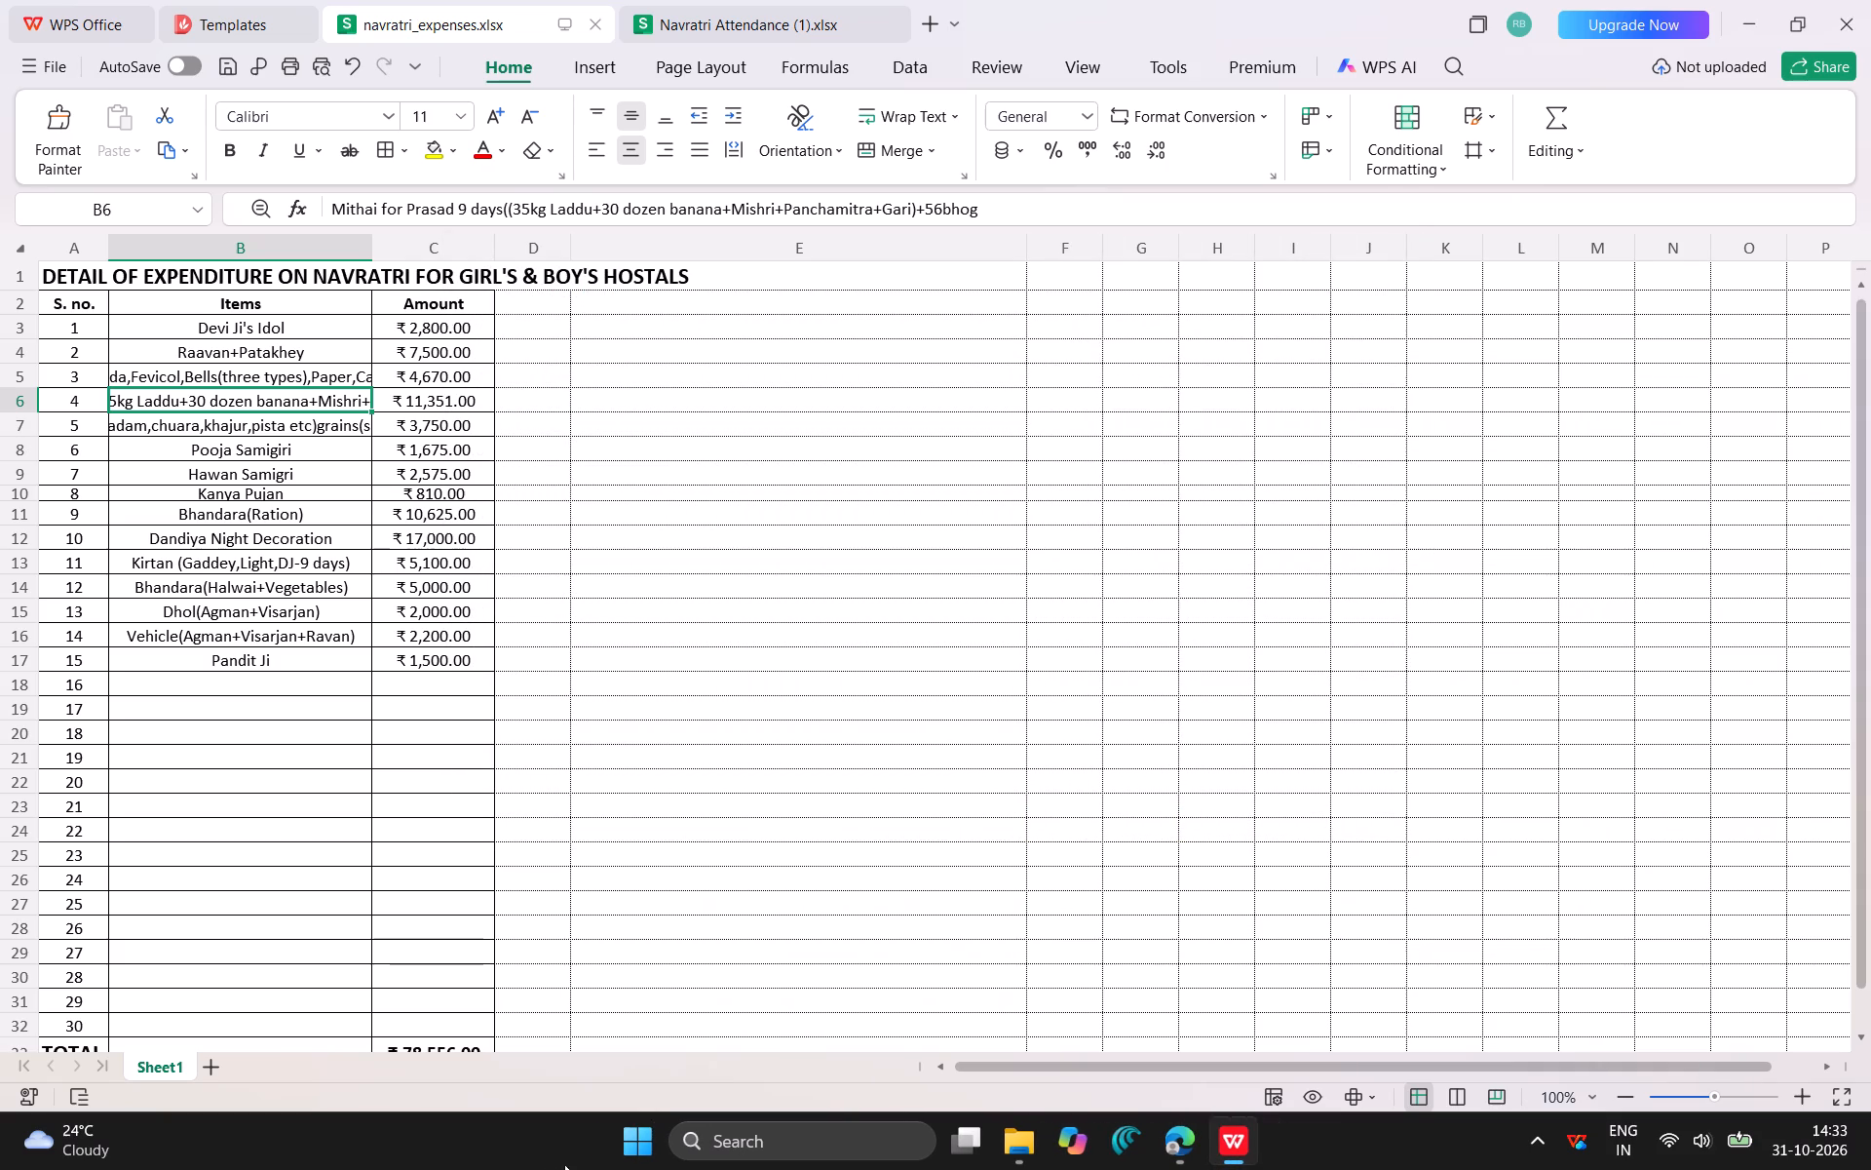
Switch to Microsoft Excel and open the navratri_expenses workbook from the Downloads folder as read-only.
click(631, 1147)
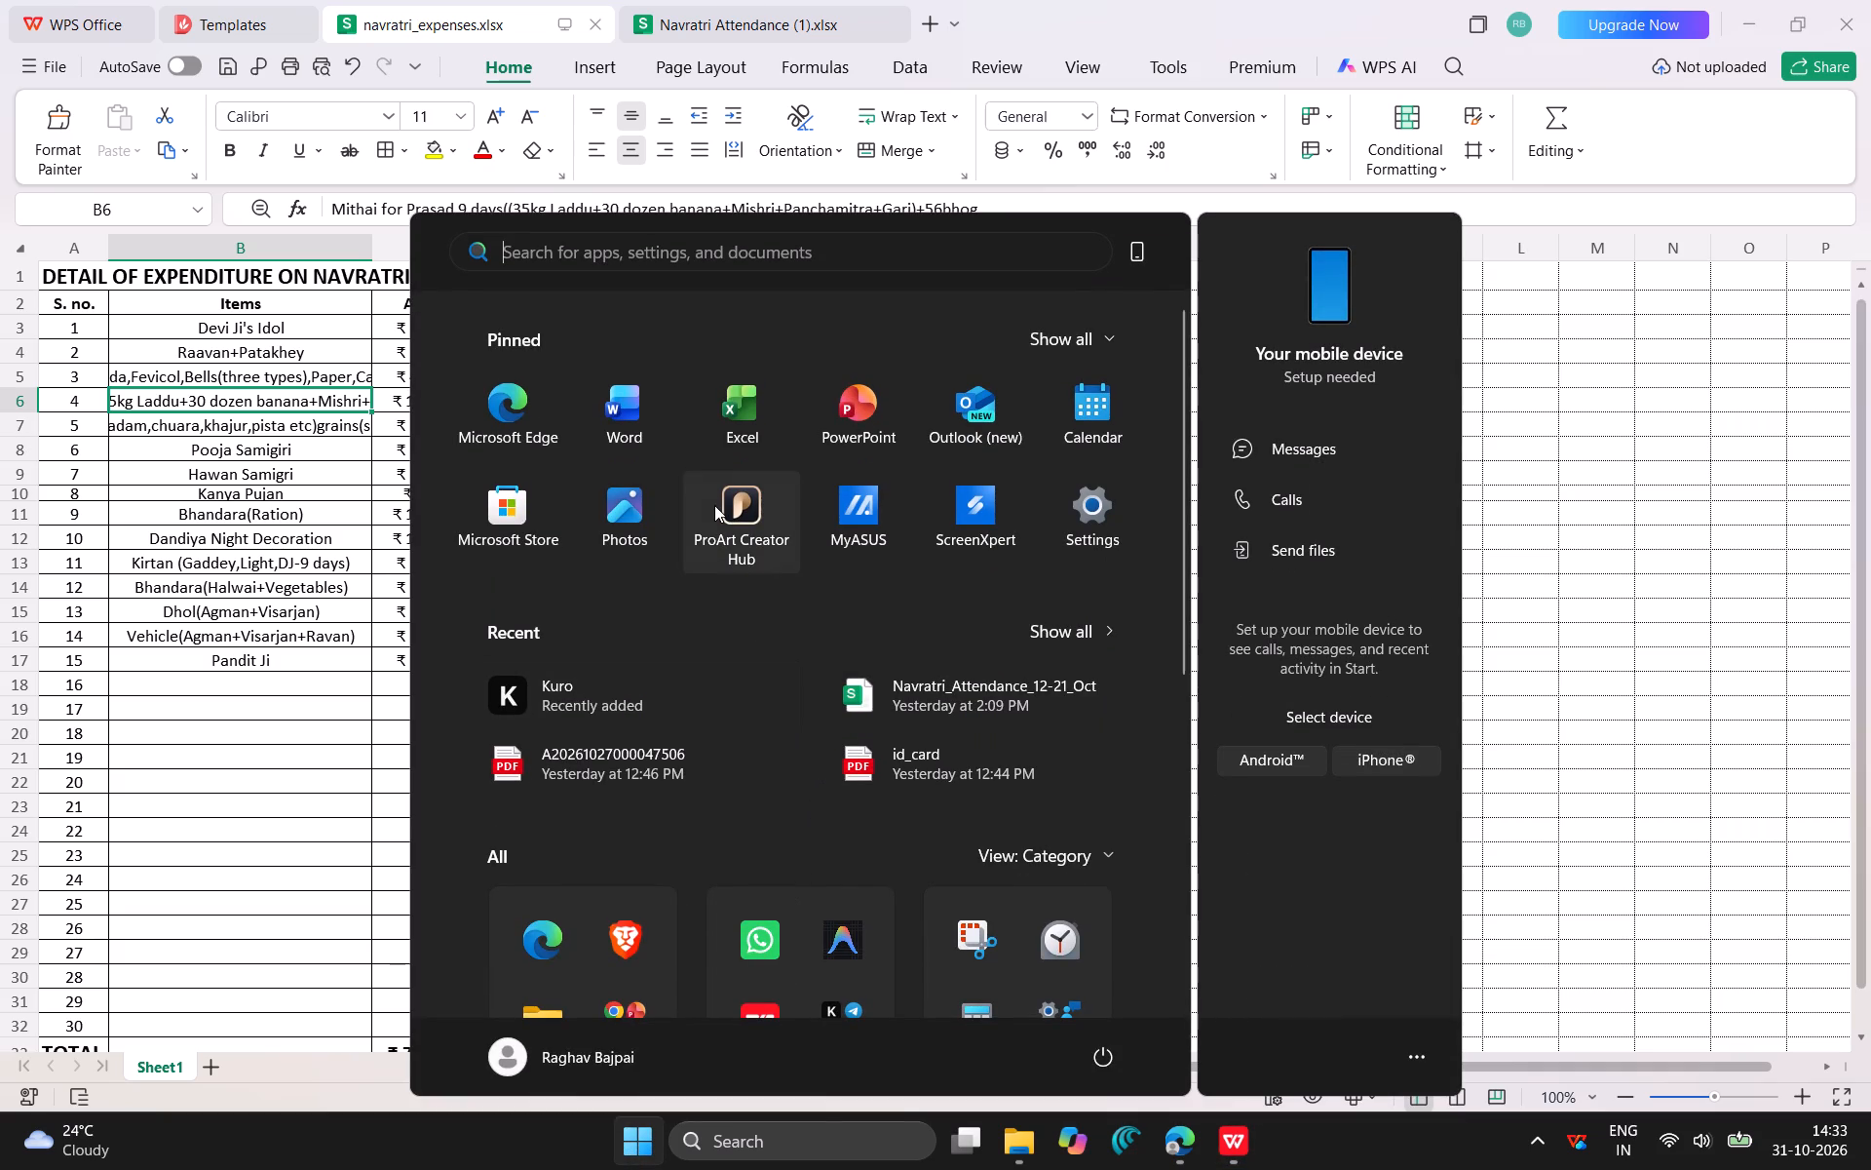
click(714, 422)
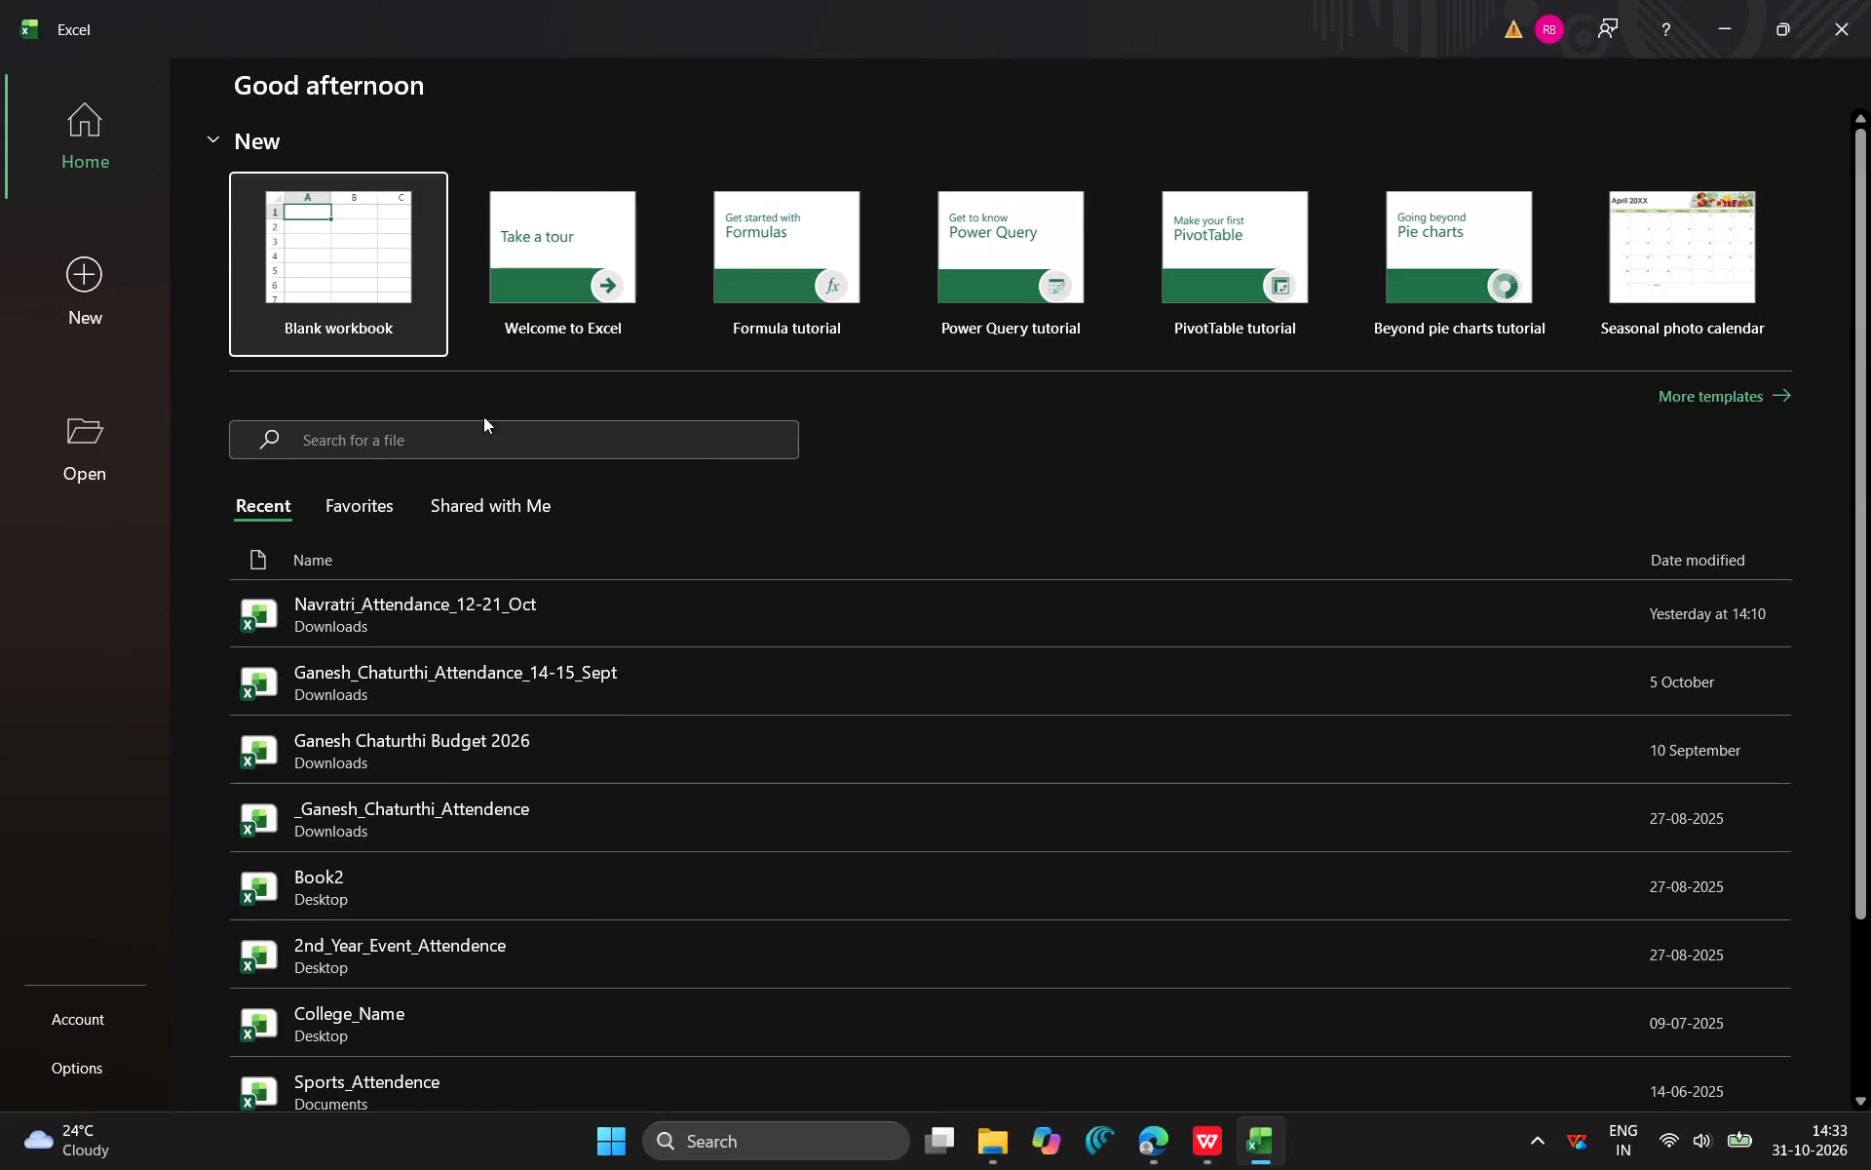
click(95, 455)
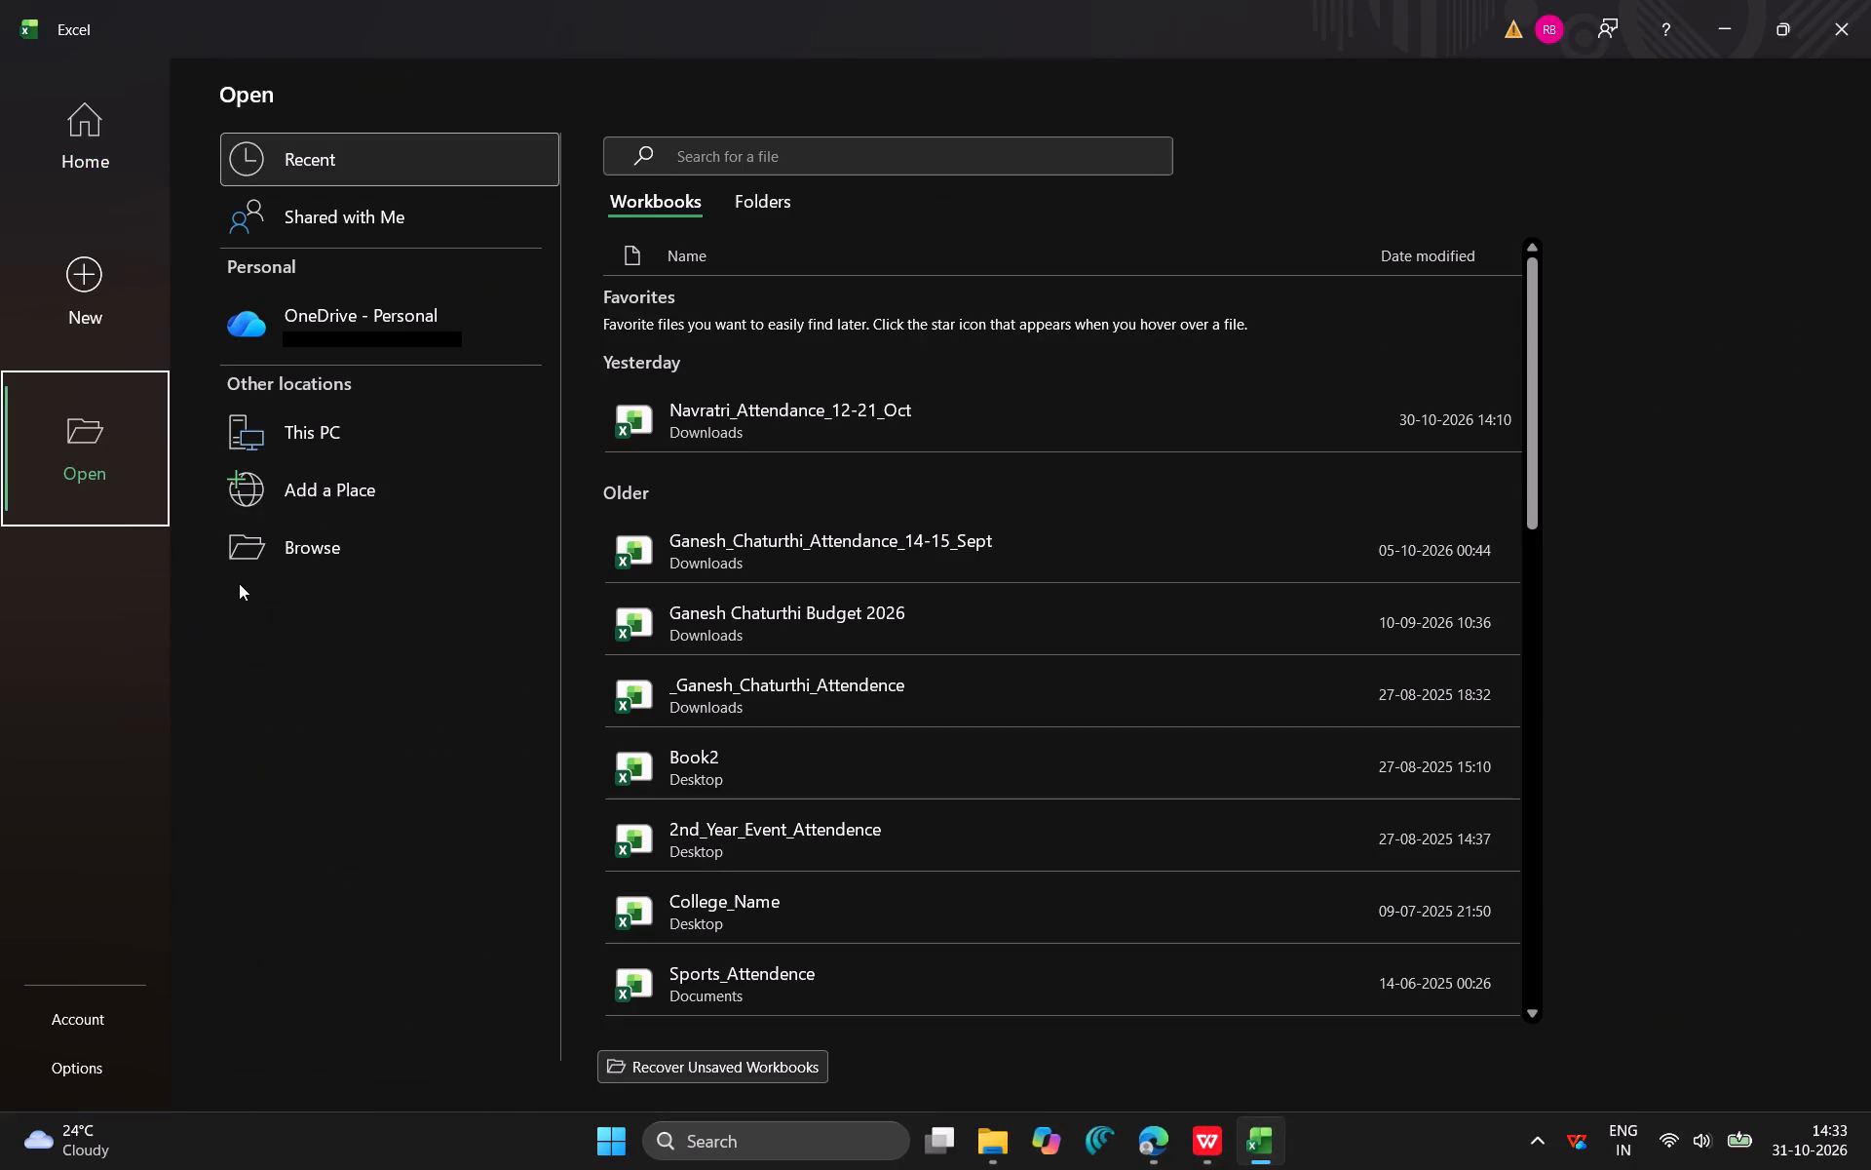
double_click(267, 558)
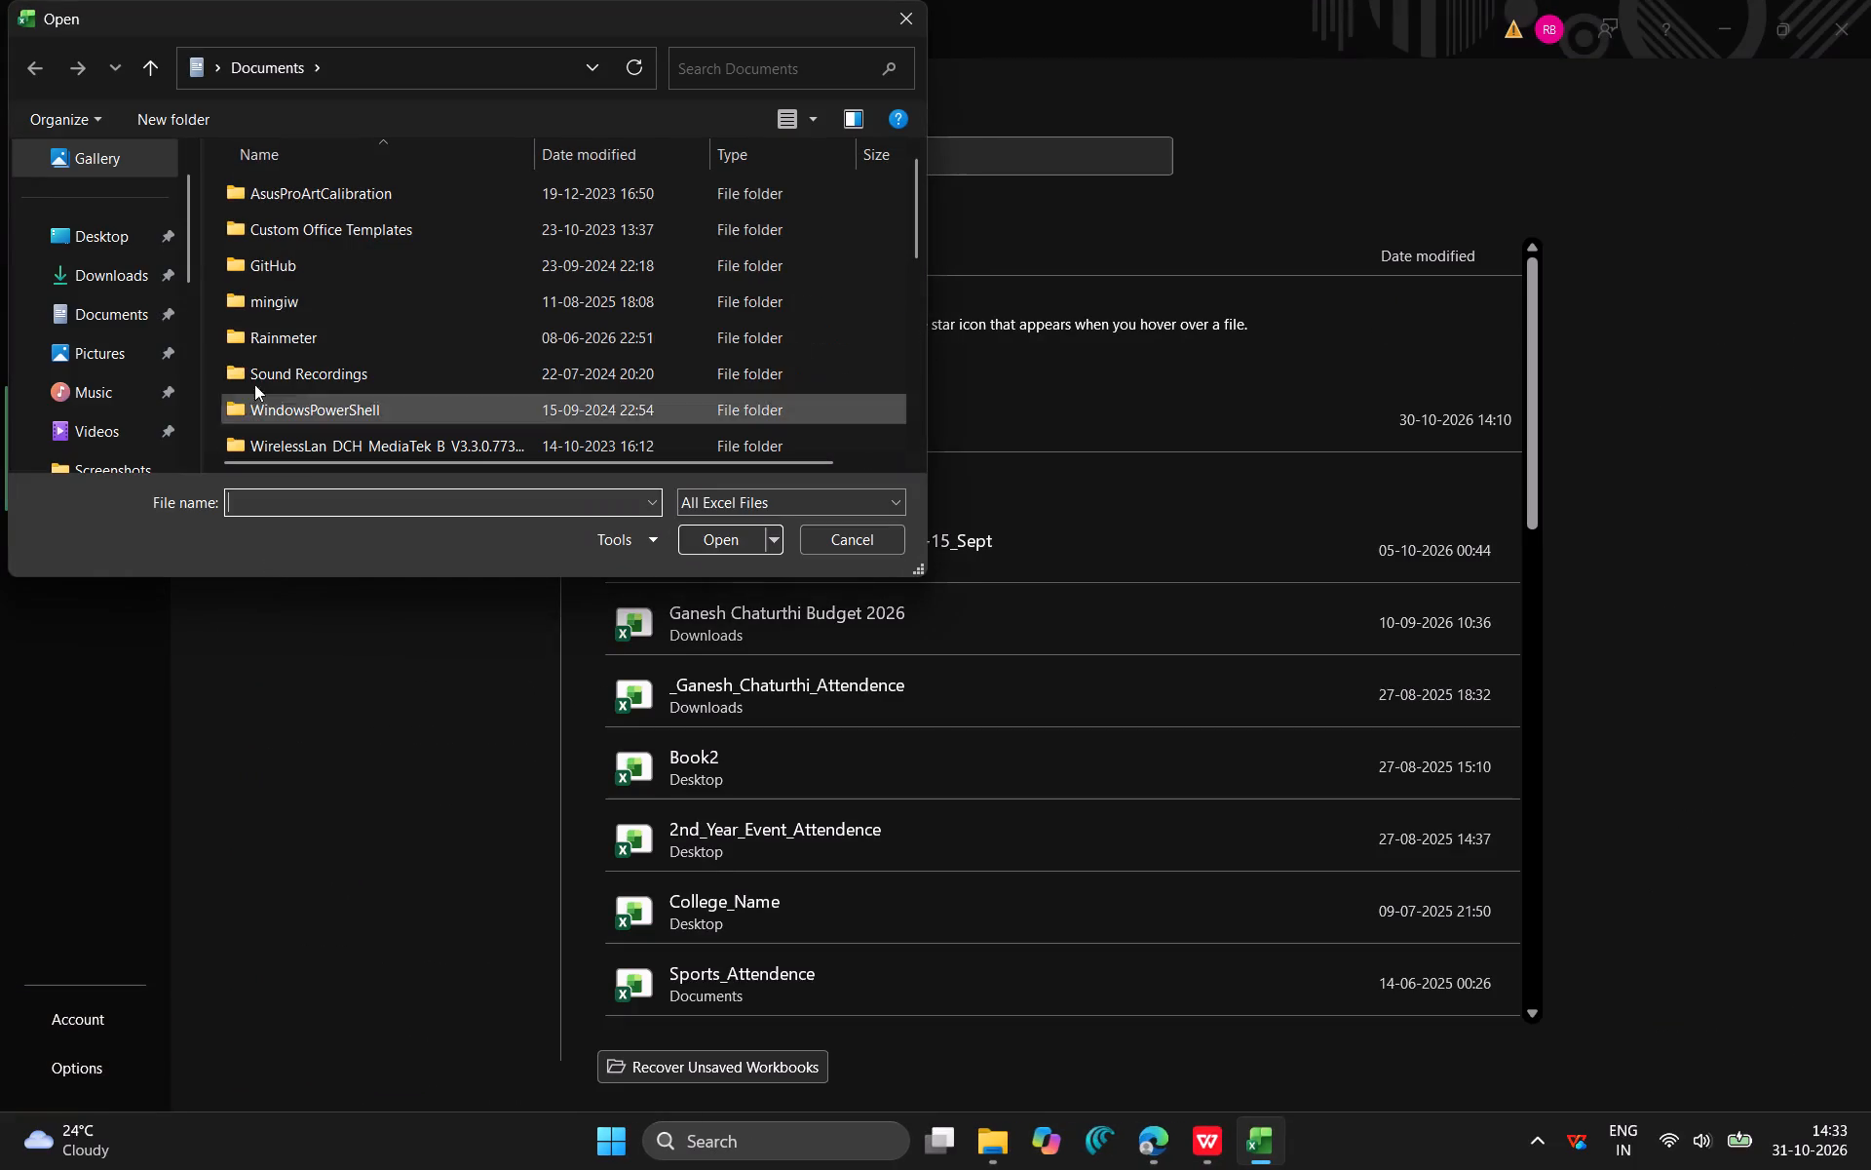
click(148, 276)
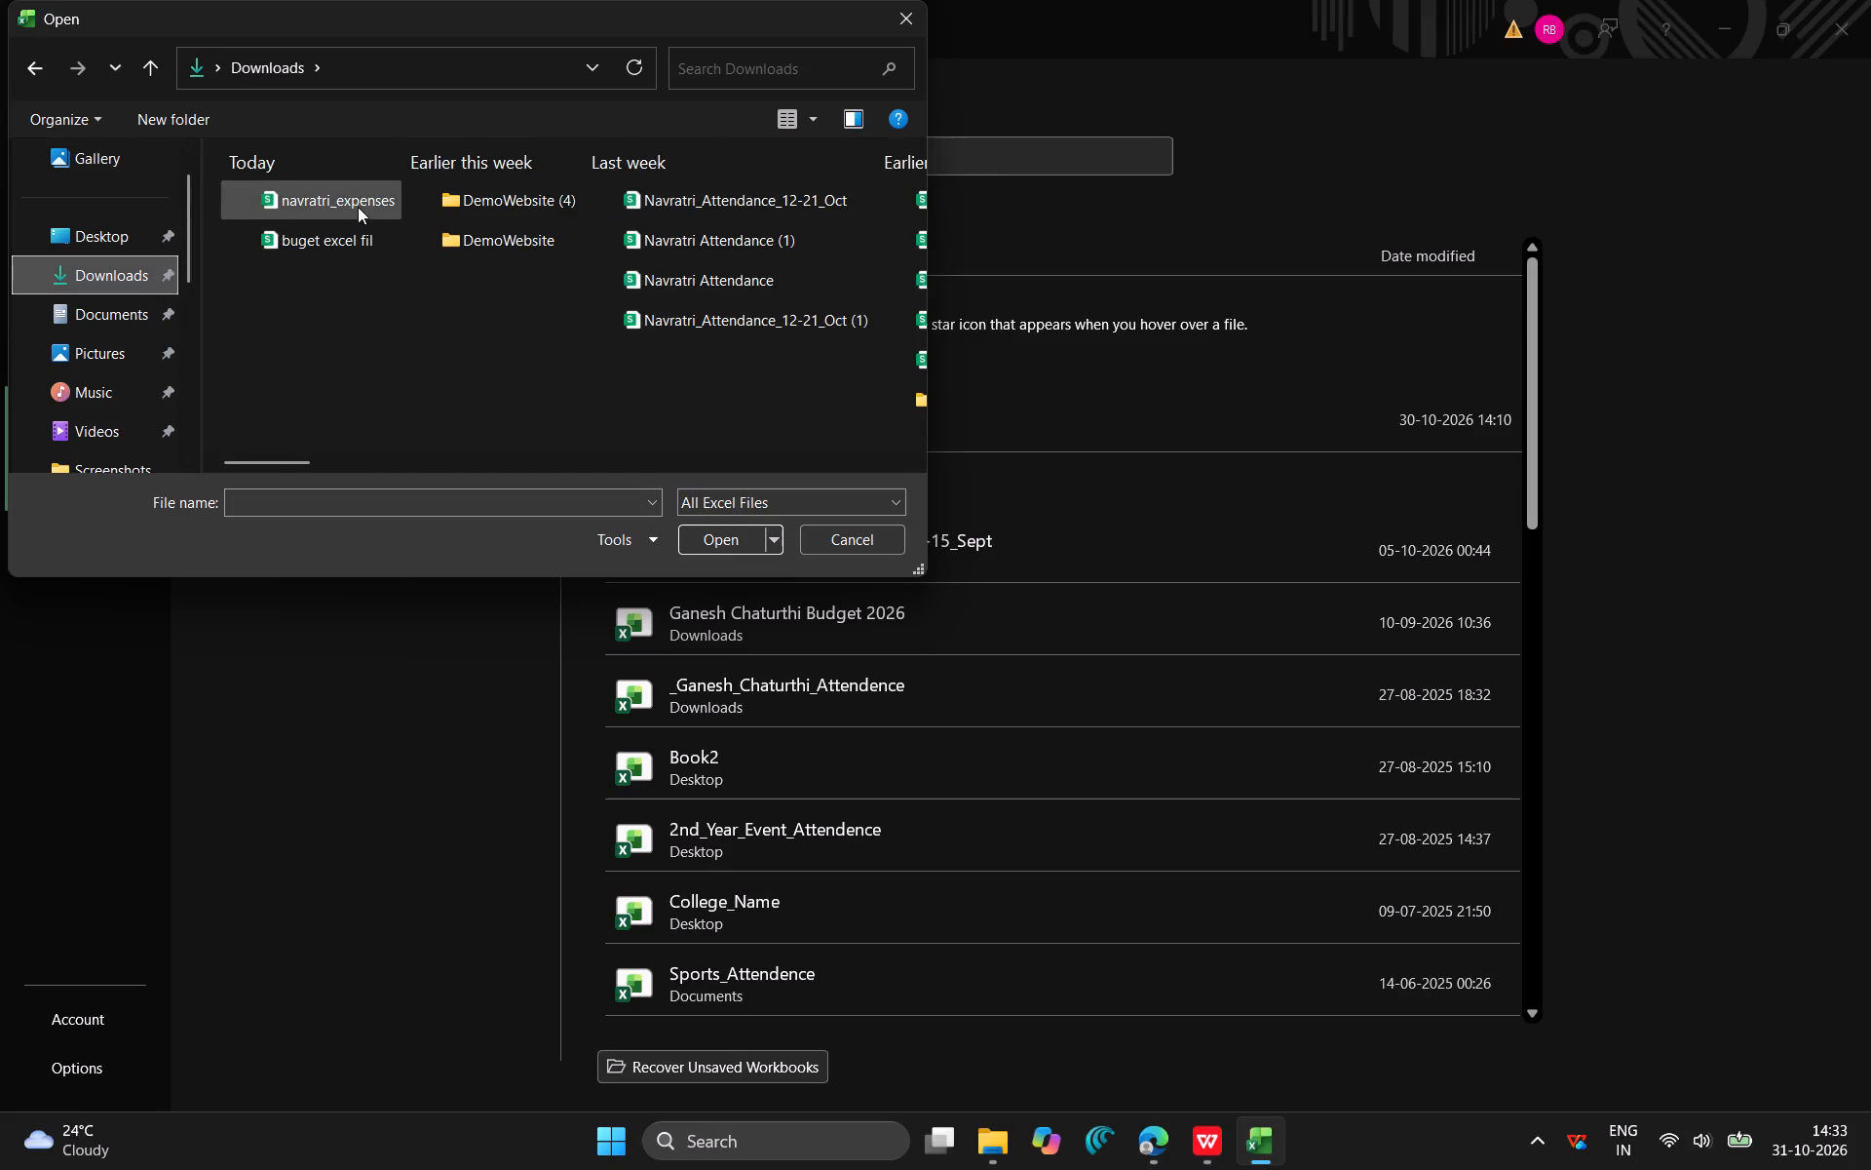
click(360, 206)
click(704, 536)
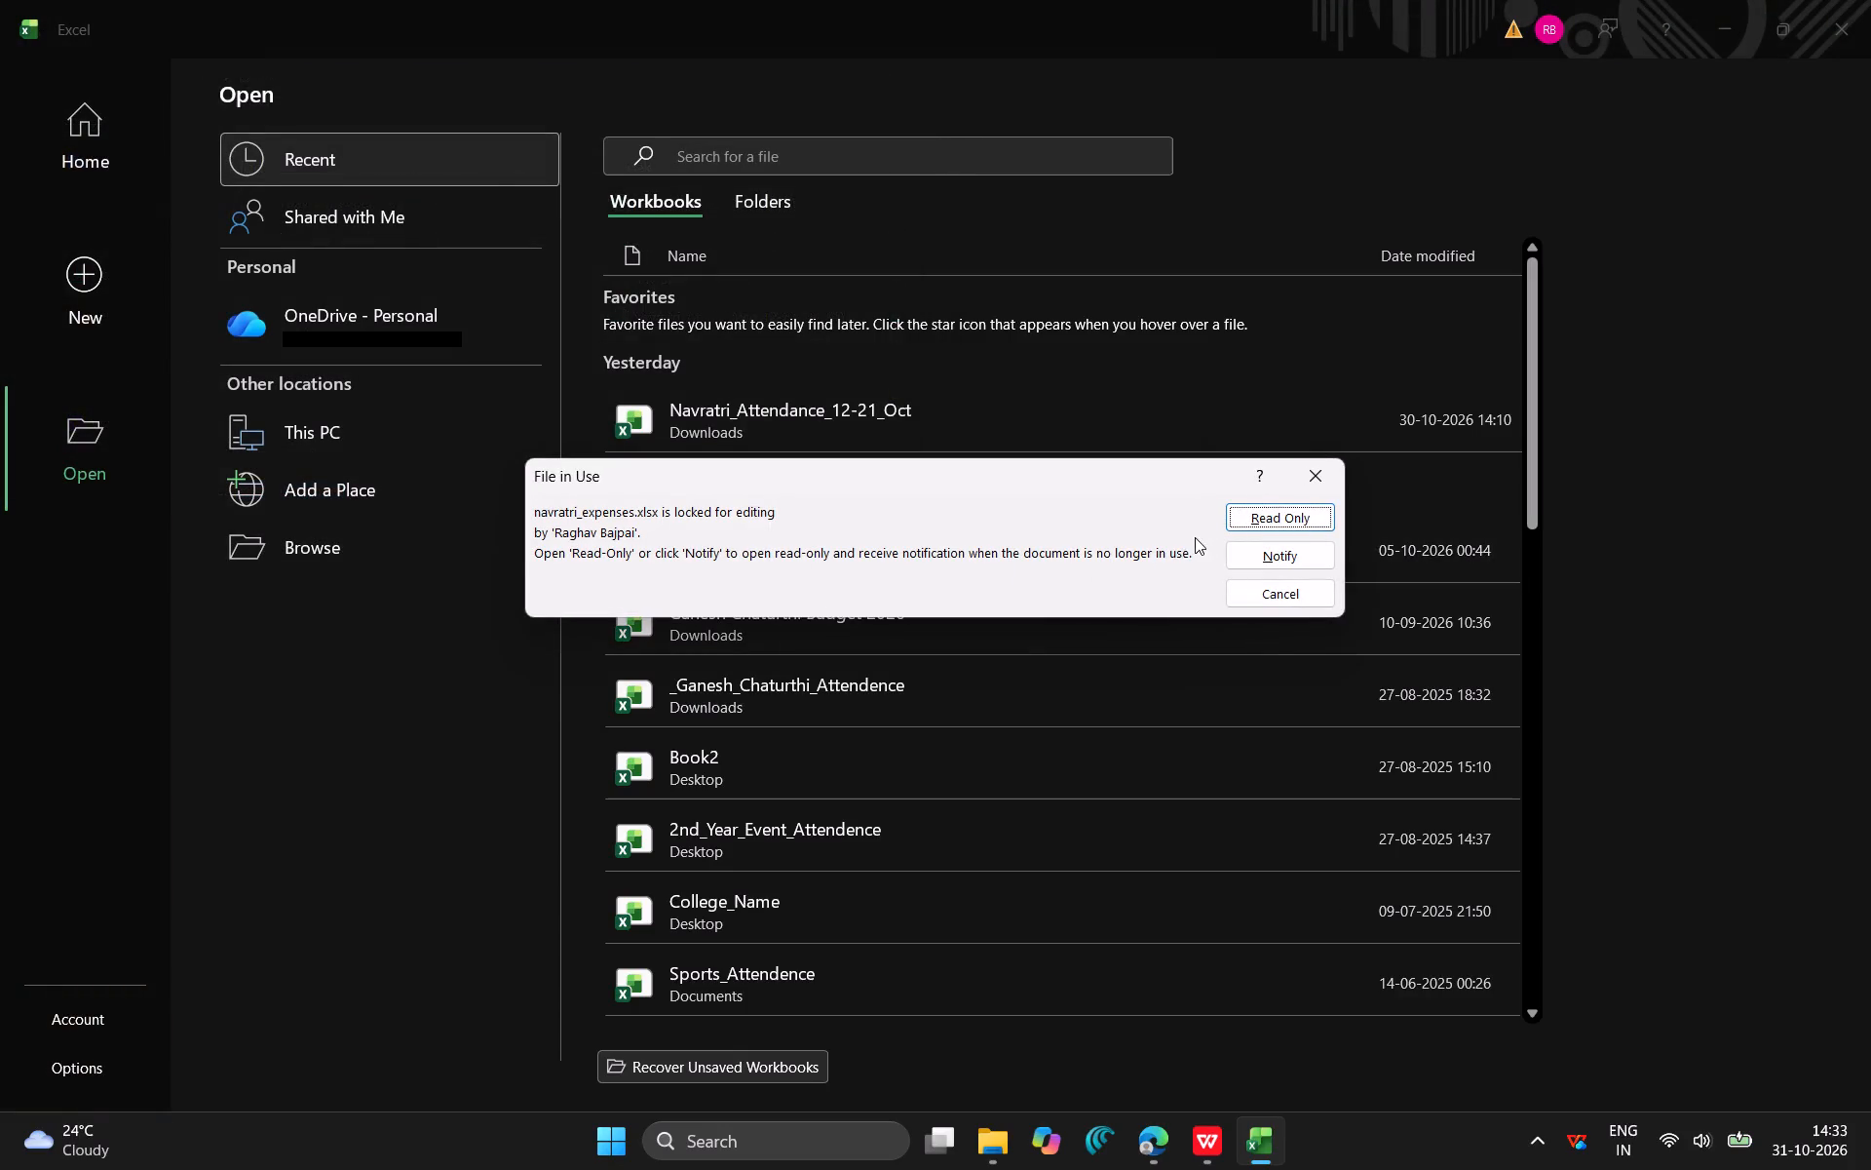
click(1247, 519)
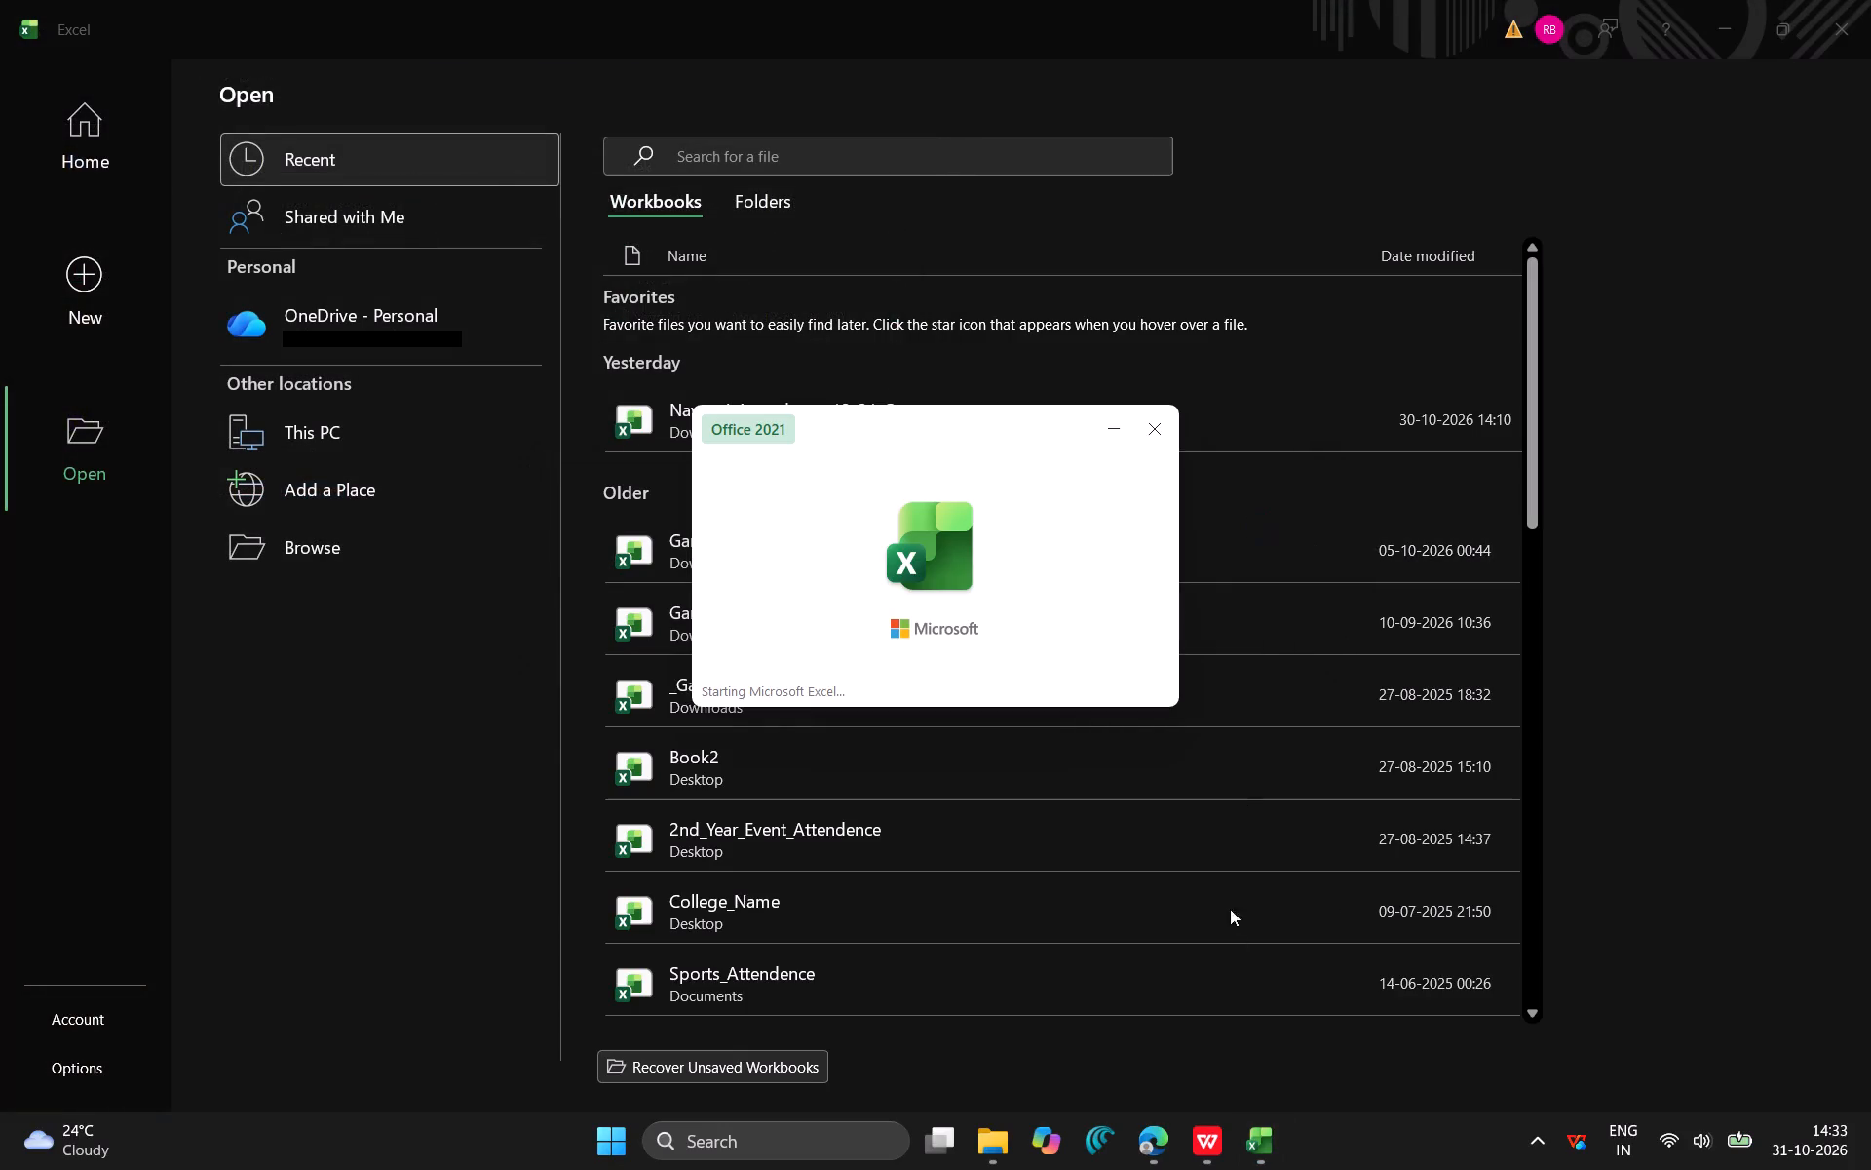
Switch to WPS Office and close its window.
click(1199, 1139)
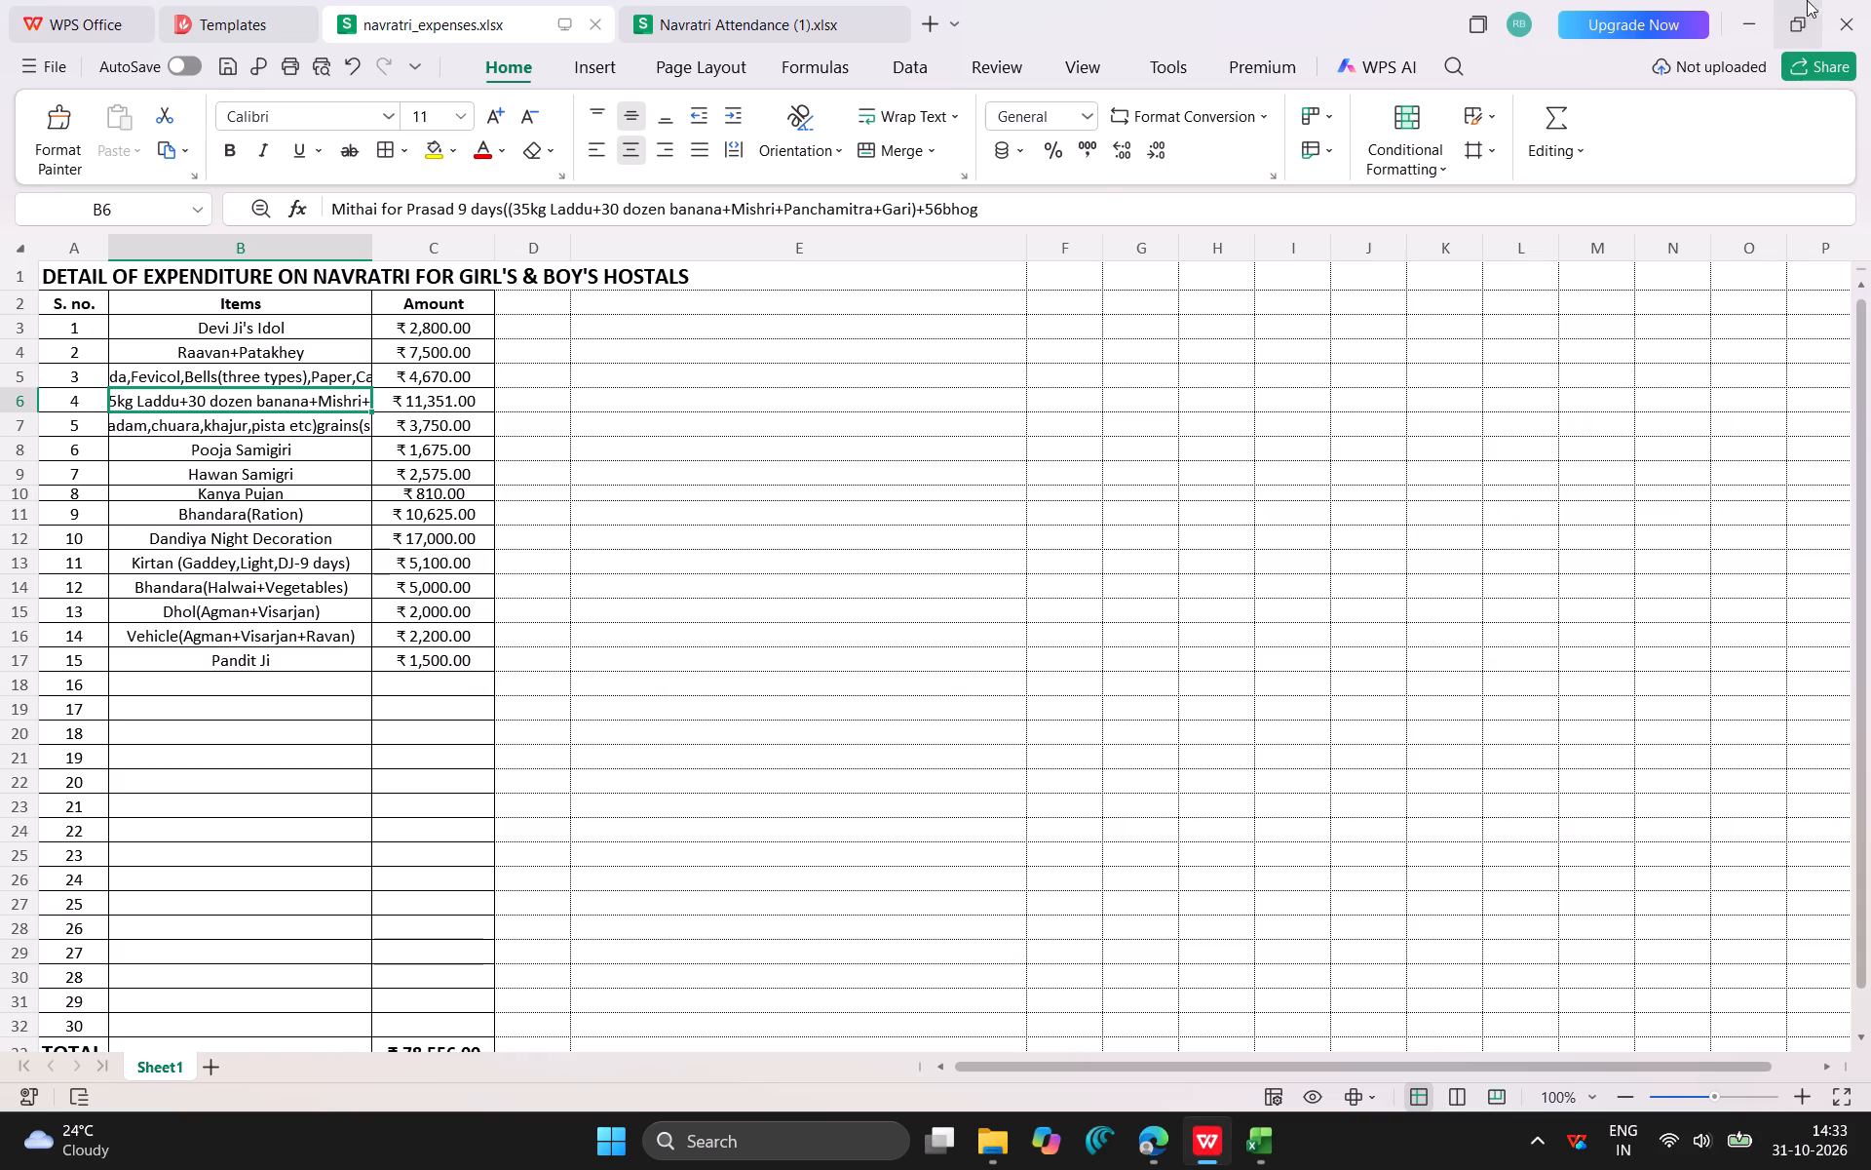
click(1829, 0)
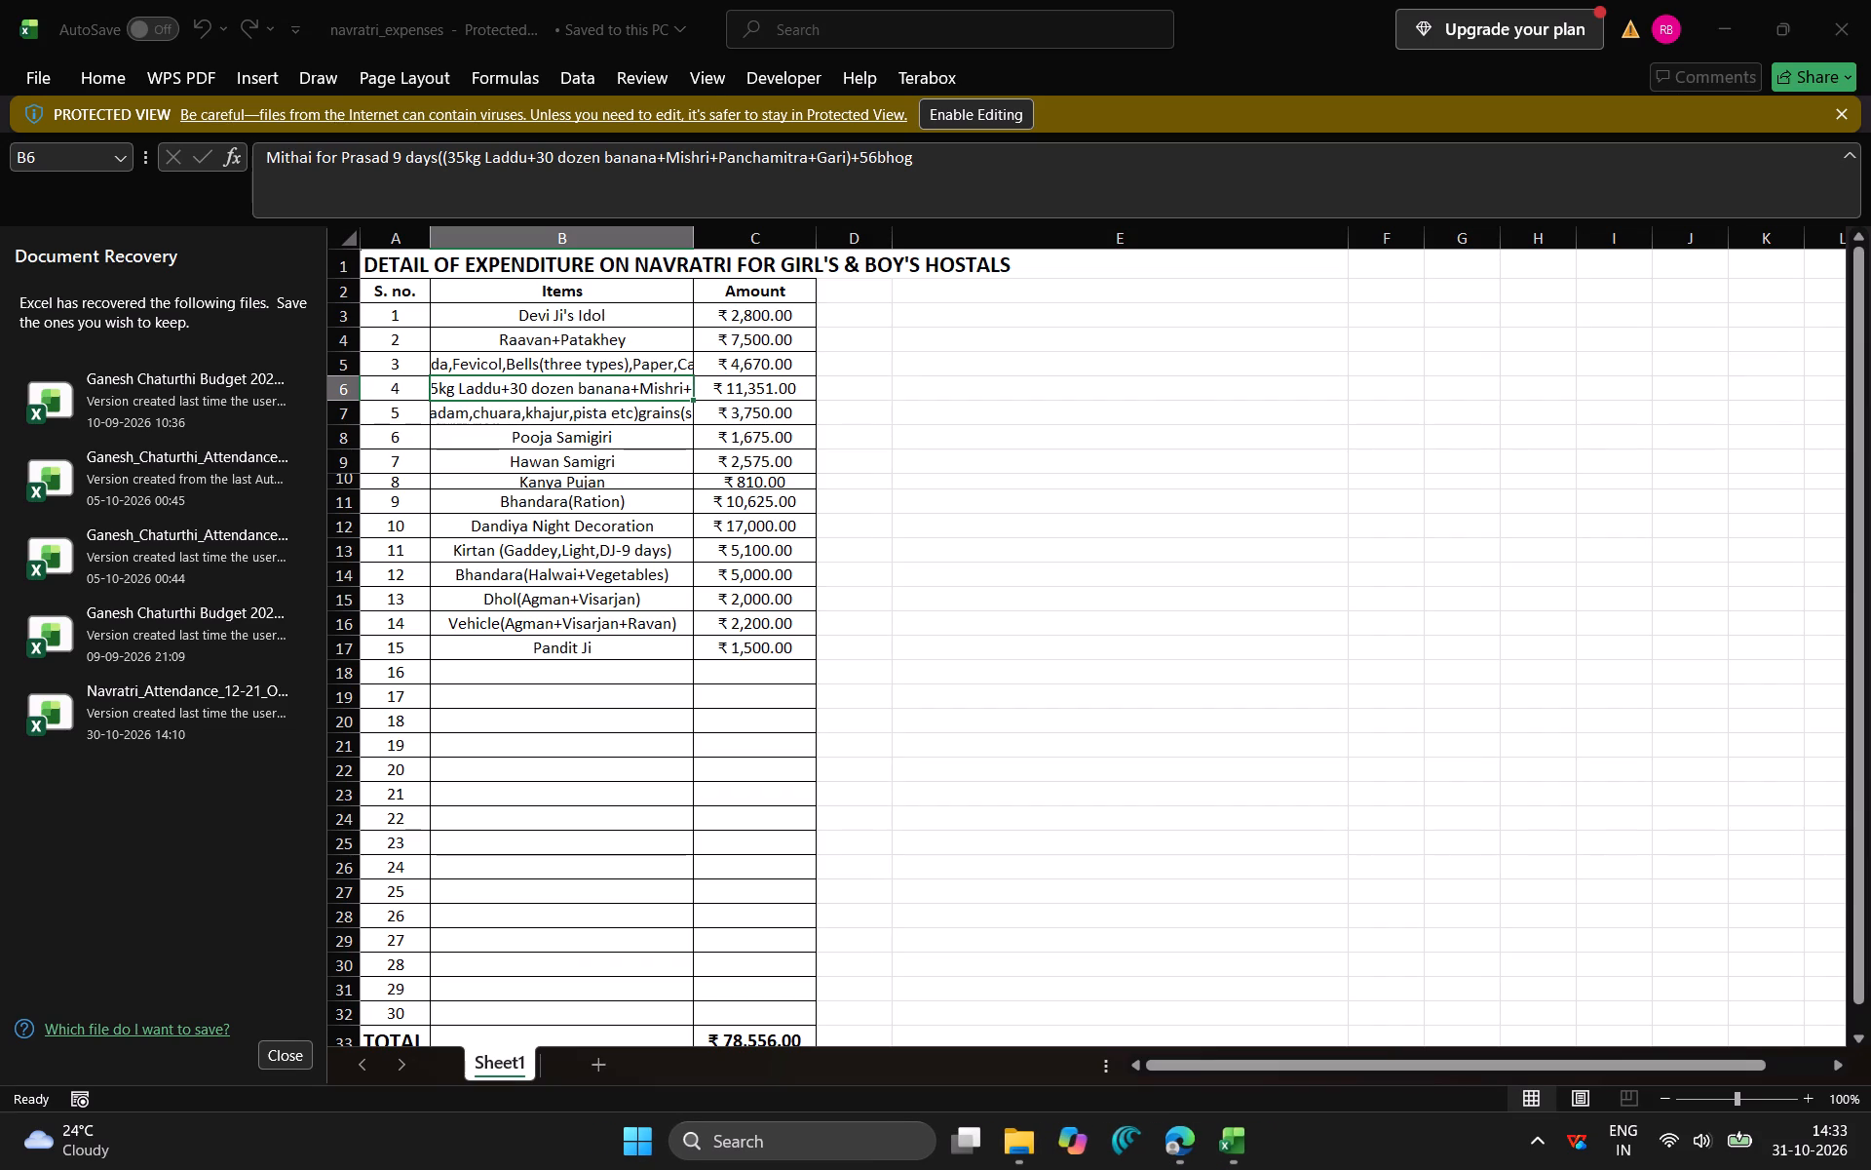
In Excel, enable editing for the protected navratri_expenses workbook.
click(951, 104)
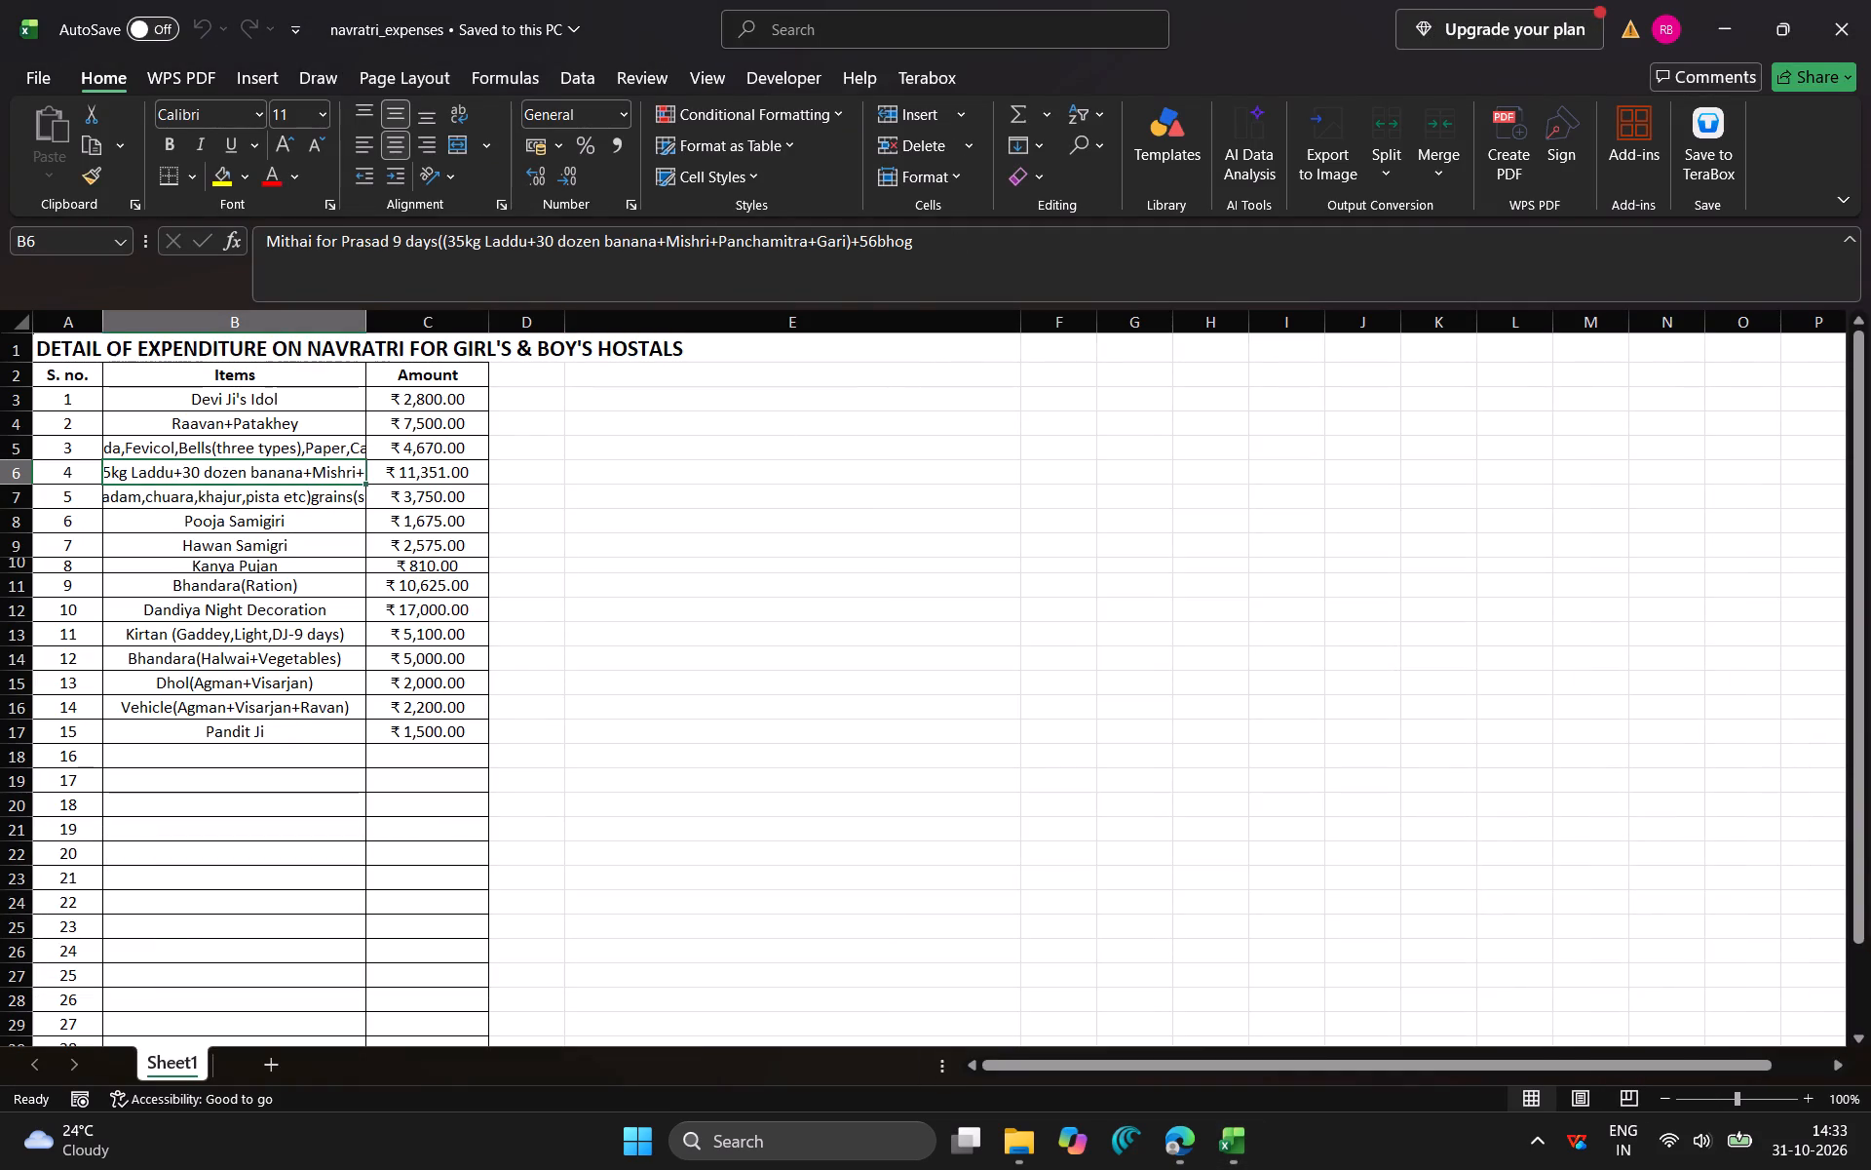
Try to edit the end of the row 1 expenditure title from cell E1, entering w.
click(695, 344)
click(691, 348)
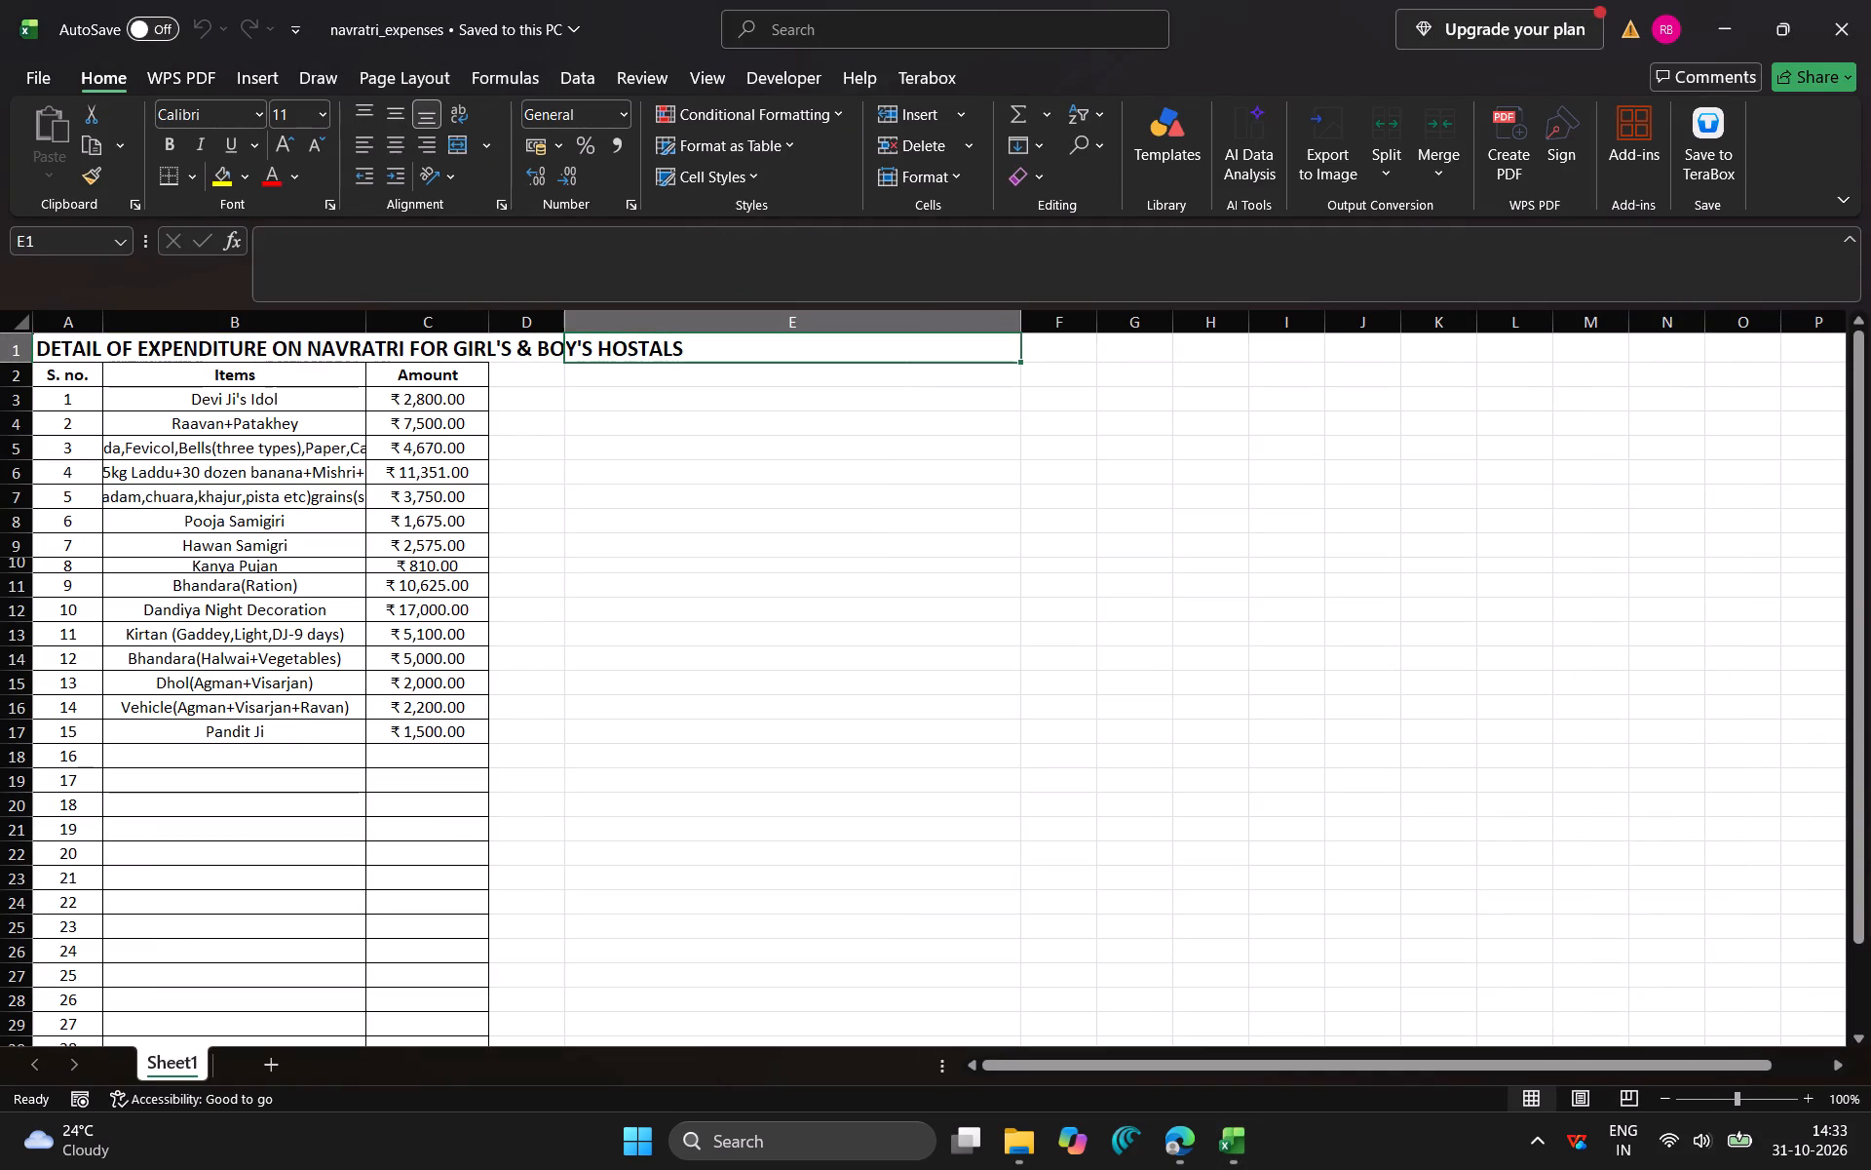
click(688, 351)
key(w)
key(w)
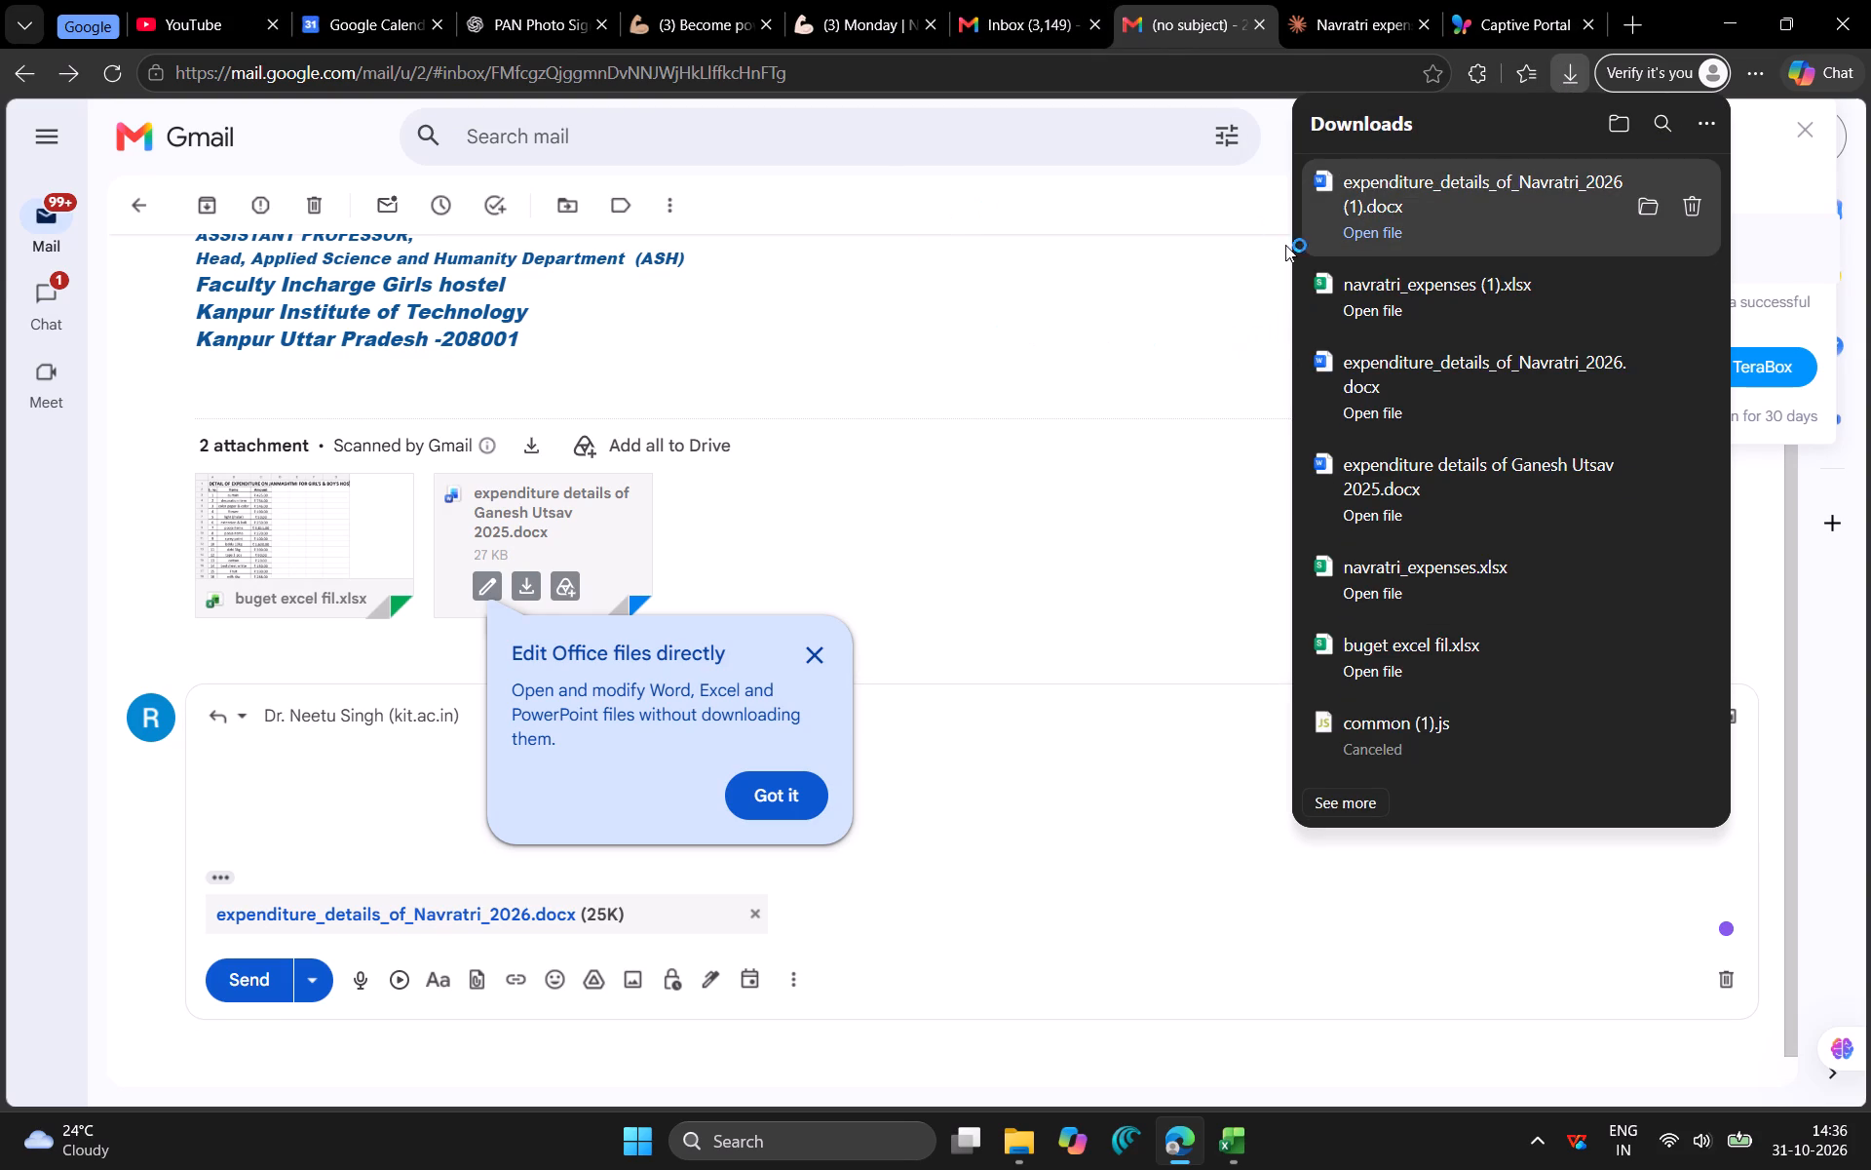
click(1033, 0)
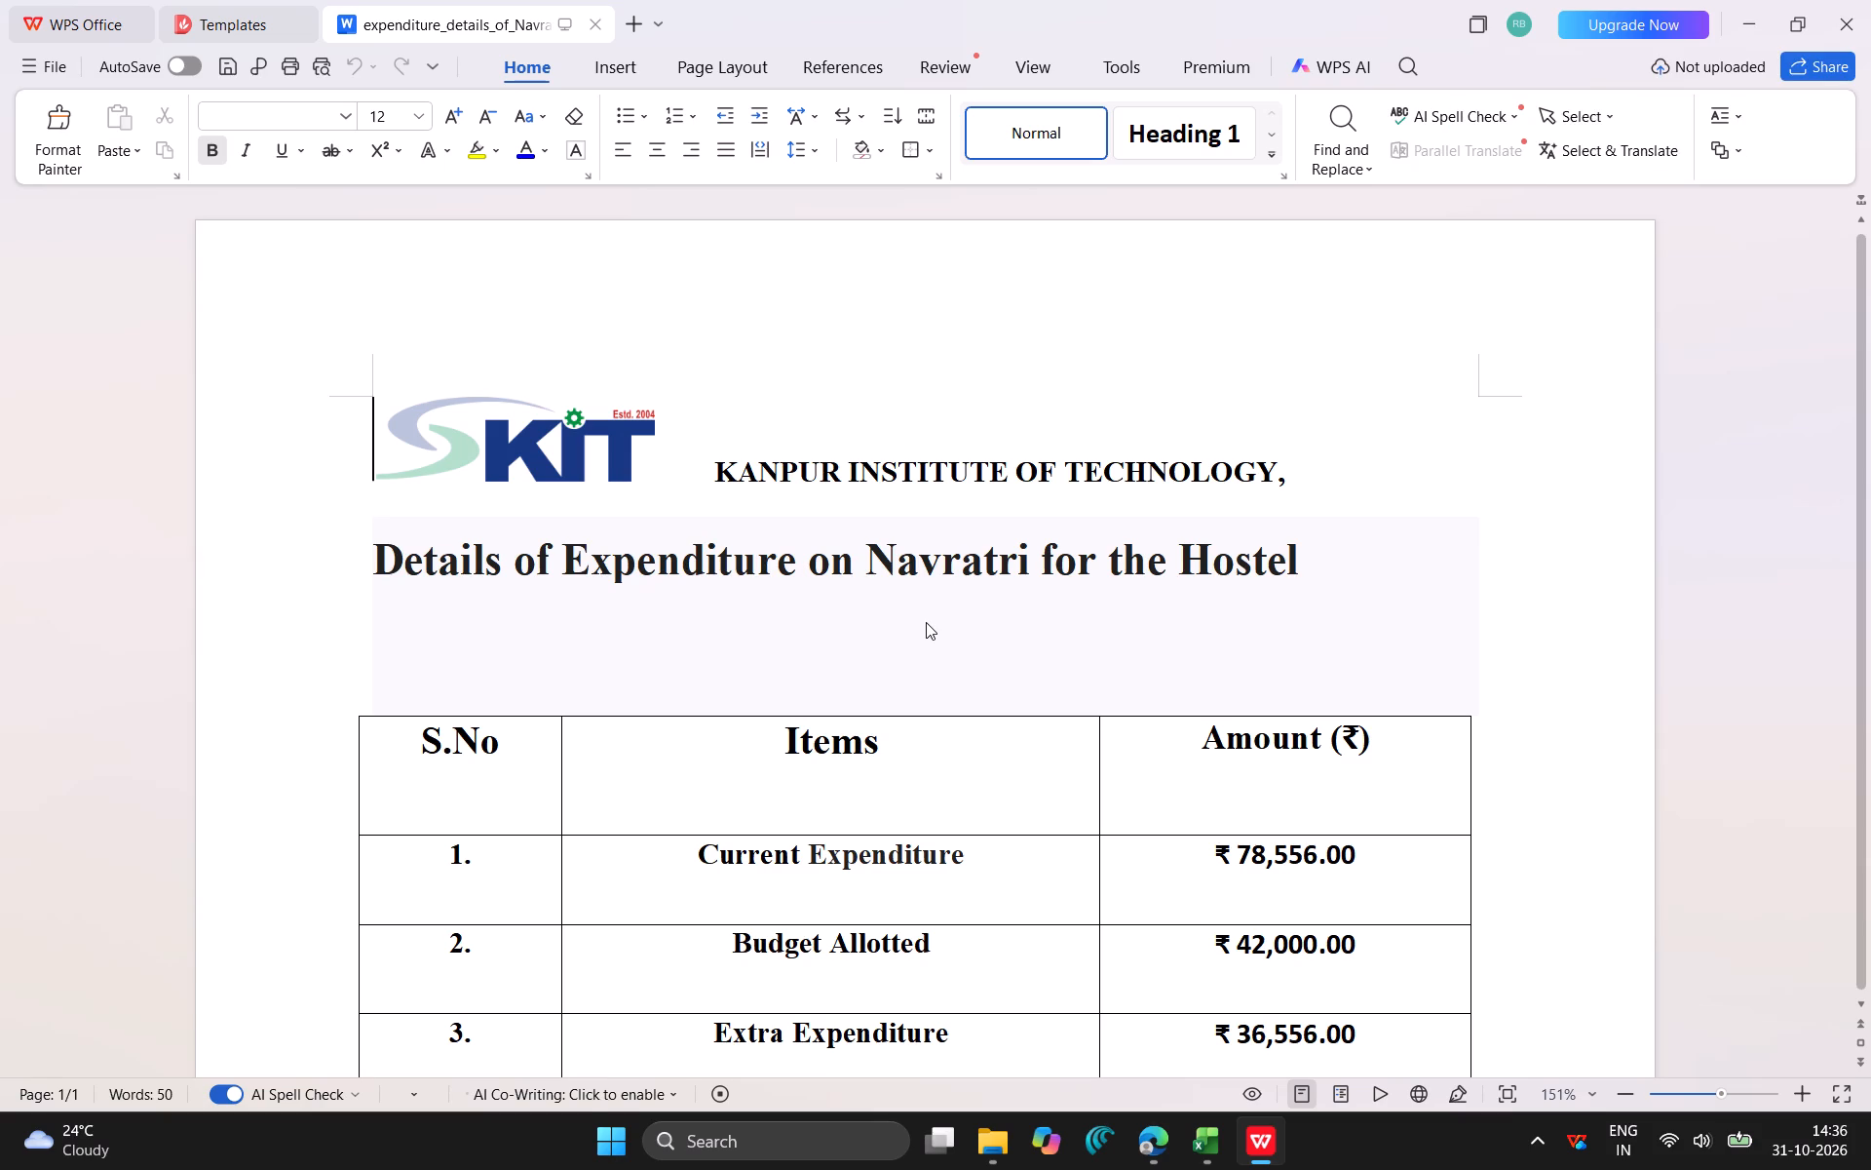
scroll(926, 622, down, 3)
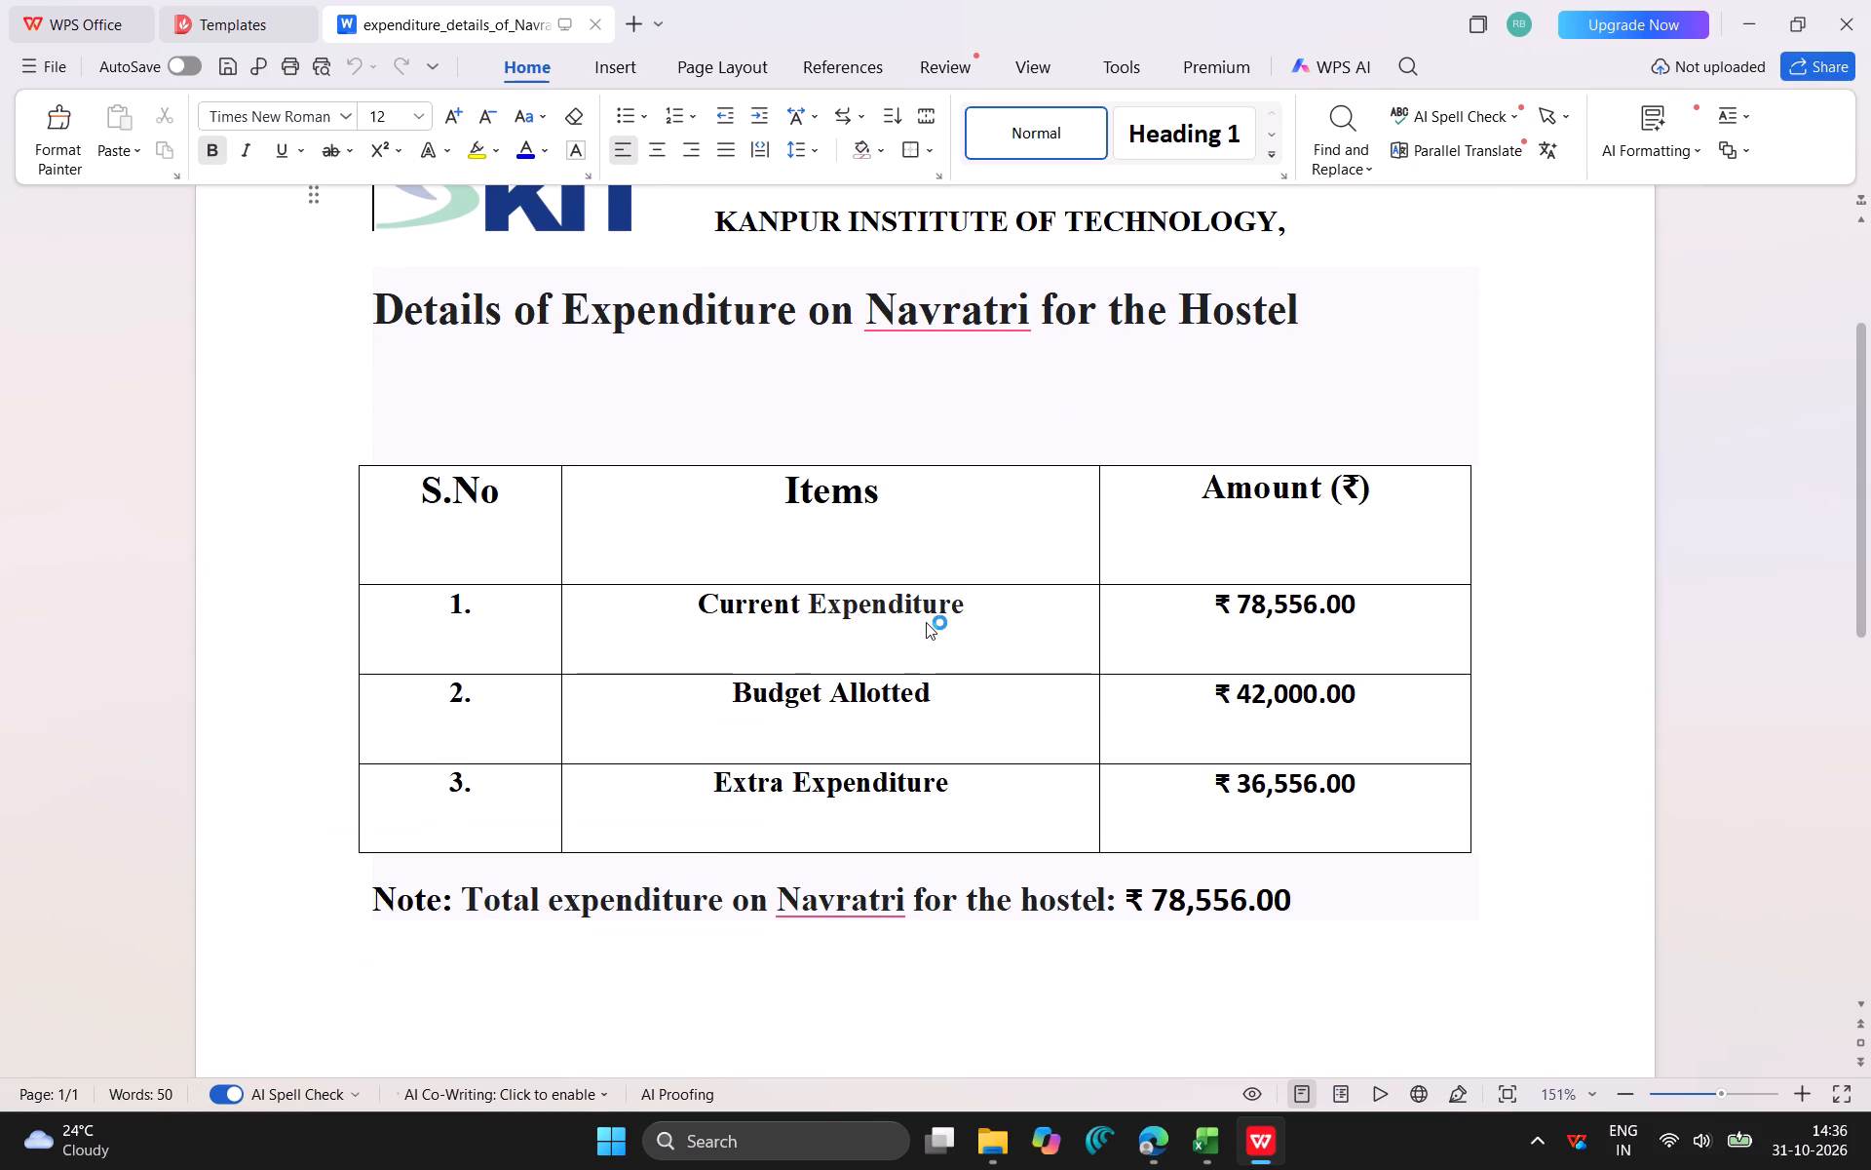